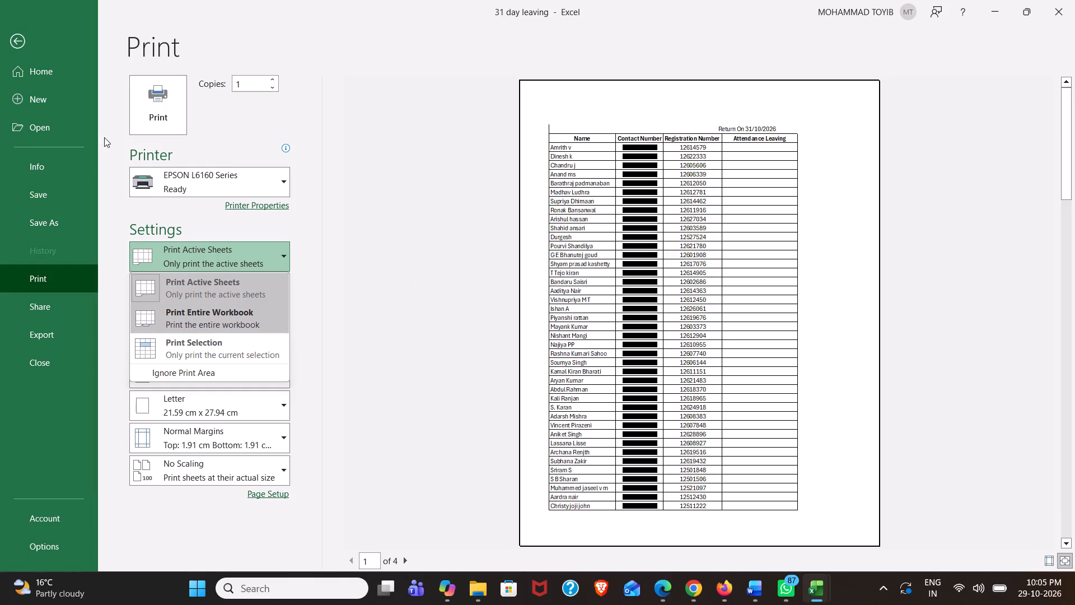
Return to the worksheet and review the attendance list from its last rows up to the header.
{"action": "left_click", "coordinate": [11, 43]}
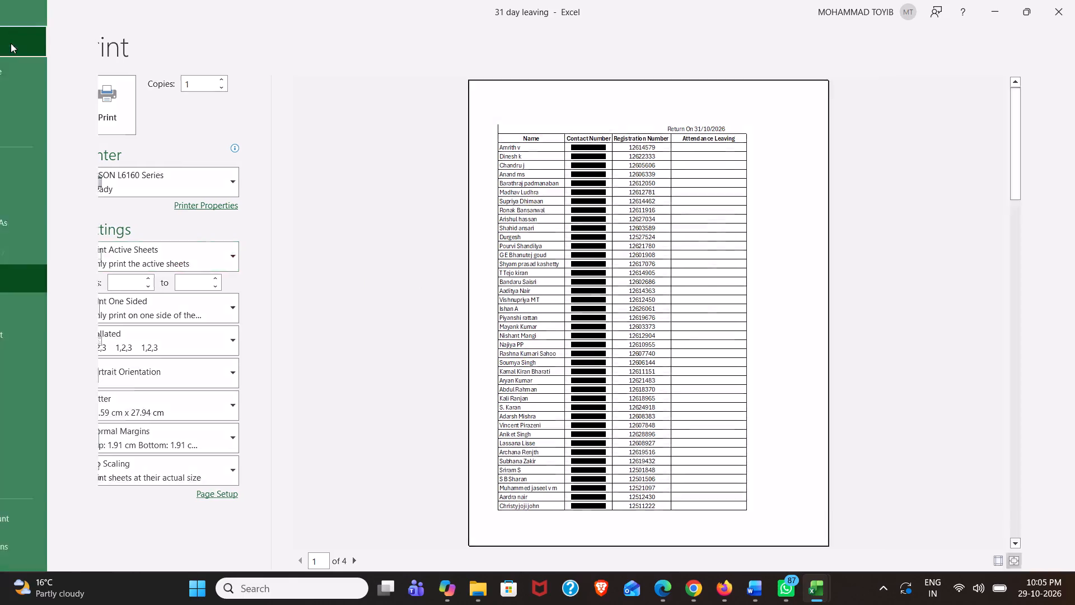
{"action": "scroll", "coordinate": [329, 288], "scroll_direction": "down", "scroll_amount": 15}
{"action": "scroll", "coordinate": [329, 292], "scroll_direction": "up", "scroll_amount": 4}
{"action": "scroll", "coordinate": [329, 292], "scroll_direction": "down", "scroll_amount": 1}
{"action": "scroll", "coordinate": [329, 292], "scroll_direction": "up", "scroll_amount": 2}
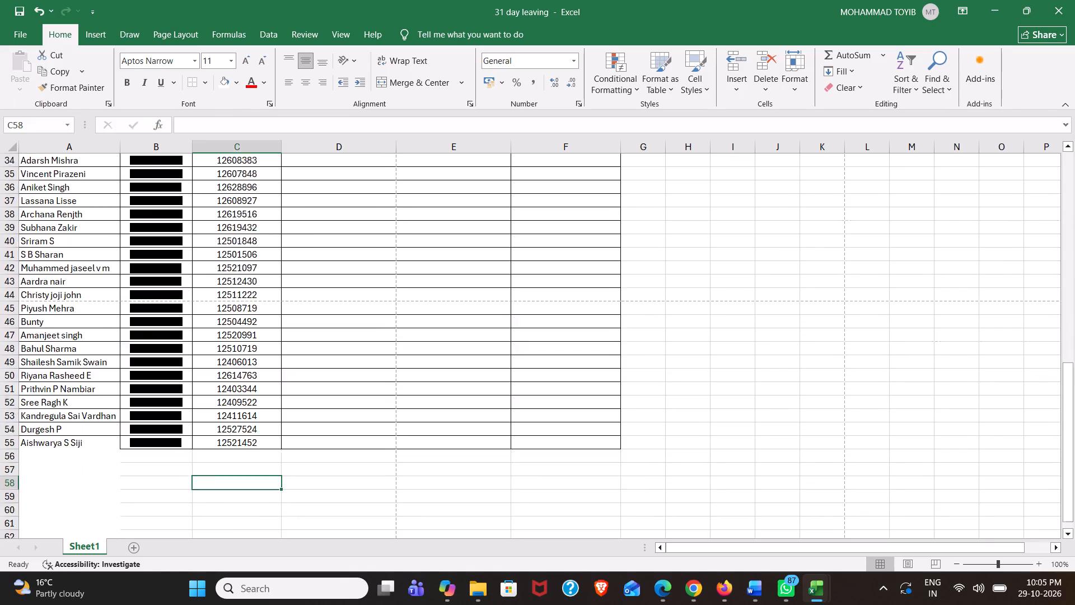
{"action": "scroll", "coordinate": [329, 292], "scroll_direction": "up", "scroll_amount": 4}
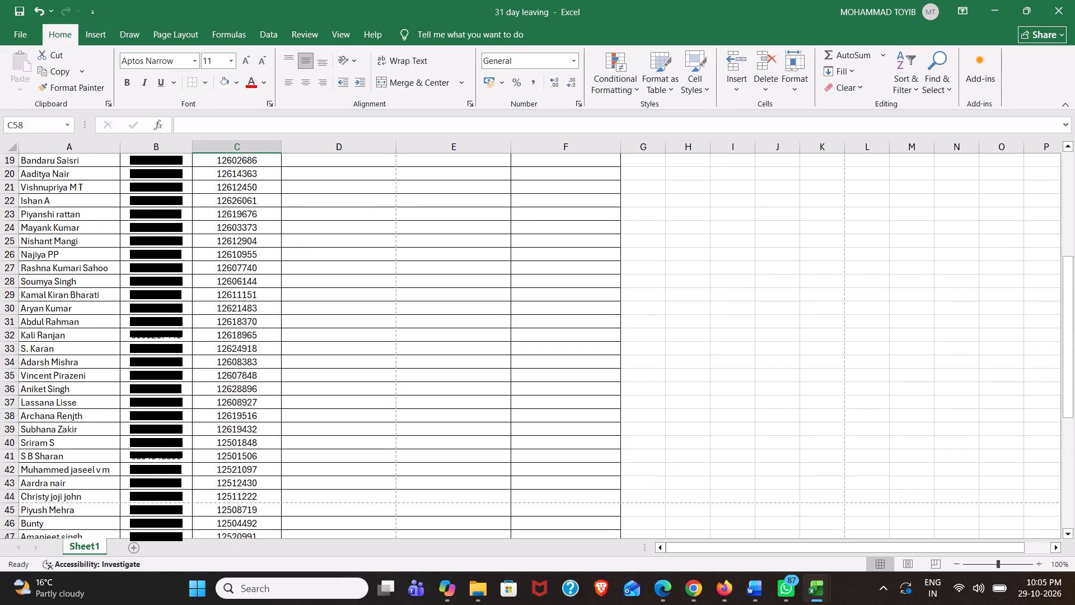
{"action": "scroll", "coordinate": [329, 292], "scroll_direction": "up", "scroll_amount": 14}
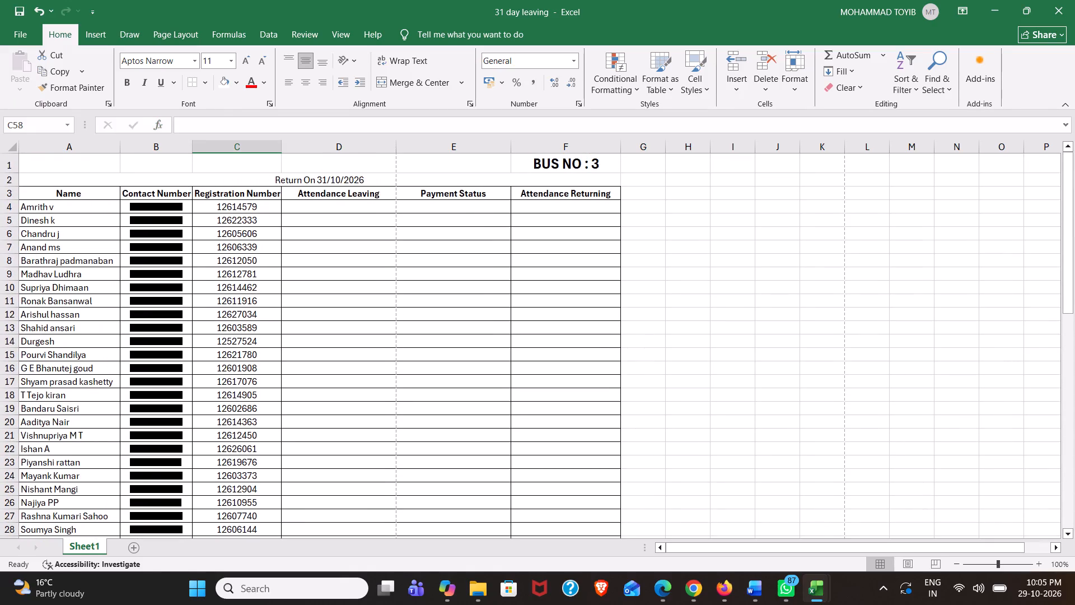
Open the print preview and page through the printout to see how the columns are split across pages.
{"action": "left_click", "coordinate": [17, 30]}
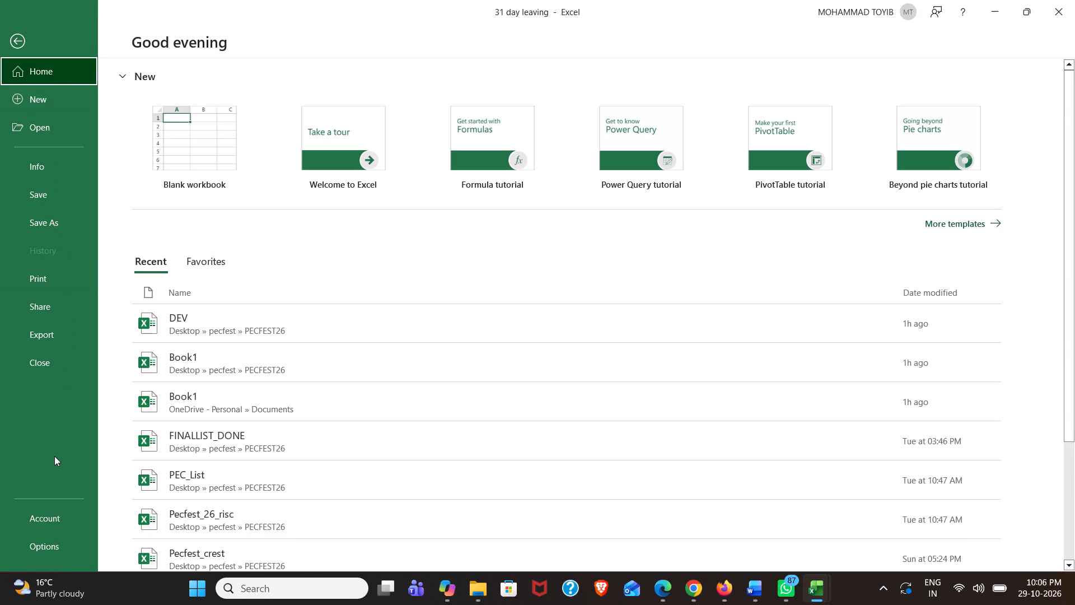
{"action": "left_click", "coordinate": [57, 275]}
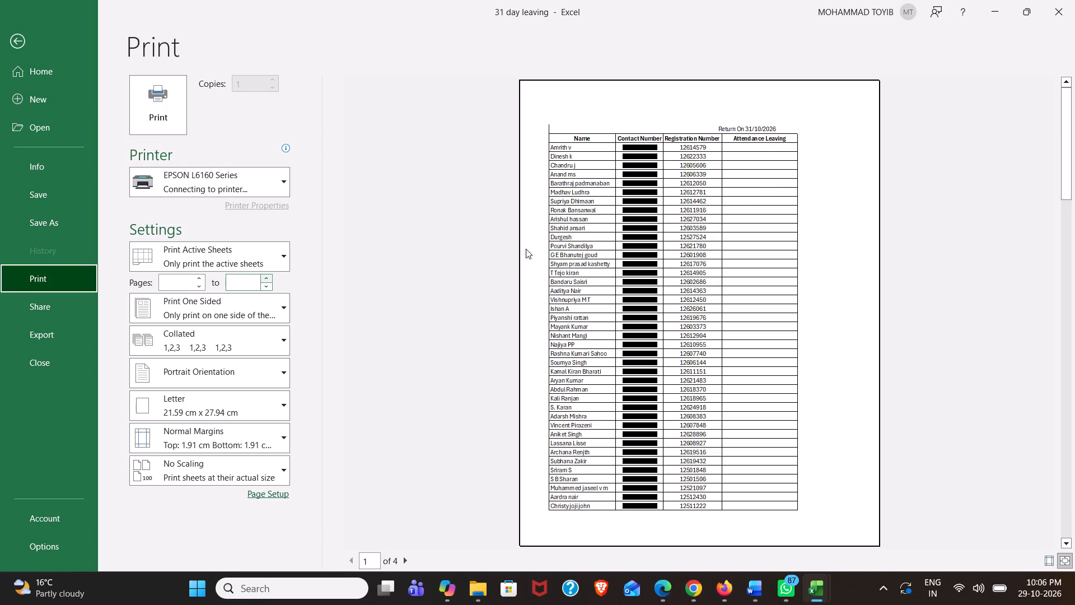
{"action": "left_click", "coordinate": [270, 265]}
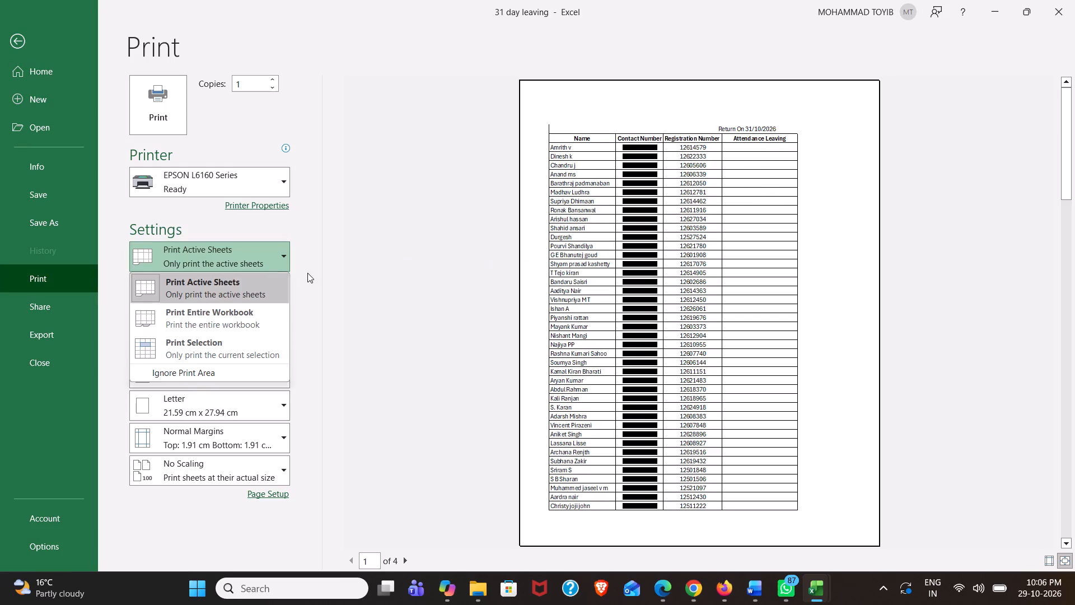
{"action": "left_click", "coordinate": [307, 273]}
{"action": "left_click", "coordinate": [404, 556]}
{"action": "left_click", "coordinate": [404, 556]}
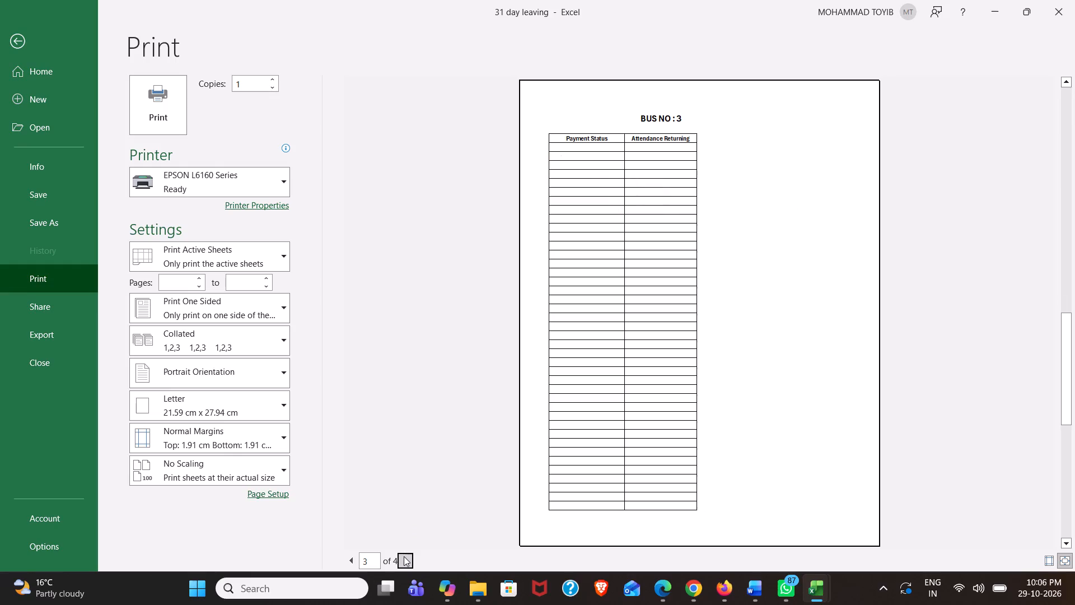
{"action": "triple_click", "coordinate": [354, 558]}
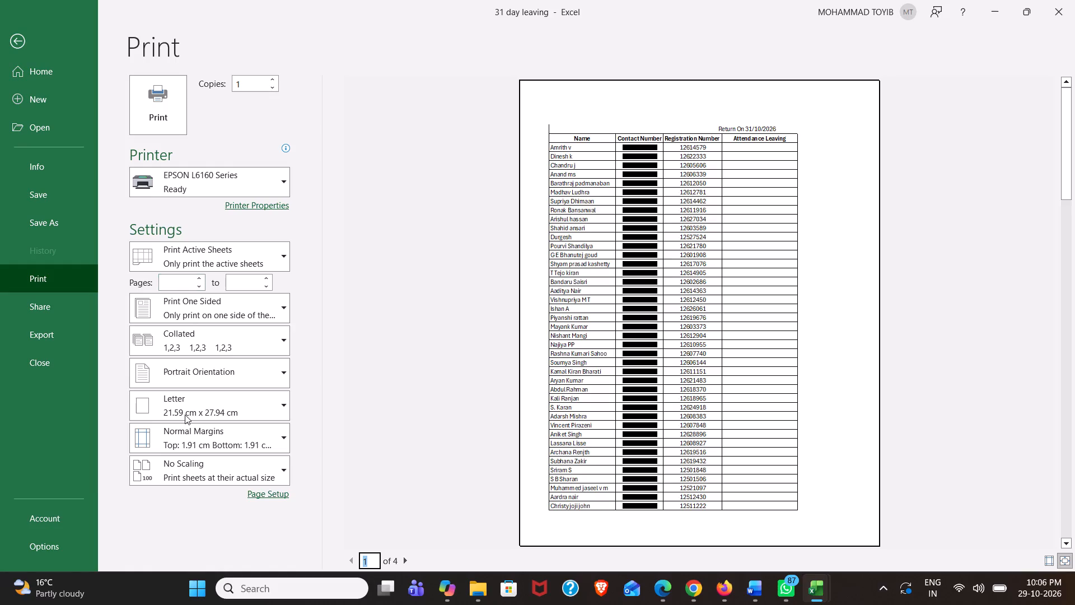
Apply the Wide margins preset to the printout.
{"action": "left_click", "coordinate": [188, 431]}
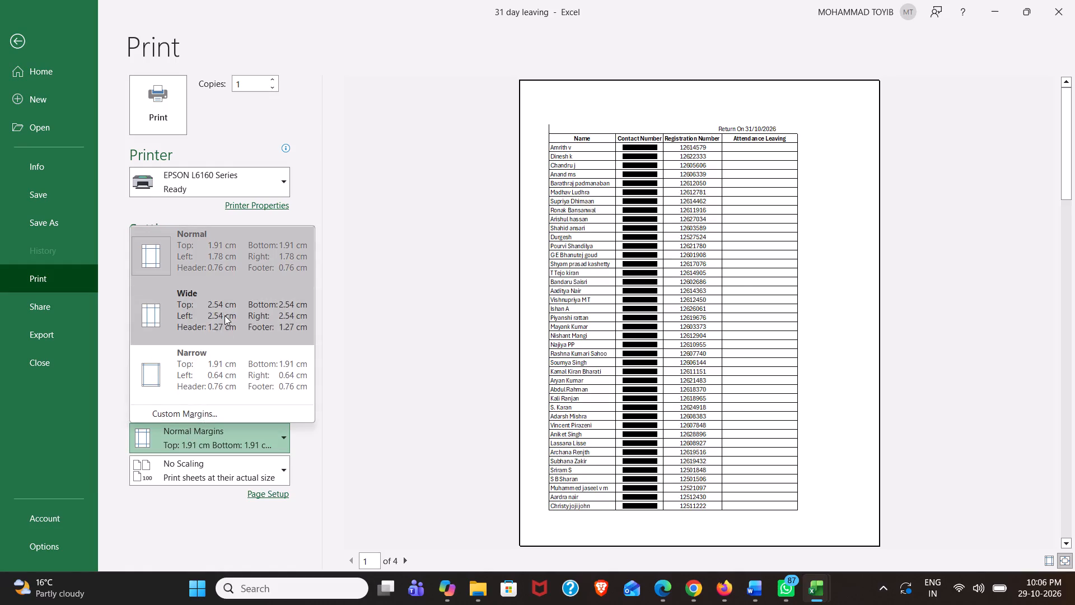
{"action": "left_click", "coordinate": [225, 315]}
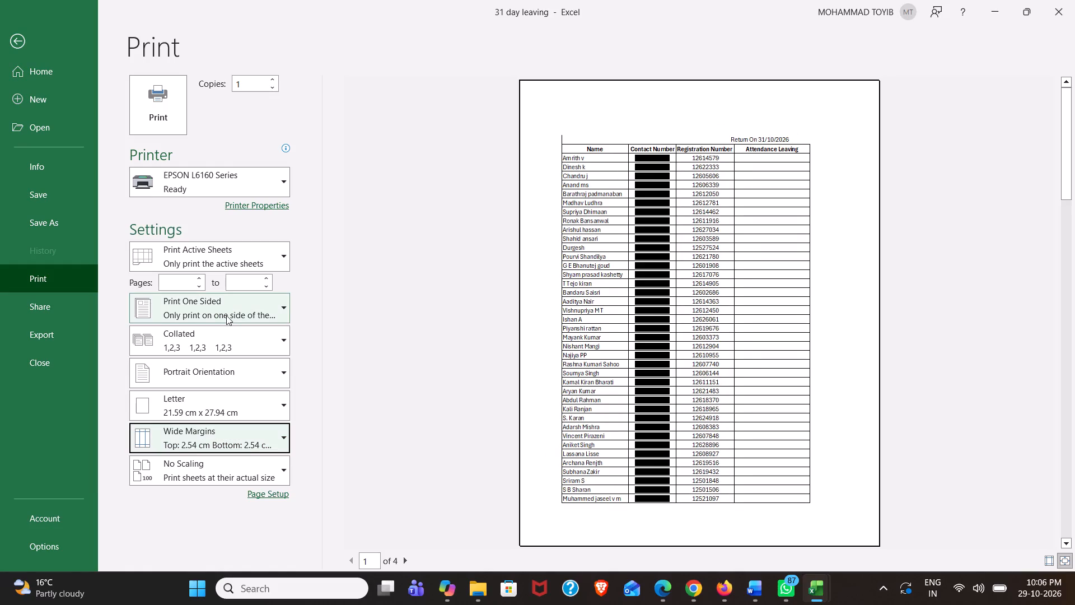
Set custom page margins of 0.5 cm for top, bottom, left, right, header and footer.
{"action": "left_click", "coordinate": [246, 444]}
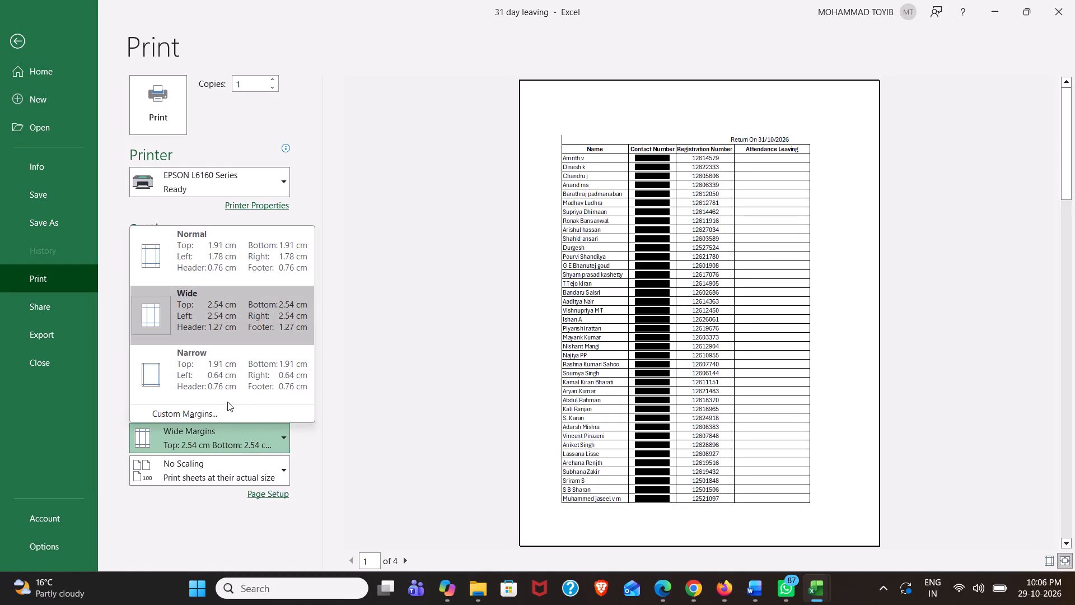
{"action": "left_click", "coordinate": [228, 408]}
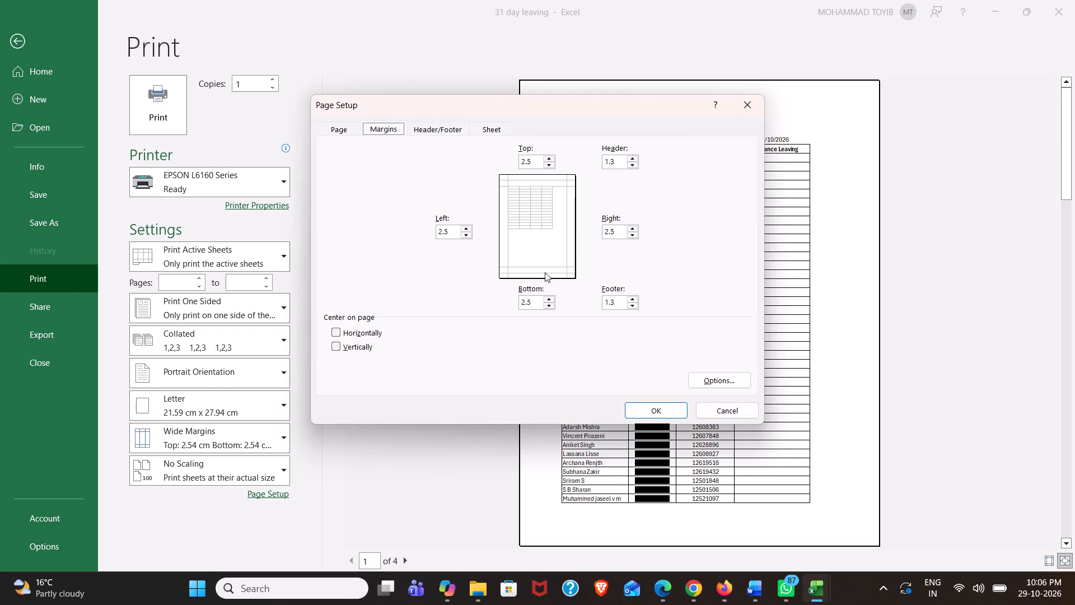
{"action": "left_click", "coordinate": [455, 234]}
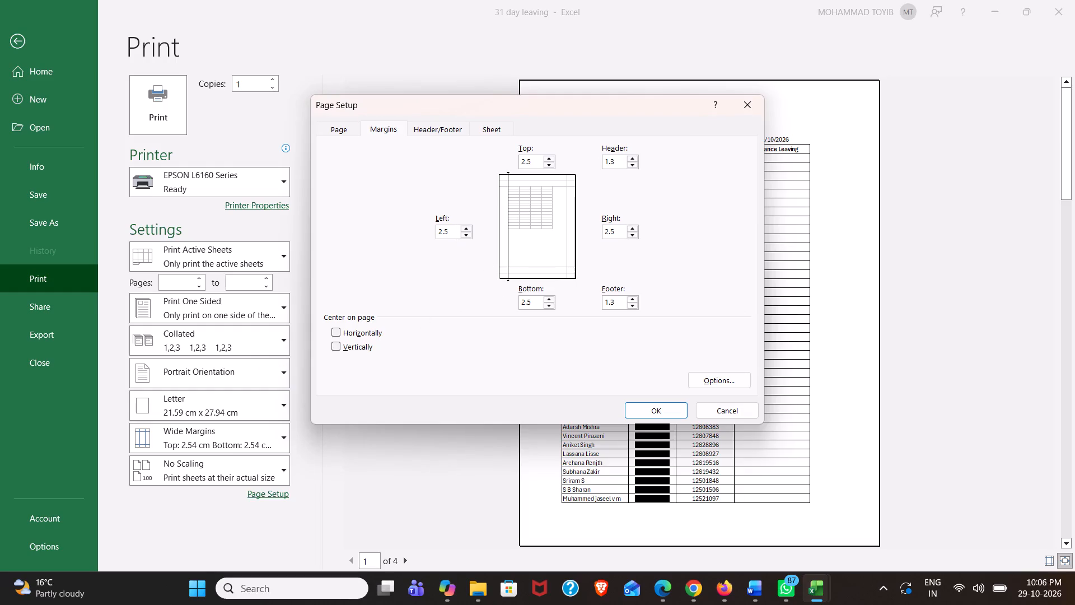
{"action": "double_click", "coordinate": [454, 233]}
{"action": "type", "text": "0.5"}
{"action": "double_click", "coordinate": [529, 156]}
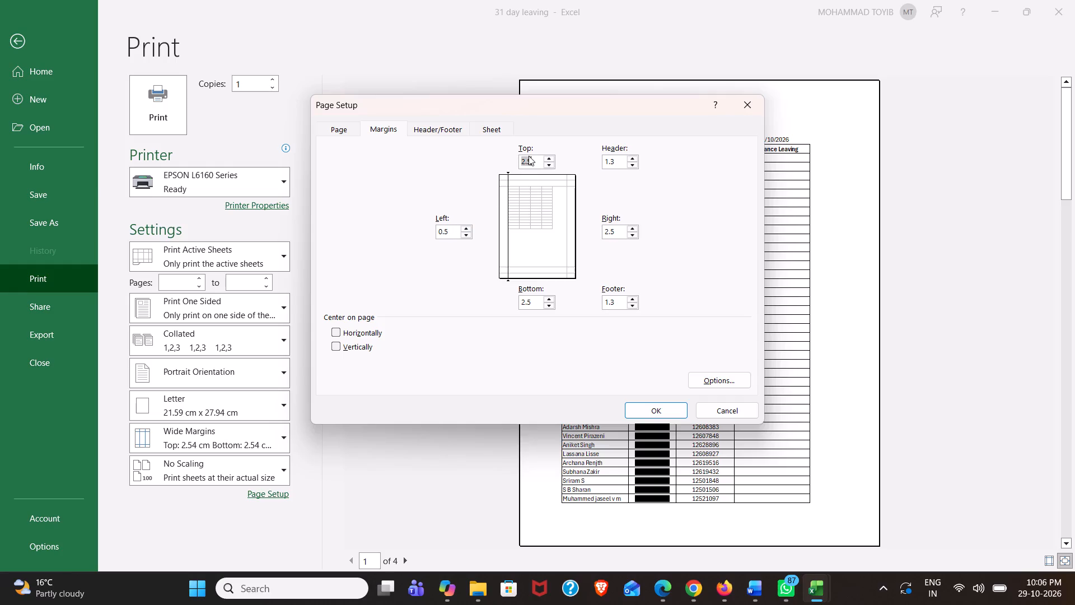
{"action": "double_click", "coordinate": [530, 159]}
{"action": "type", "text": "0.5"}
{"action": "double_click", "coordinate": [611, 160]}
{"action": "type", "text": "0.5"}
{"action": "double_click", "coordinate": [609, 225]}
{"action": "key", "text": "BackSpace"}
{"action": "type", "text": "0.5"}
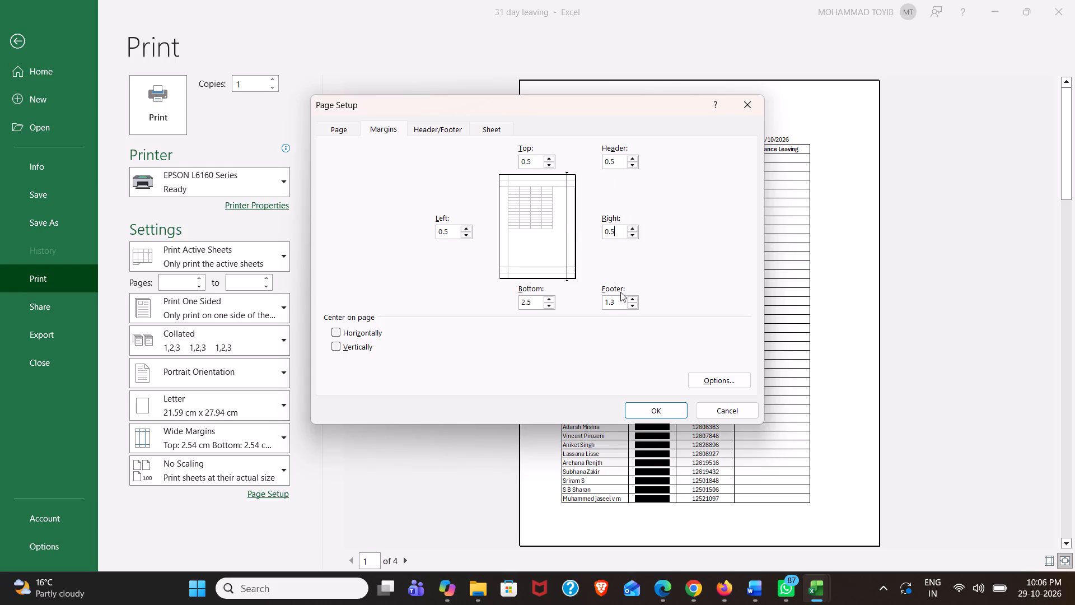
{"action": "double_click", "coordinate": [620, 298]}
{"action": "type", "text": "0.5"}
{"action": "double_click", "coordinate": [536, 302]}
{"action": "type", "text": "0.5"}
{"action": "left_click", "coordinate": [671, 407]}
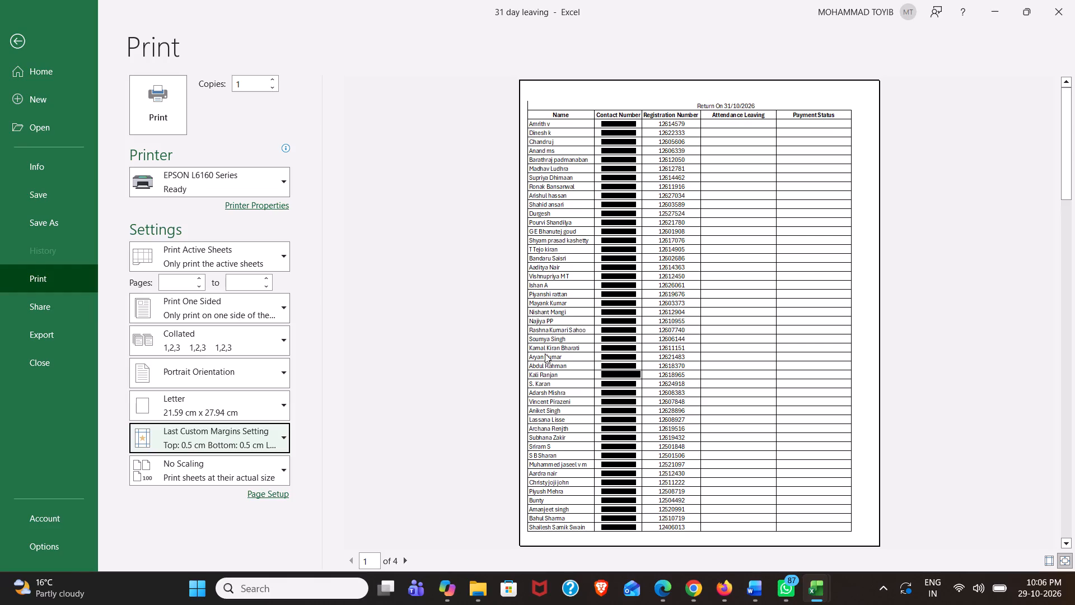
Set the print scaling to Fit All Columns on One Page and check the printout's pages.
{"action": "left_click", "coordinate": [238, 478]}
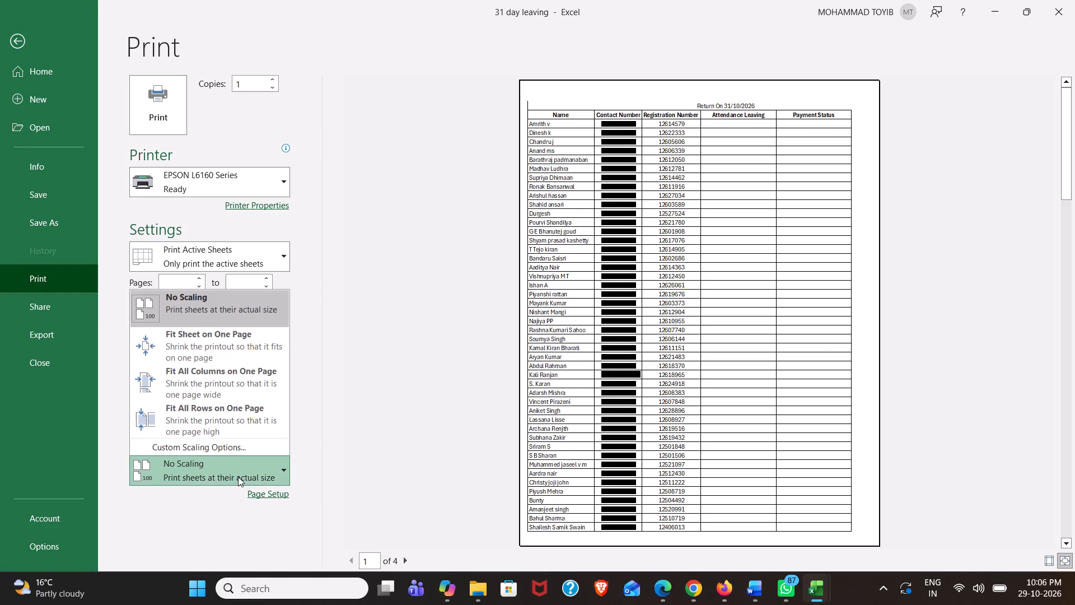
{"action": "left_click", "coordinate": [261, 373]}
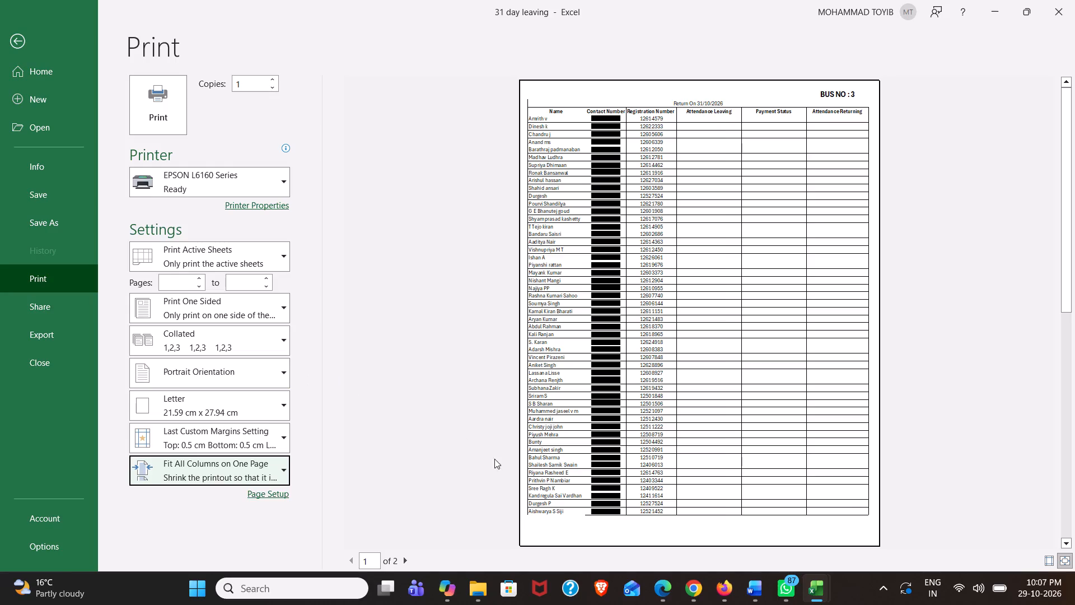
{"action": "left_click", "coordinate": [400, 562]}
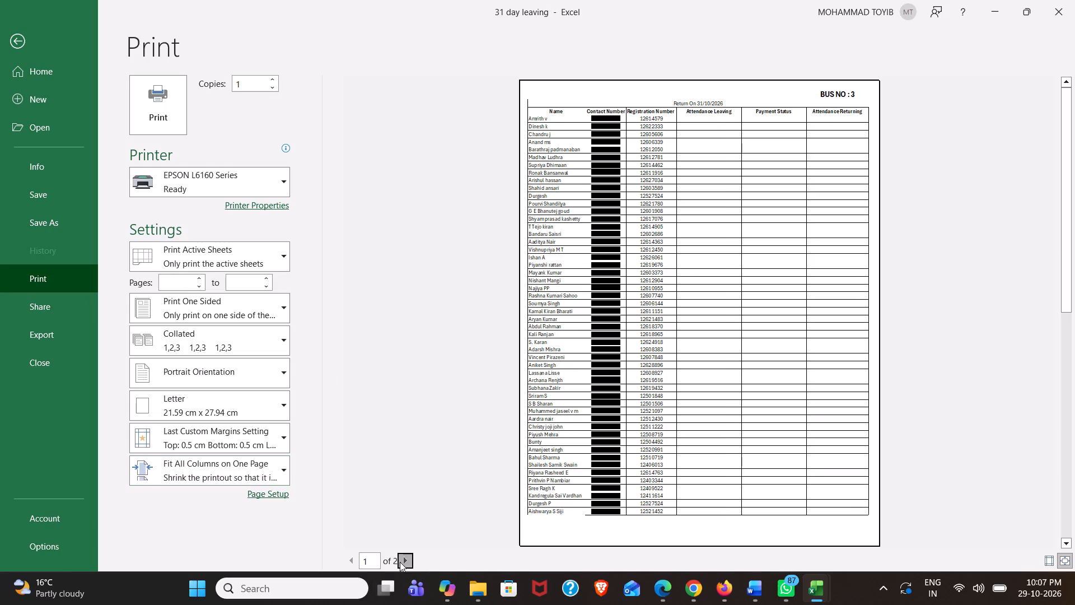
{"action": "left_click", "coordinate": [352, 565]}
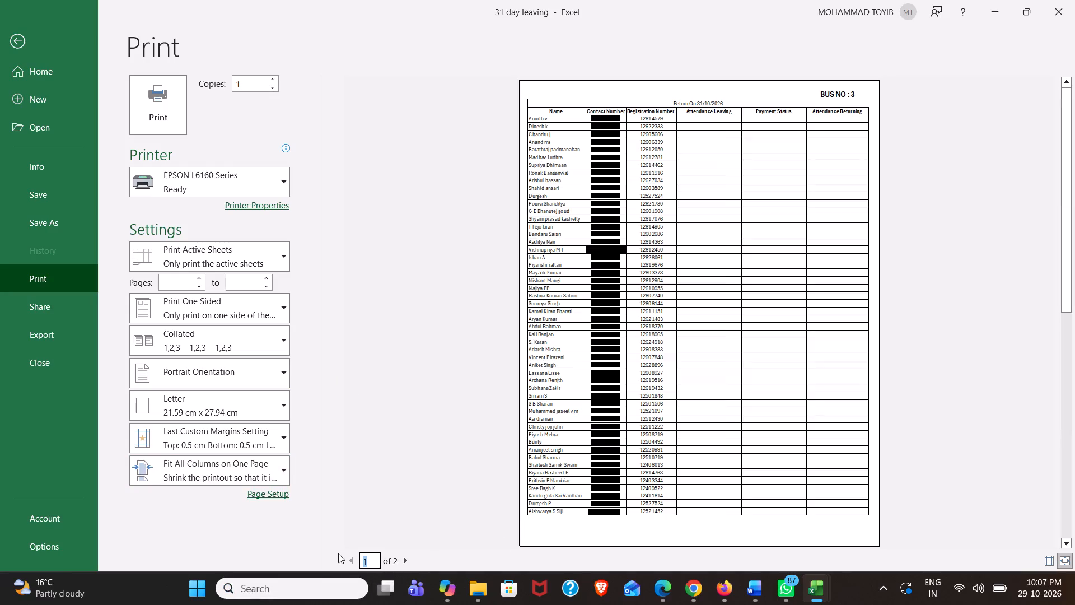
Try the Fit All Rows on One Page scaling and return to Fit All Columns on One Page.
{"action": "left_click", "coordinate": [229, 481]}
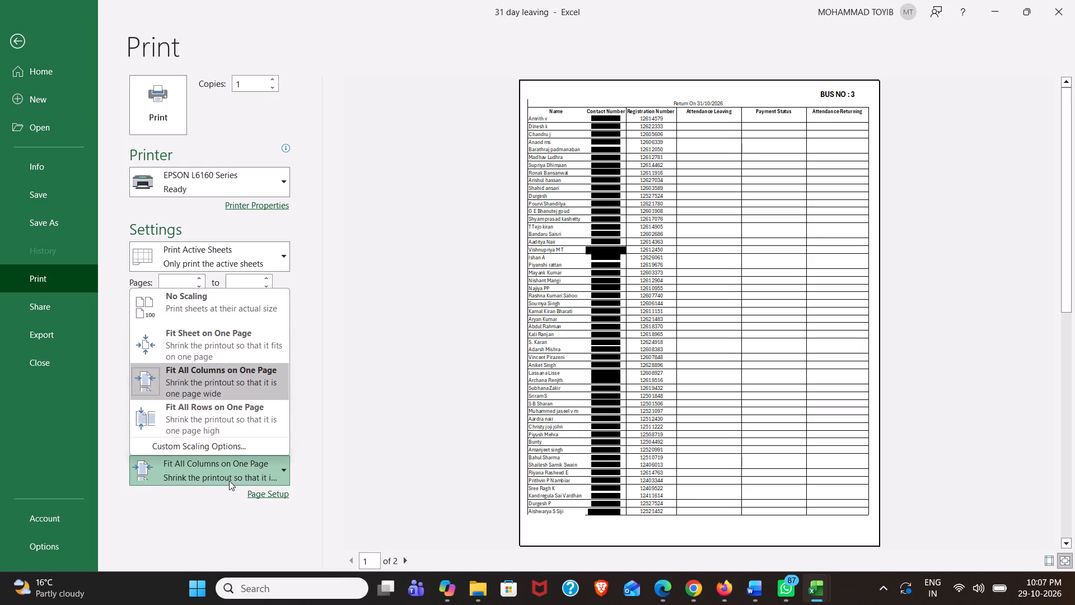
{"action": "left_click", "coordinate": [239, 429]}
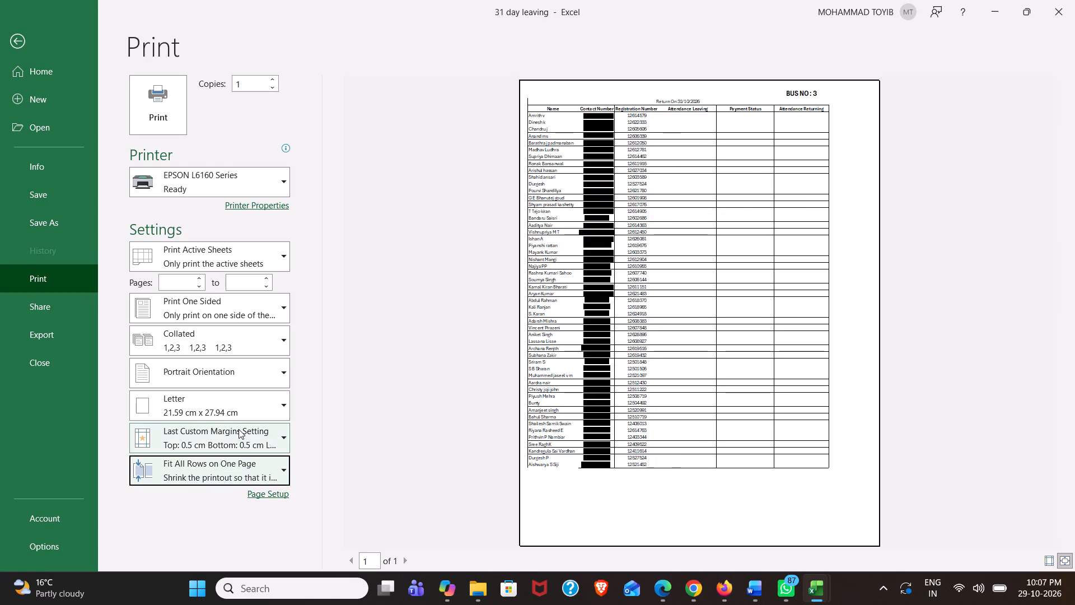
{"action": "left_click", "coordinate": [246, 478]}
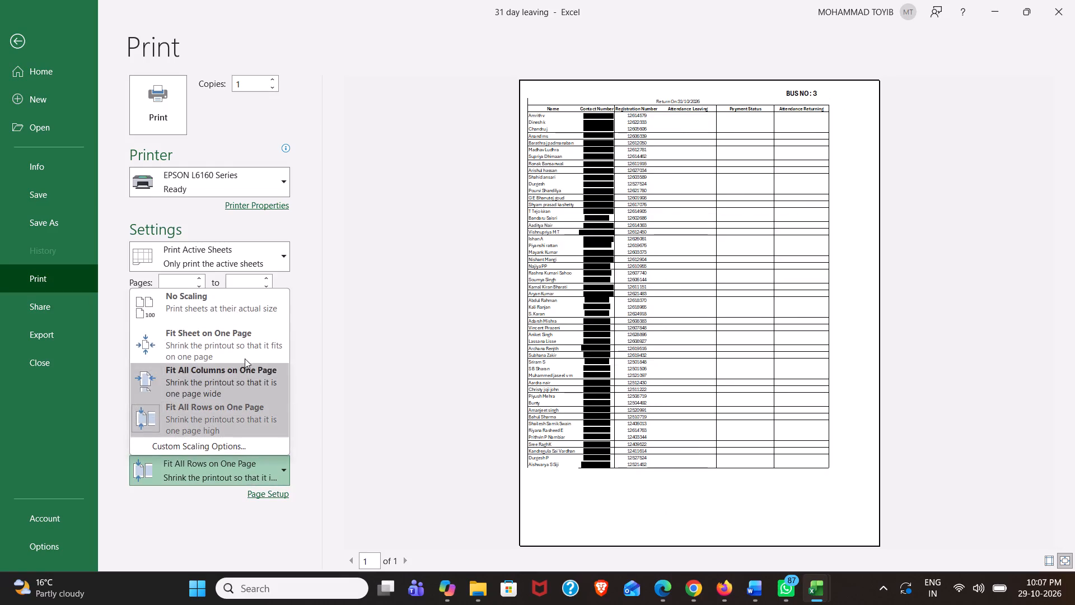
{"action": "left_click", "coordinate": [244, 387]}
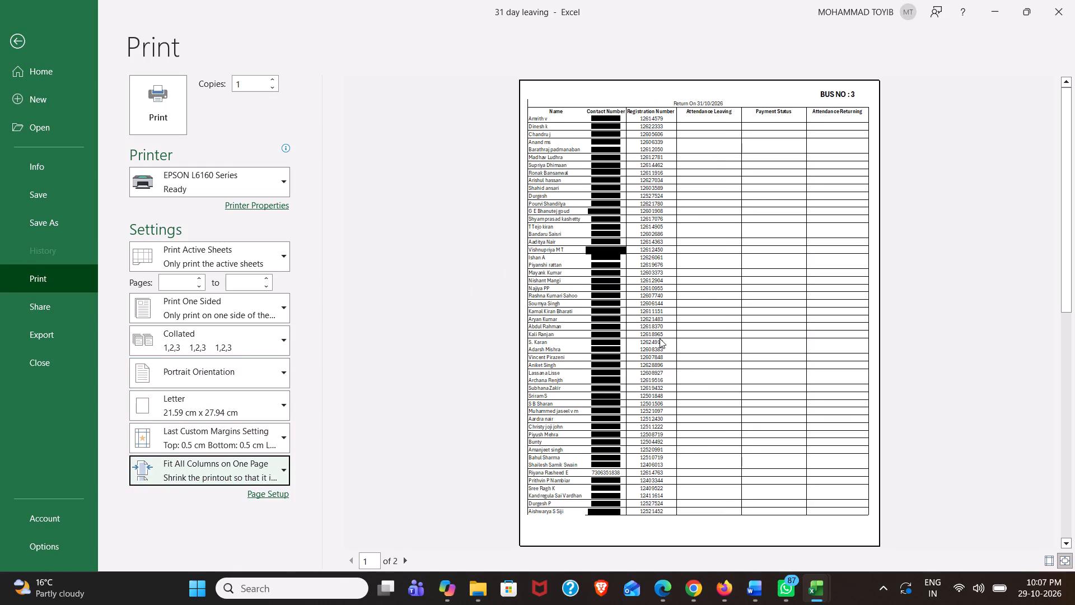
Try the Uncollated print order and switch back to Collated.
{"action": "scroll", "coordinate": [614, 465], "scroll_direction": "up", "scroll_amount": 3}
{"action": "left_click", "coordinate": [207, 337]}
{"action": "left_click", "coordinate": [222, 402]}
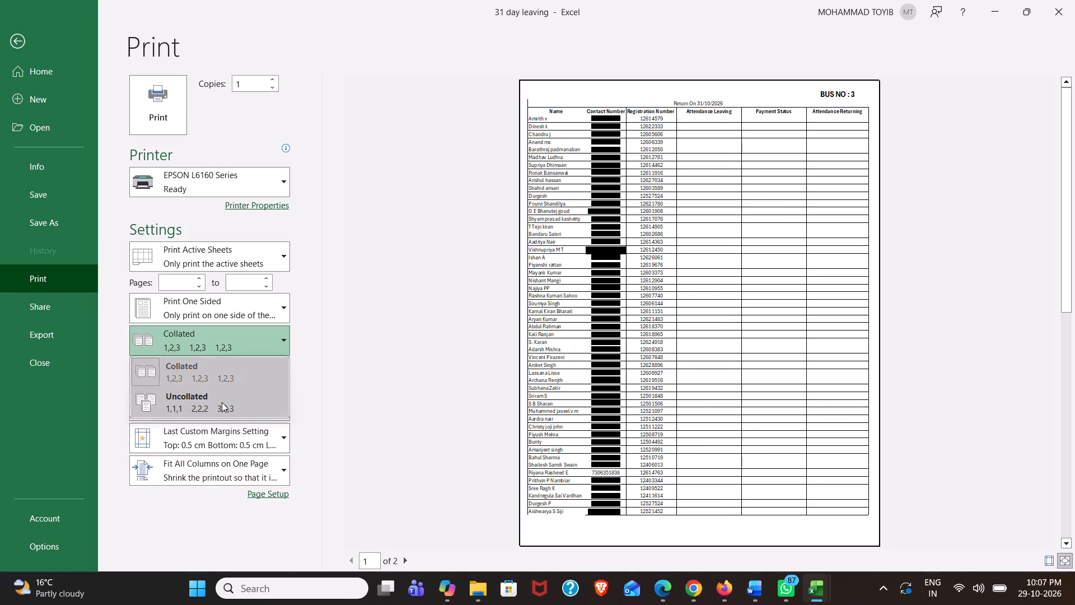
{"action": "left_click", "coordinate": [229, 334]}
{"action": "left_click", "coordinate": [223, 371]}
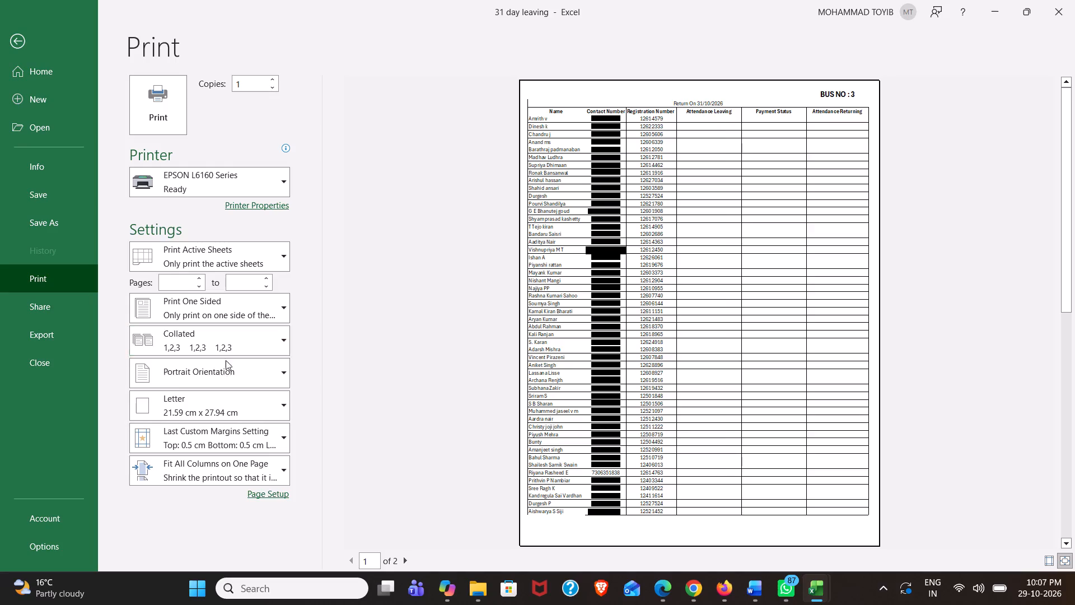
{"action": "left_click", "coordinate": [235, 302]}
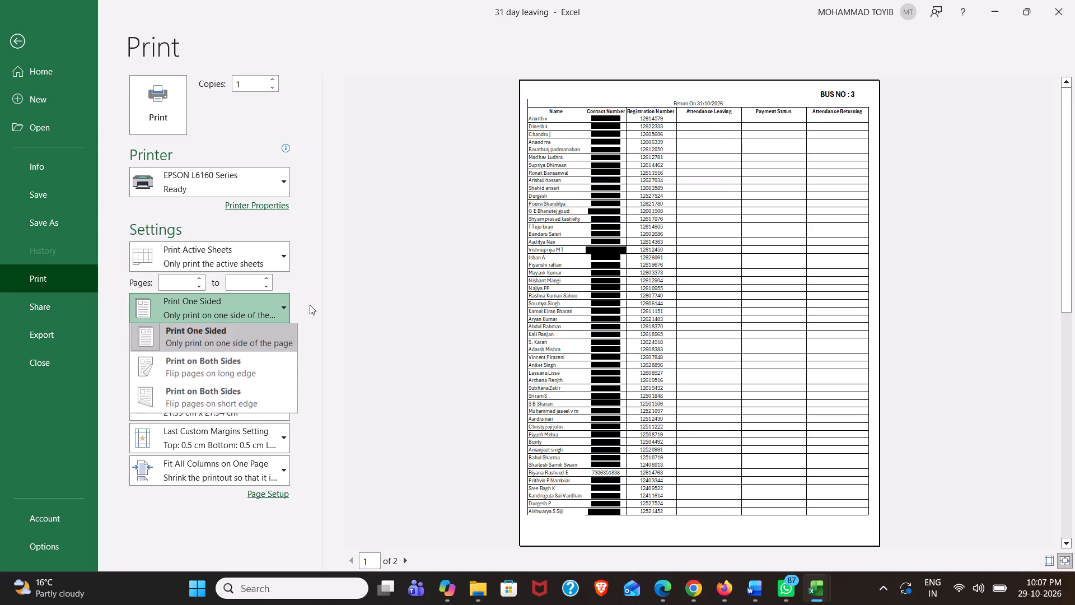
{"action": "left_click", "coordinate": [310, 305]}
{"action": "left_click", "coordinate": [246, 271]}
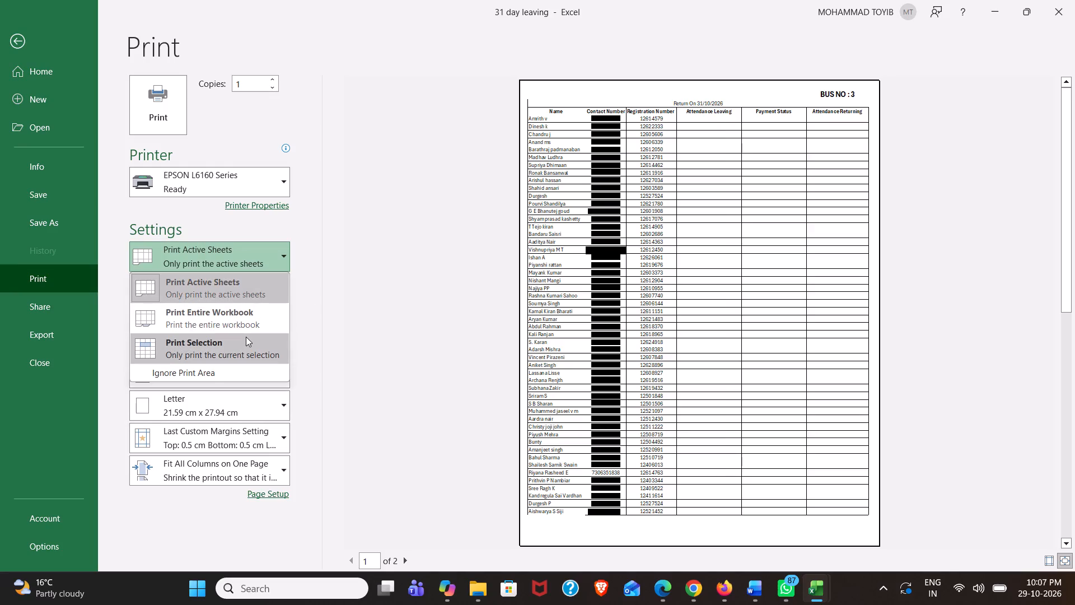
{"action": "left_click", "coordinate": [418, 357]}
Set the paper size to A4 (21 cm x 29.7 cm).
{"action": "left_click", "coordinate": [255, 400]}
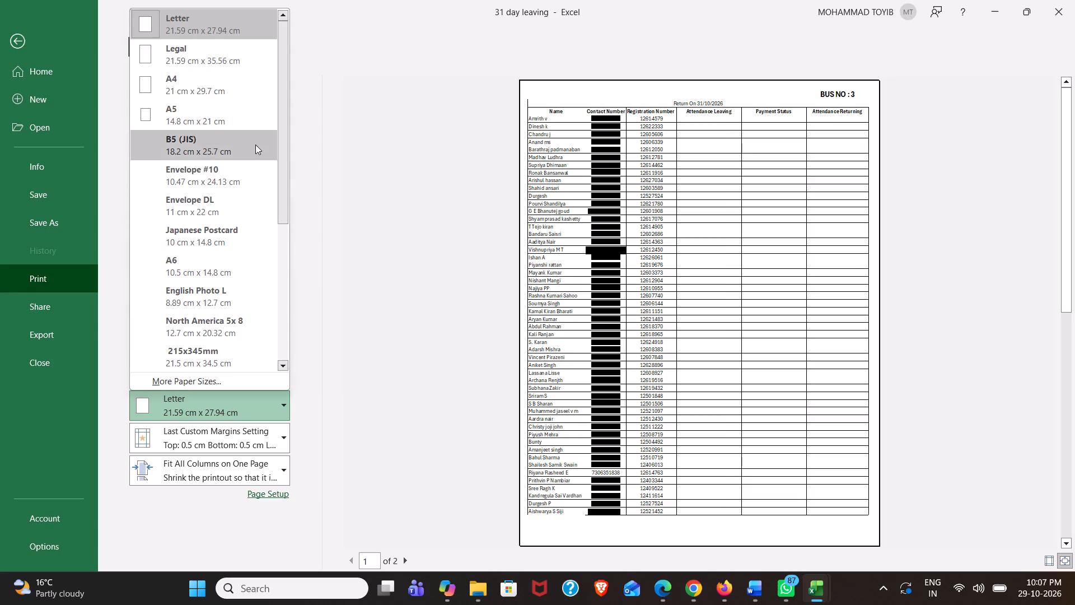
{"action": "left_click_drag", "start_coordinate": [236, 91], "coordinate": [235, 86]}
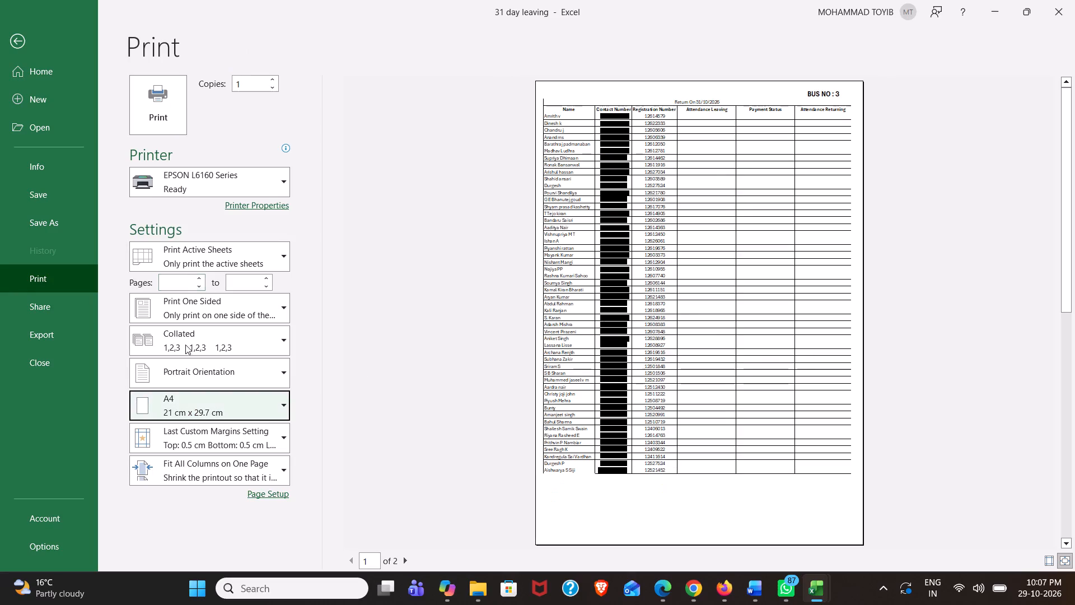
Set the print scaling to No Scaling and check the printout's pages in the preview, returning to the first page.
{"action": "left_click", "coordinate": [225, 459]}
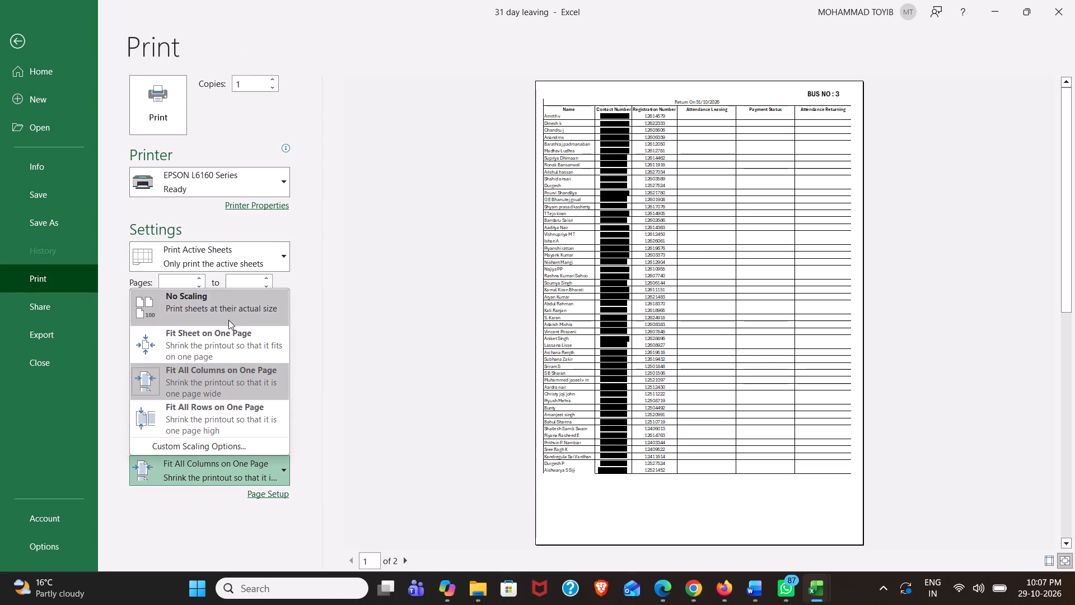
{"action": "left_click", "coordinate": [229, 316]}
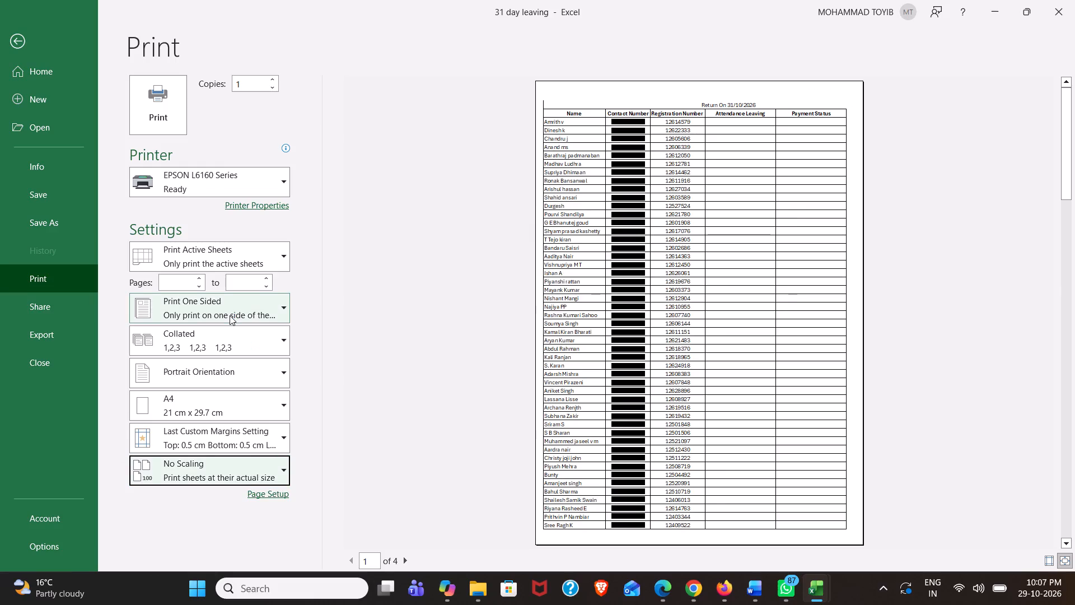
{"action": "left_click", "coordinate": [405, 557]}
{"action": "left_click", "coordinate": [405, 557]}
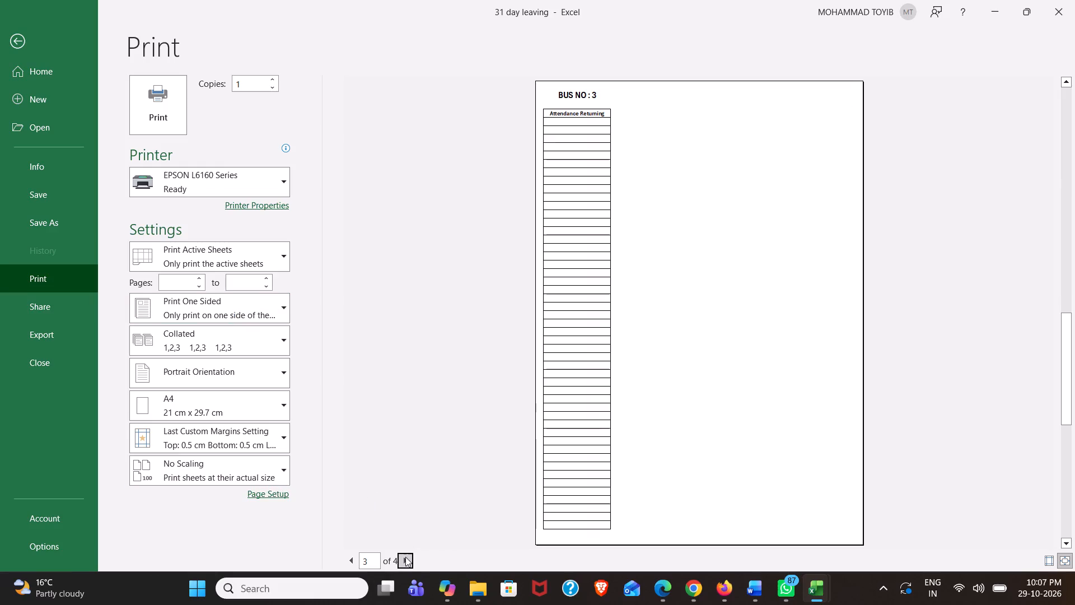
{"action": "left_click", "coordinate": [405, 557]}
{"action": "triple_click", "coordinate": [347, 562]}
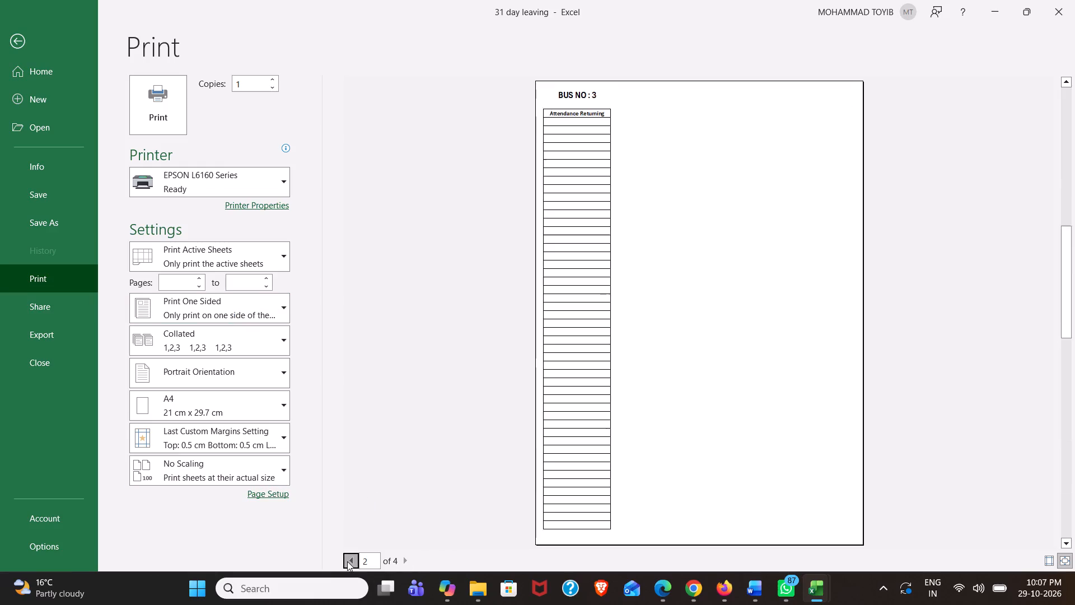
{"action": "left_click", "coordinate": [347, 561]}
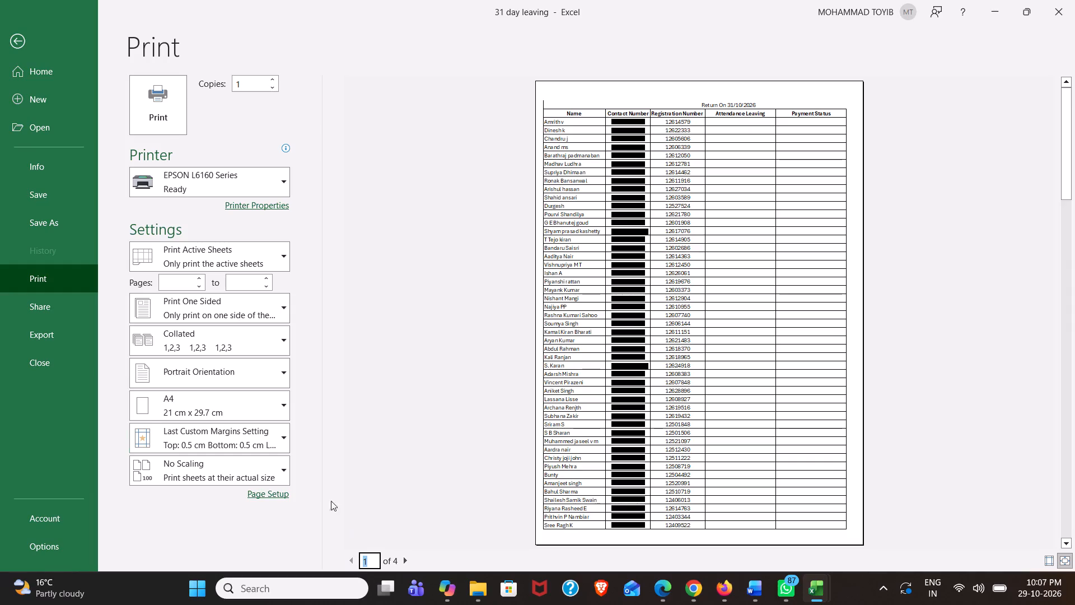
Print one copy of the active sheet on the EPSON L6160 Series printer.
{"action": "left_click", "coordinate": [172, 116]}
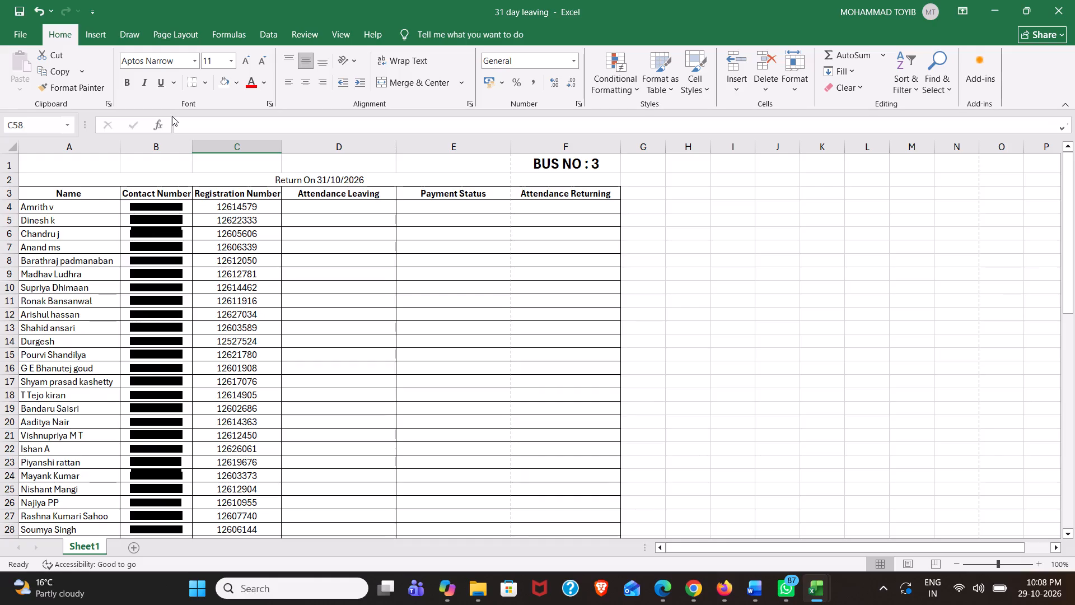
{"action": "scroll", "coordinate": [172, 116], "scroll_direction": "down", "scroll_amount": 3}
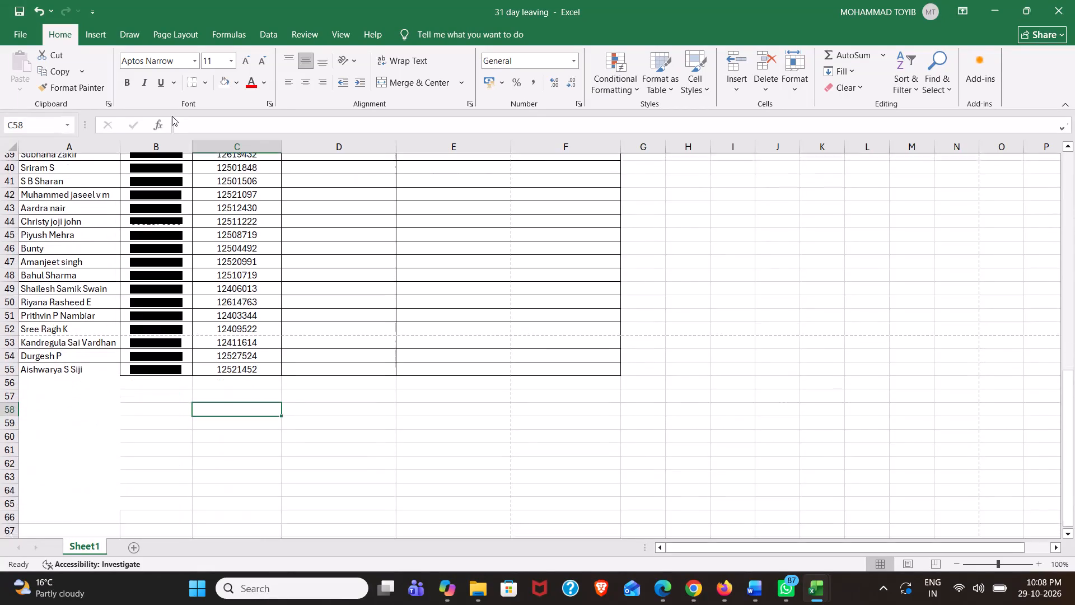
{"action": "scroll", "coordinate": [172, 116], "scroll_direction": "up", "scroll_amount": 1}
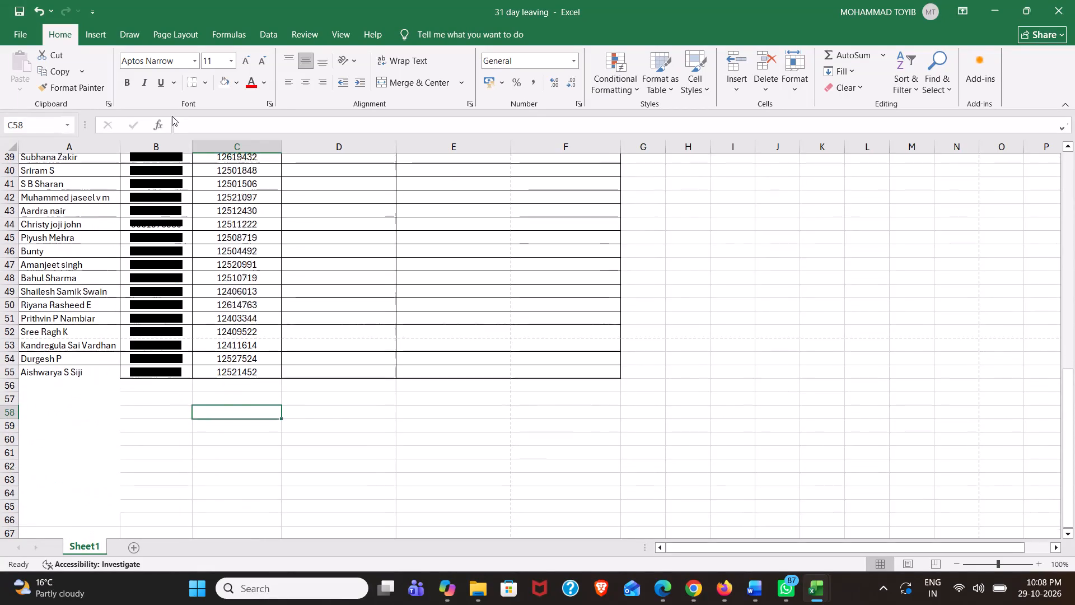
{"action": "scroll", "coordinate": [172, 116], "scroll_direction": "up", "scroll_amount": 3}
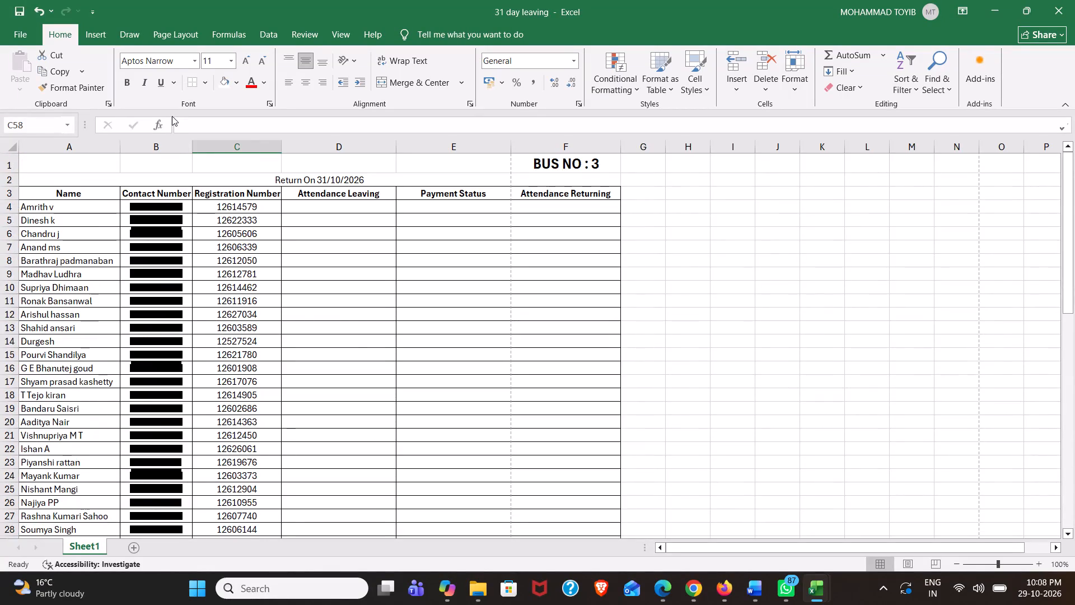
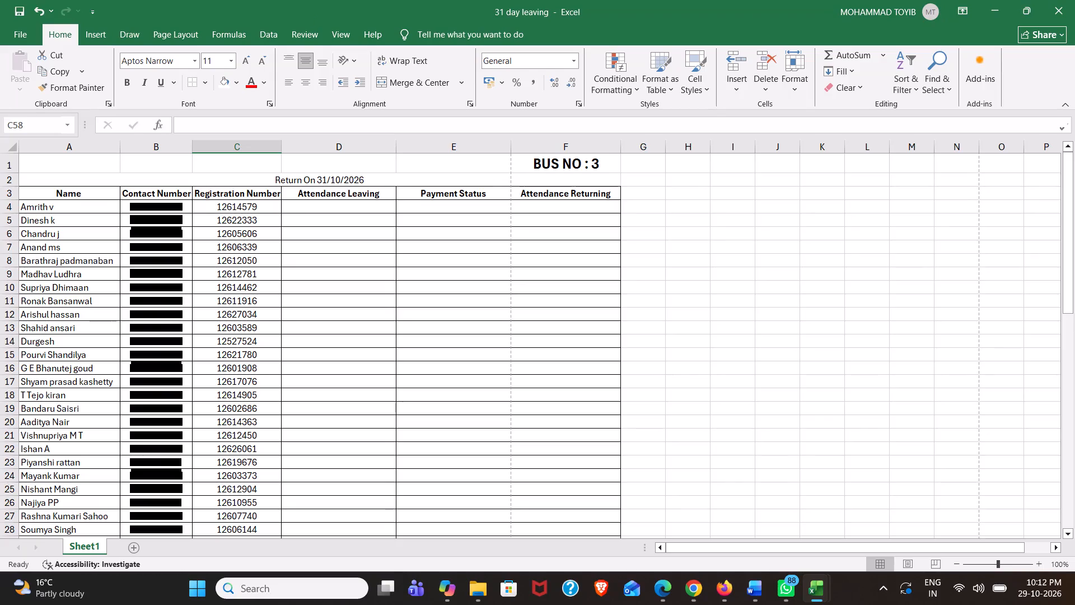
Print another single copy of the active sheet on the EPSON L6160 Series printer with the current A4 portrait settings.
{"action": "key", "text": "ctrl+p"}
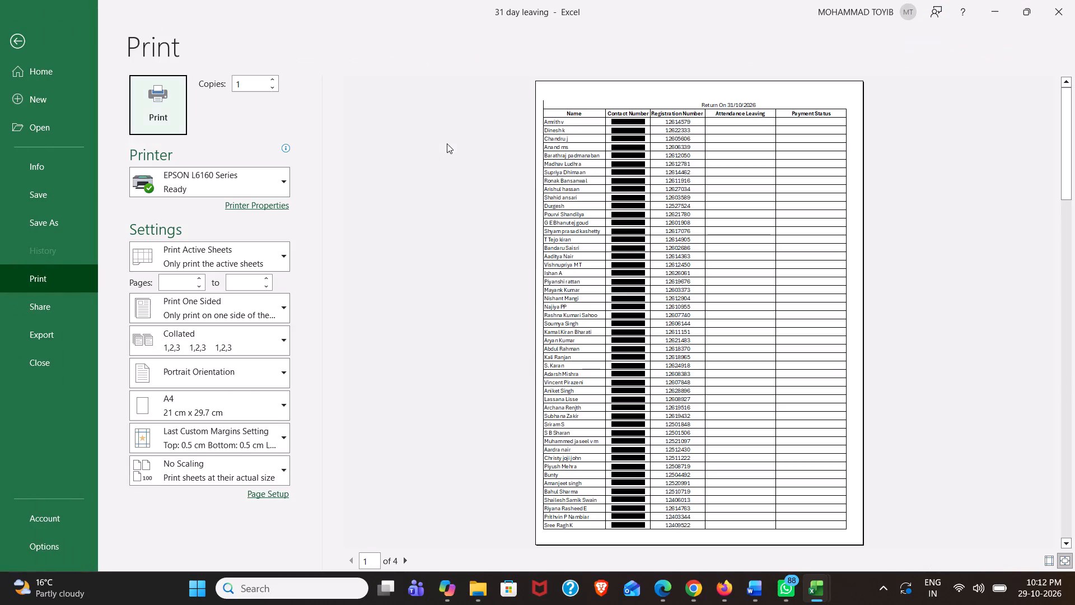
{"action": "key", "text": "Return"}
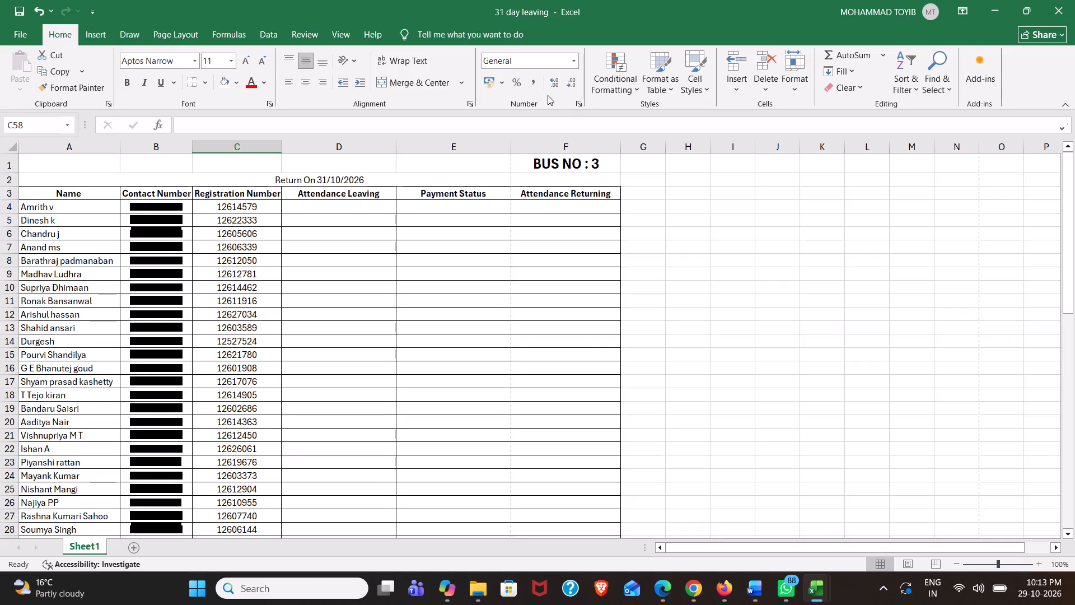
Reopen the print preview and examine the first page of the attendance sheet up close and as a whole.
{"action": "key", "text": "ctrl+p"}
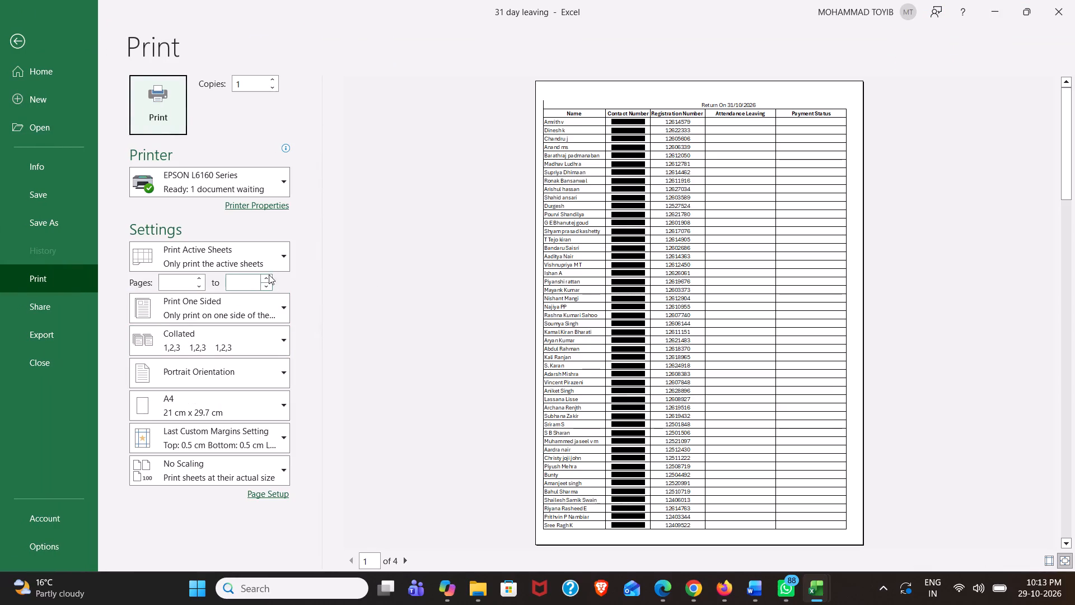
{"action": "scroll", "coordinate": [622, 271], "scroll_direction": "up", "scroll_amount": 2, "text": "ctrl"}
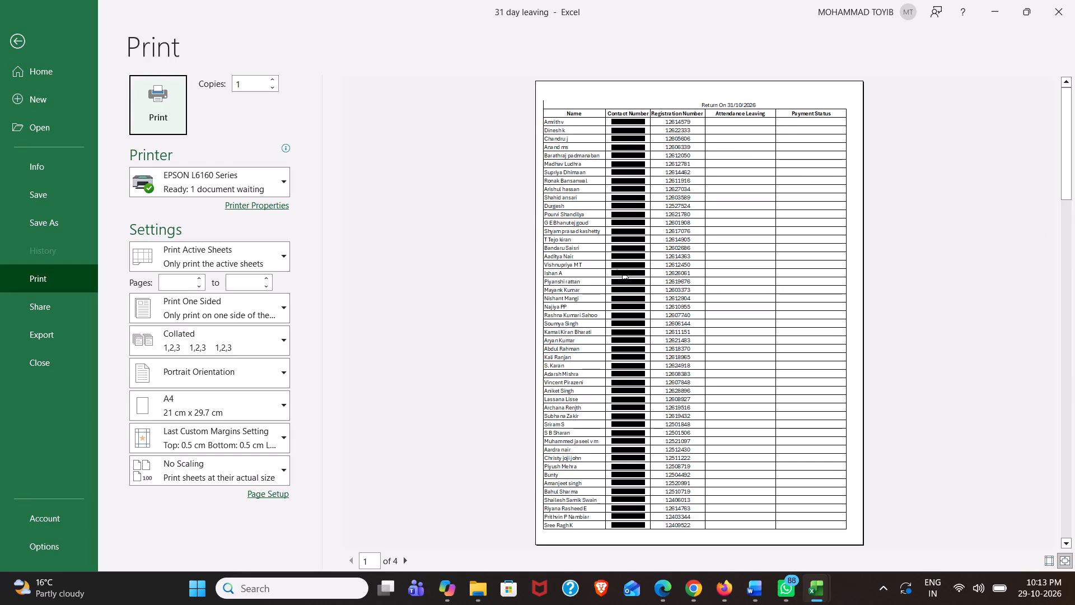
{"action": "scroll", "coordinate": [622, 271], "scroll_direction": "up", "scroll_amount": 3, "text": "ctrl"}
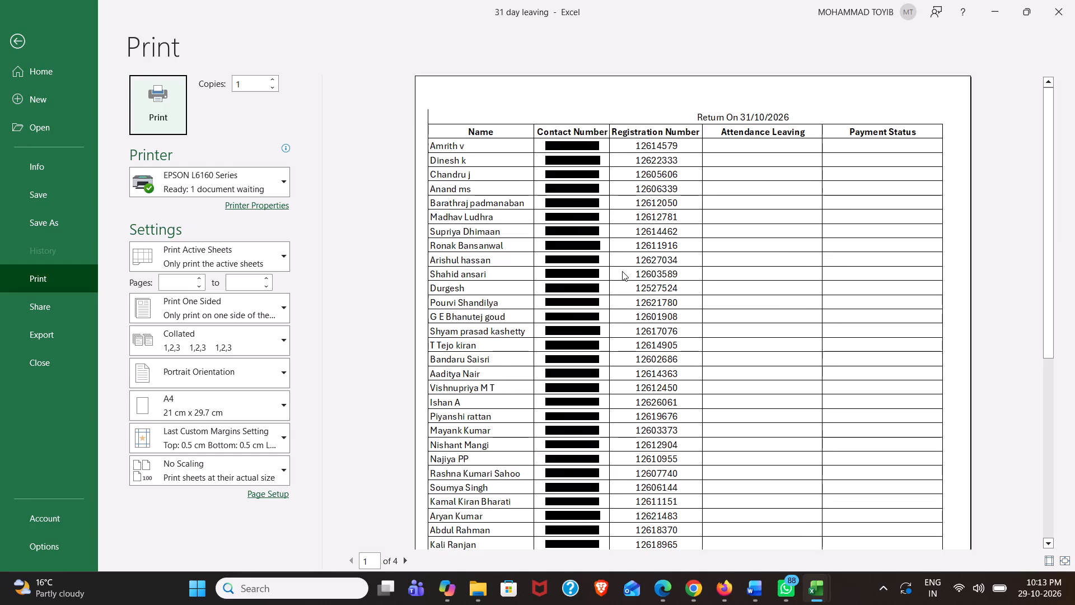
{"action": "scroll", "coordinate": [622, 271], "scroll_direction": "down", "scroll_amount": 3, "text": "ctrl"}
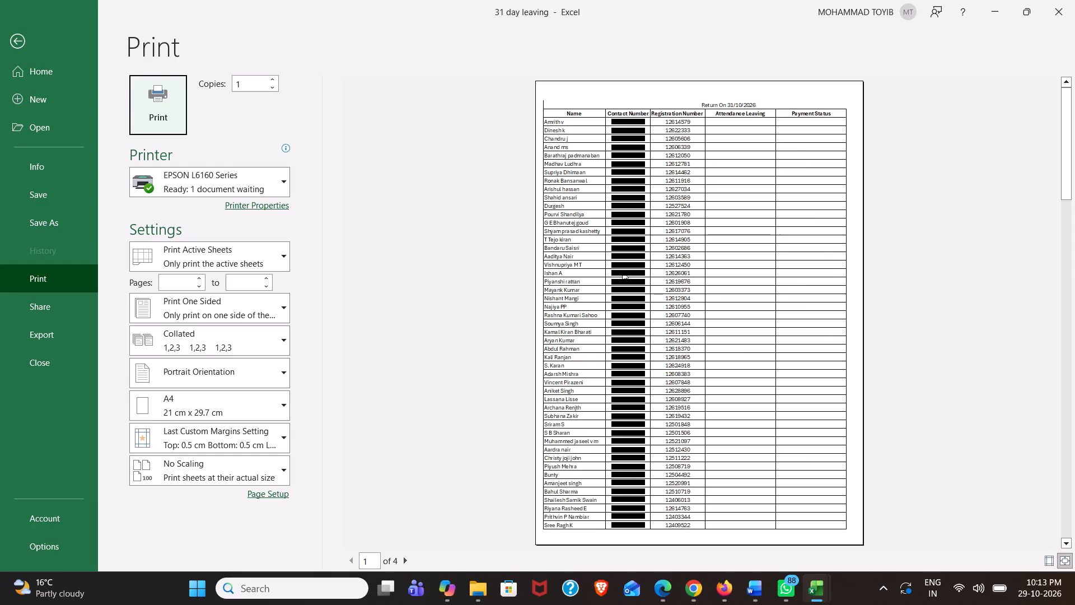
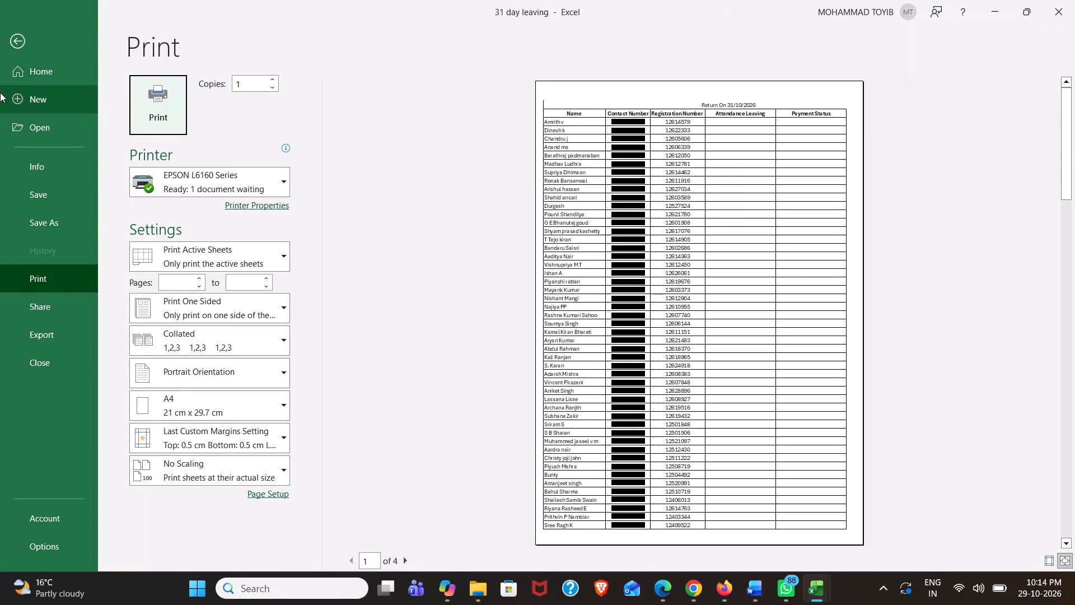
Leave the print preview and look over the lists in the 31 day leaving and same day leaving workbooks.
{"action": "left_click", "coordinate": [15, 31]}
{"action": "scroll", "coordinate": [384, 399], "scroll_direction": "down", "scroll_amount": 7}
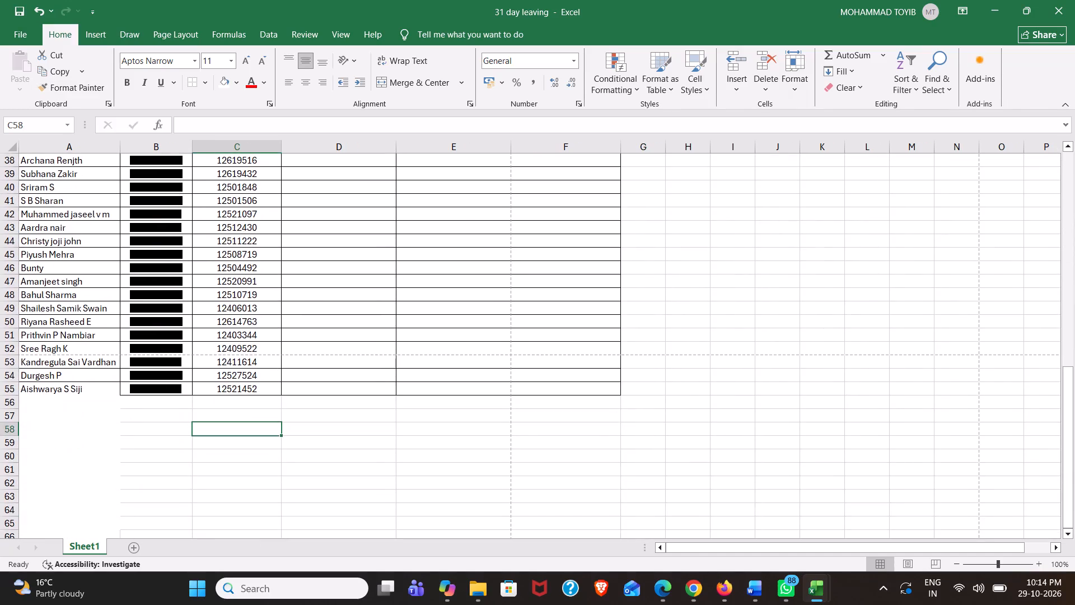
{"action": "scroll", "coordinate": [384, 399], "scroll_direction": "right", "scroll_amount": 1}
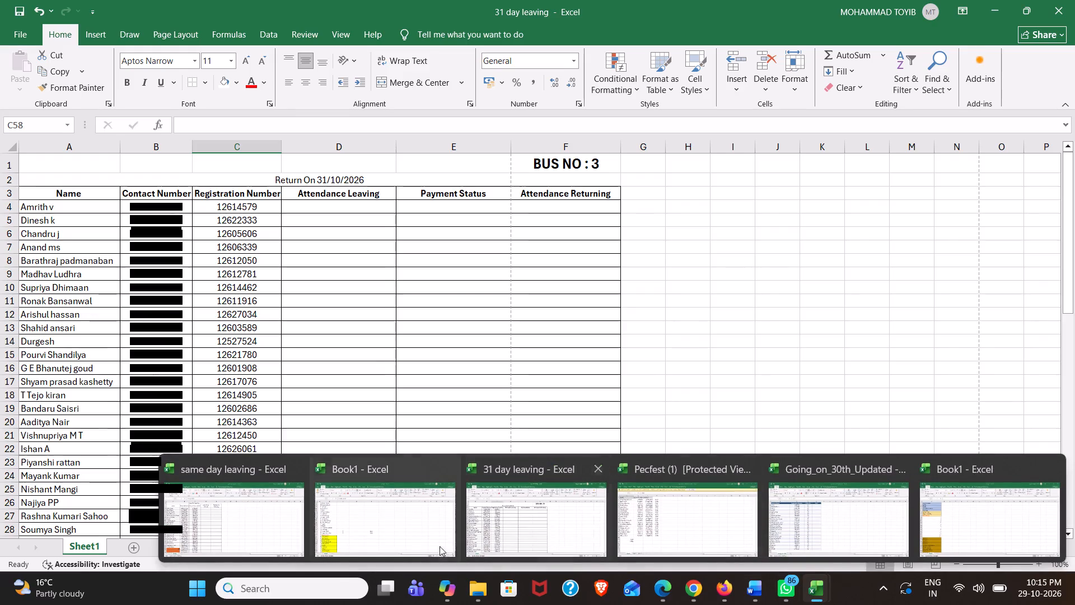
{"action": "left_click", "coordinate": [247, 518]}
{"action": "scroll", "coordinate": [256, 474], "scroll_direction": "down", "scroll_amount": 4}
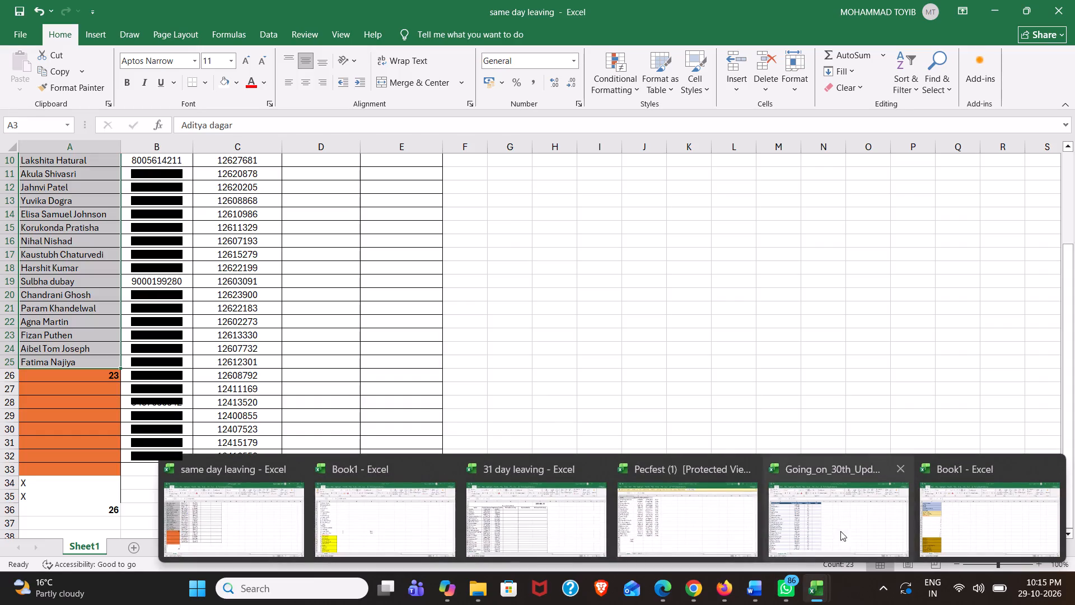
Examine the BUS NO:2 attendance list in Book1 from the header row down through the highlighted names.
{"action": "left_click", "coordinate": [421, 533]}
{"action": "scroll", "coordinate": [377, 498], "scroll_direction": "up", "scroll_amount": 7}
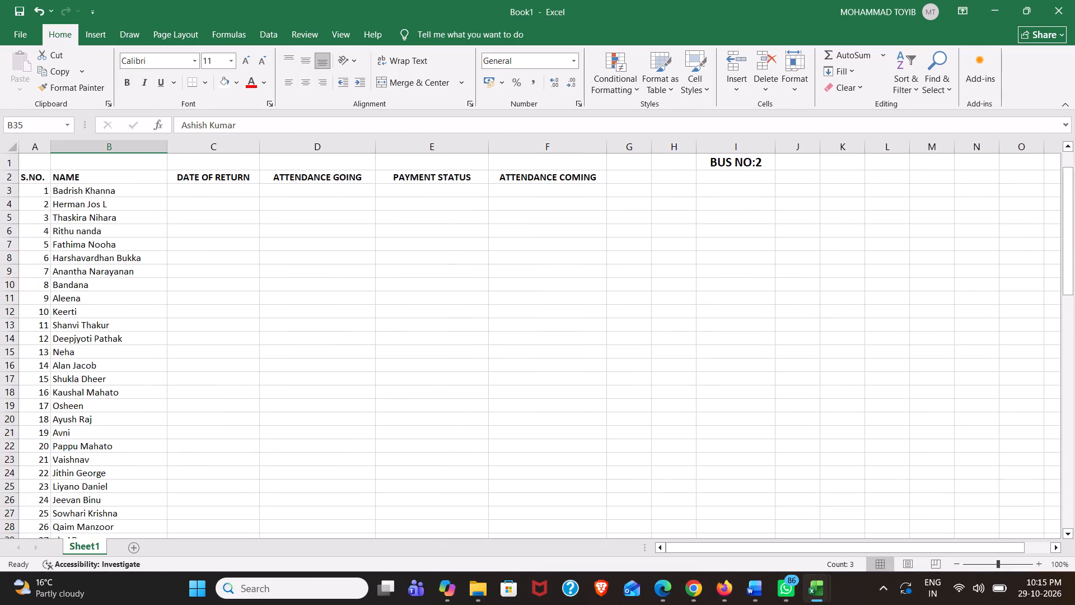
{"action": "scroll", "coordinate": [359, 487], "scroll_direction": "up", "scroll_amount": 2}
{"action": "scroll", "coordinate": [337, 481], "scroll_direction": "down", "scroll_amount": 4}
{"action": "scroll", "coordinate": [337, 481], "scroll_direction": "up", "scroll_amount": 1}
{"action": "scroll", "coordinate": [138, 505], "scroll_direction": "down", "scroll_amount": 1}
{"action": "scroll", "coordinate": [138, 505], "scroll_direction": "up", "scroll_amount": 1}
{"action": "scroll", "coordinate": [138, 505], "scroll_direction": "down", "scroll_amount": 6}
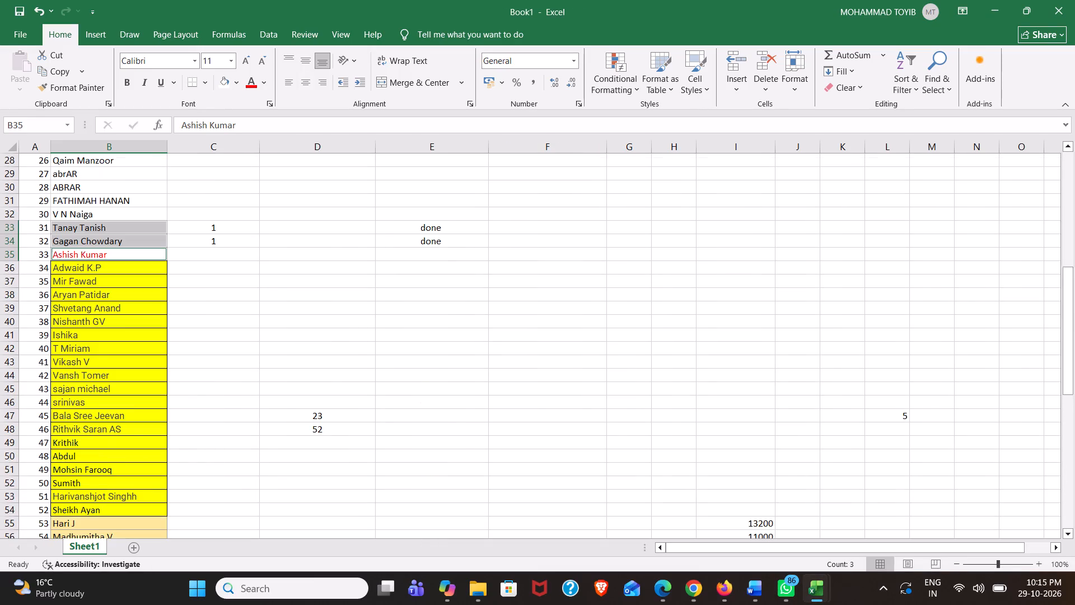
{"action": "scroll", "coordinate": [99, 315], "scroll_direction": "down", "scroll_amount": 8}
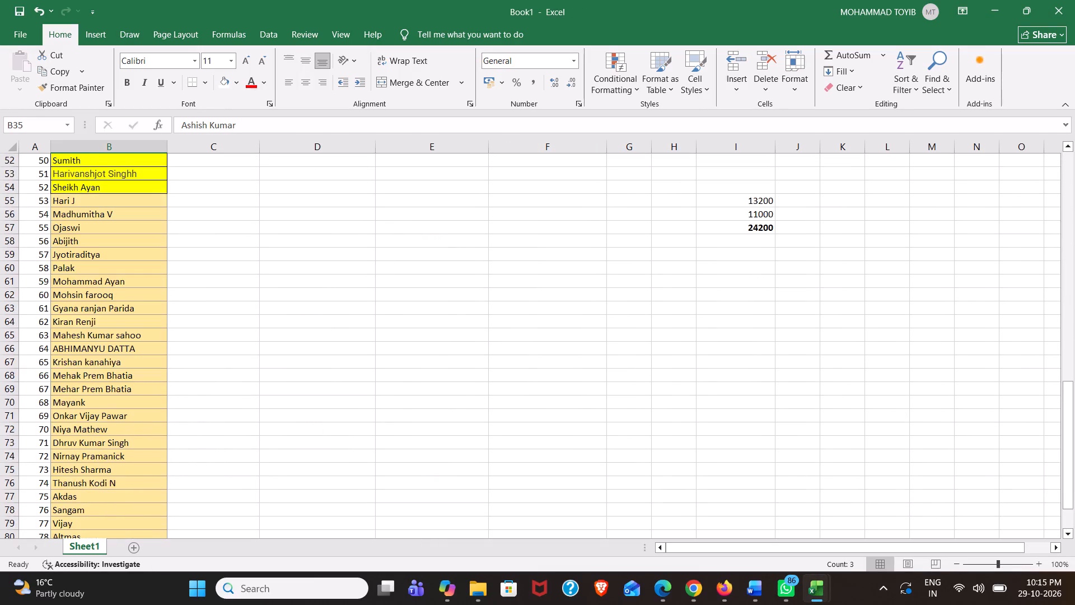
{"action": "scroll", "coordinate": [117, 338], "scroll_direction": "down", "scroll_amount": 4}
{"action": "scroll", "coordinate": [118, 339], "scroll_direction": "up", "scroll_amount": 12}
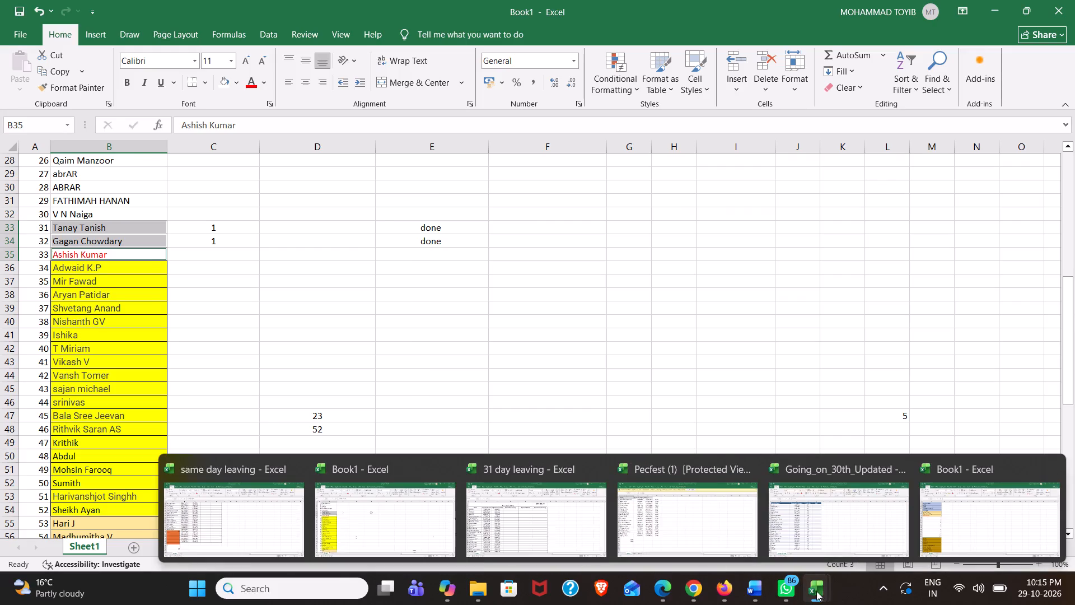
Switch to the Pecfest (1) workbook, open Sheet3 and enable editing.
{"action": "left_click", "coordinate": [718, 533]}
{"action": "scroll", "coordinate": [353, 466], "scroll_direction": "up", "scroll_amount": 1}
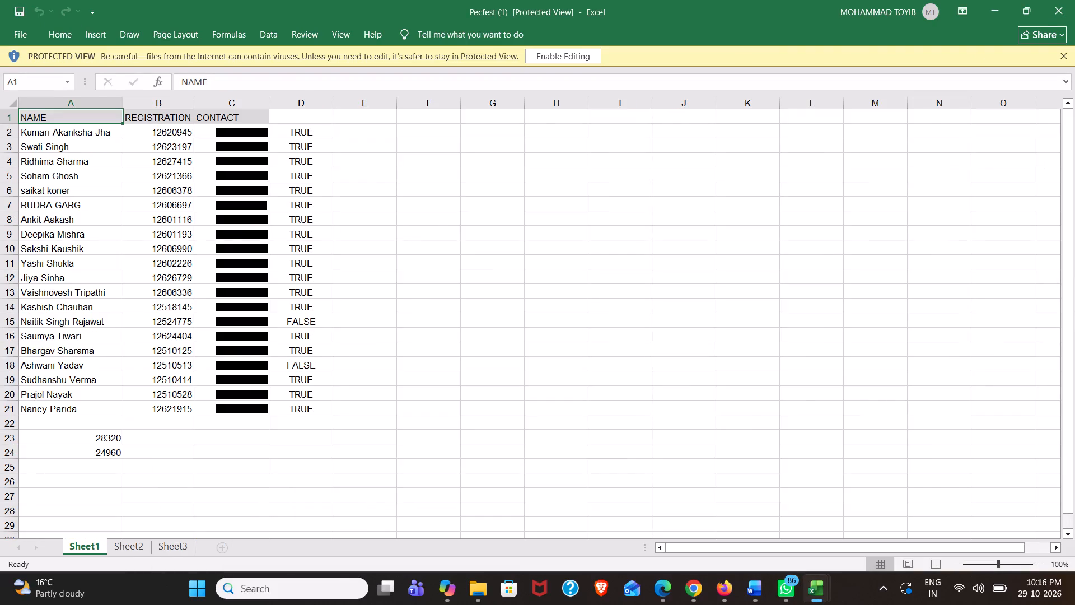
{"action": "scroll", "coordinate": [353, 466], "scroll_direction": "up", "scroll_amount": 2}
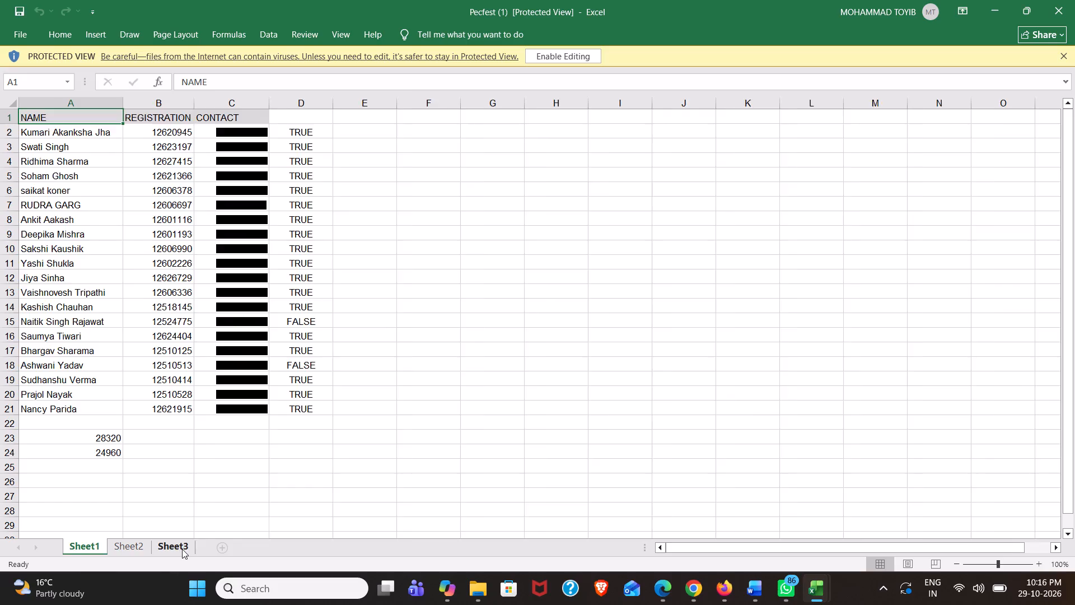
{"action": "left_click", "coordinate": [182, 549]}
{"action": "scroll", "coordinate": [667, 329], "scroll_direction": "up", "scroll_amount": 4}
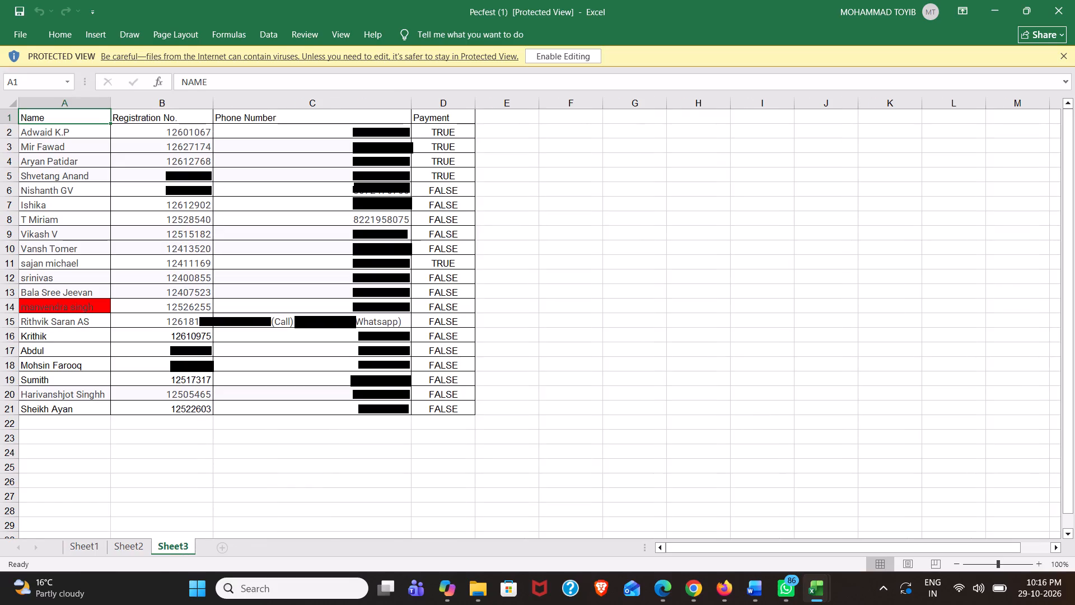
{"action": "left_click", "coordinate": [583, 49]}
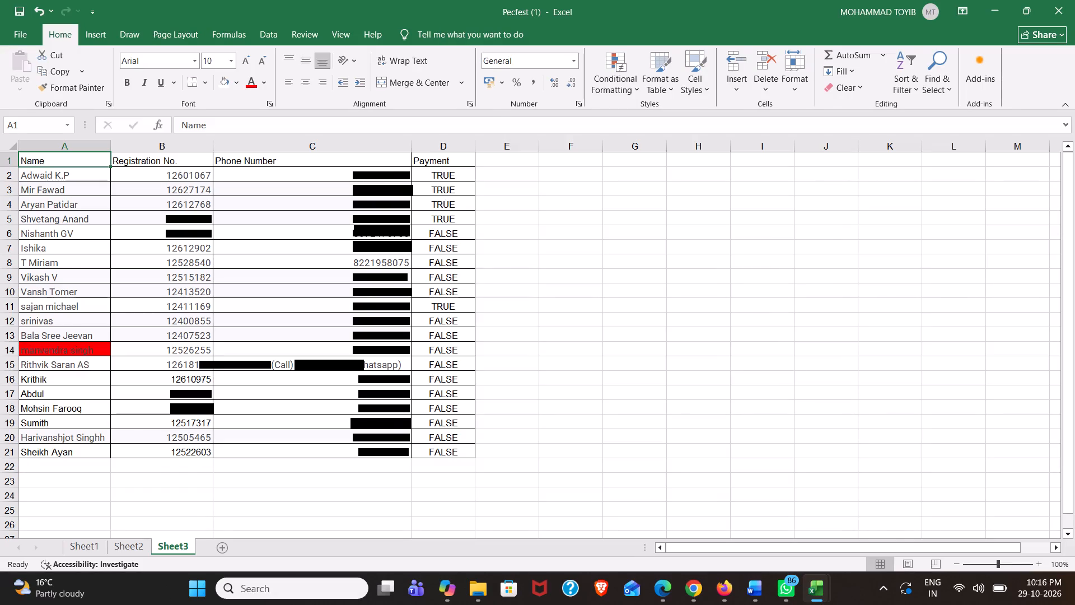
Clear the whole Payment column on Sheet3, including its header and all TRUE/FALSE entries.
{"action": "left_click", "coordinate": [466, 471]}
{"action": "left_click", "coordinate": [465, 460]}
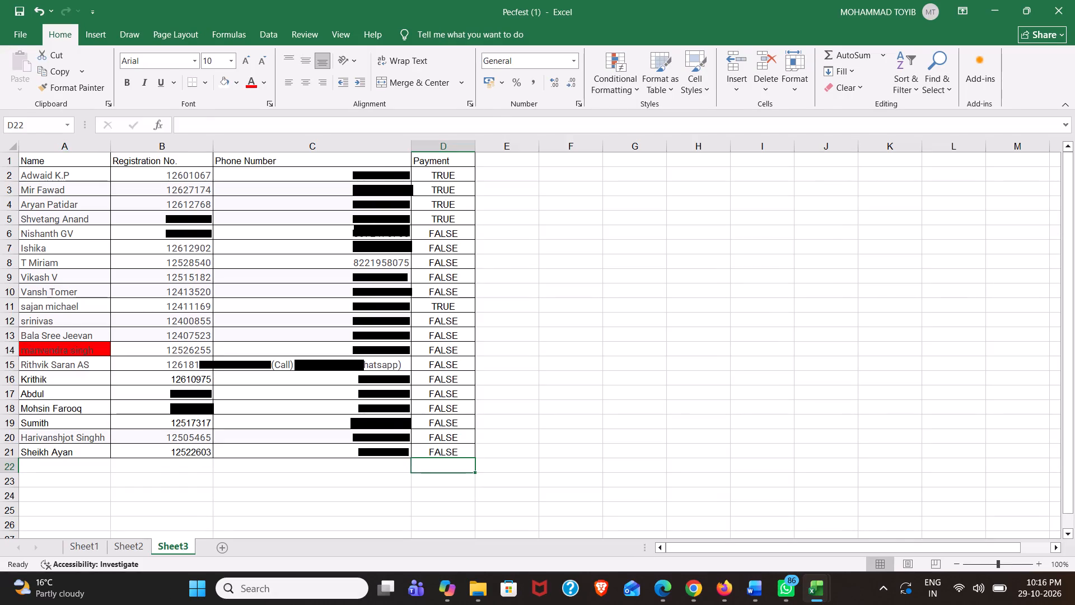
{"action": "left_click_drag", "start_coordinate": [465, 452], "coordinate": [468, 162]}
{"action": "key", "text": "Delete"}
{"action": "left_click", "coordinate": [682, 231]}
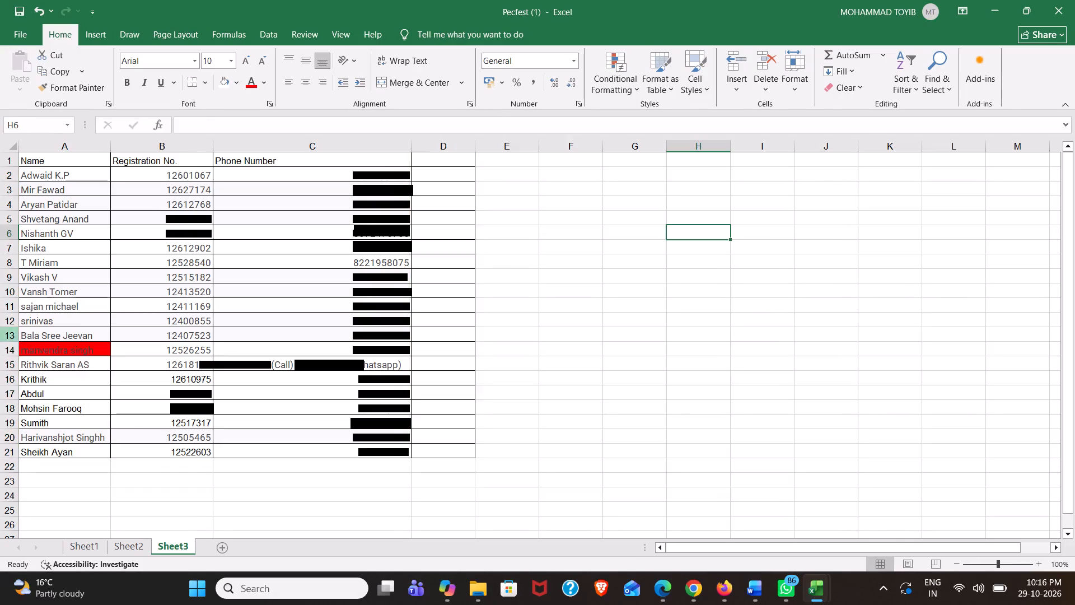
Delete the entire row 14 whose name cell is filled red.
{"action": "left_click", "coordinate": [10, 351]}
{"action": "right_click", "coordinate": [10, 351]}
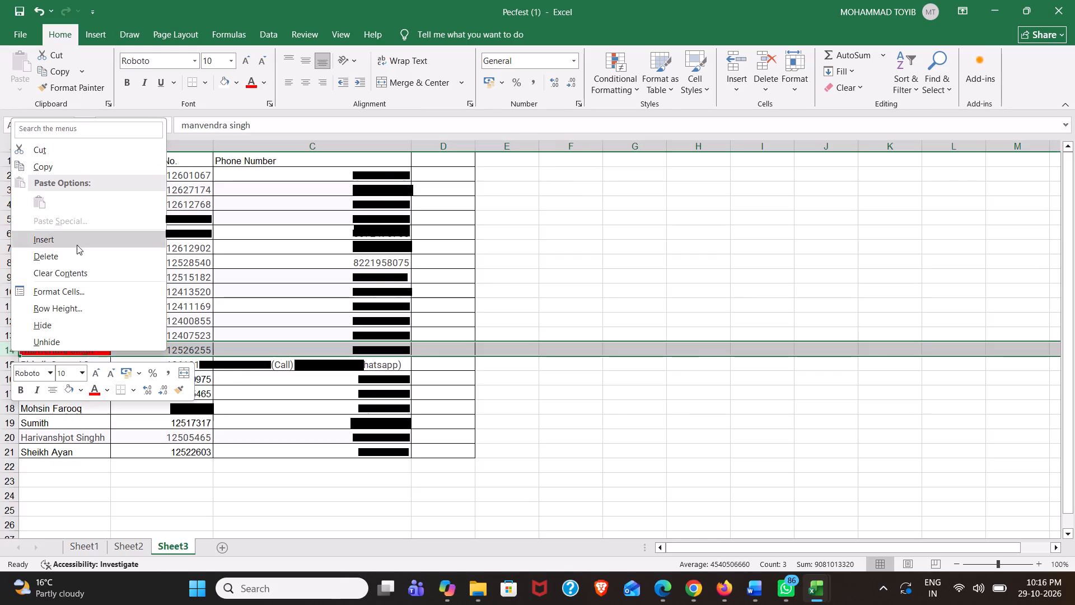
{"action": "left_click", "coordinate": [80, 256]}
{"action": "left_click", "coordinate": [659, 343]}
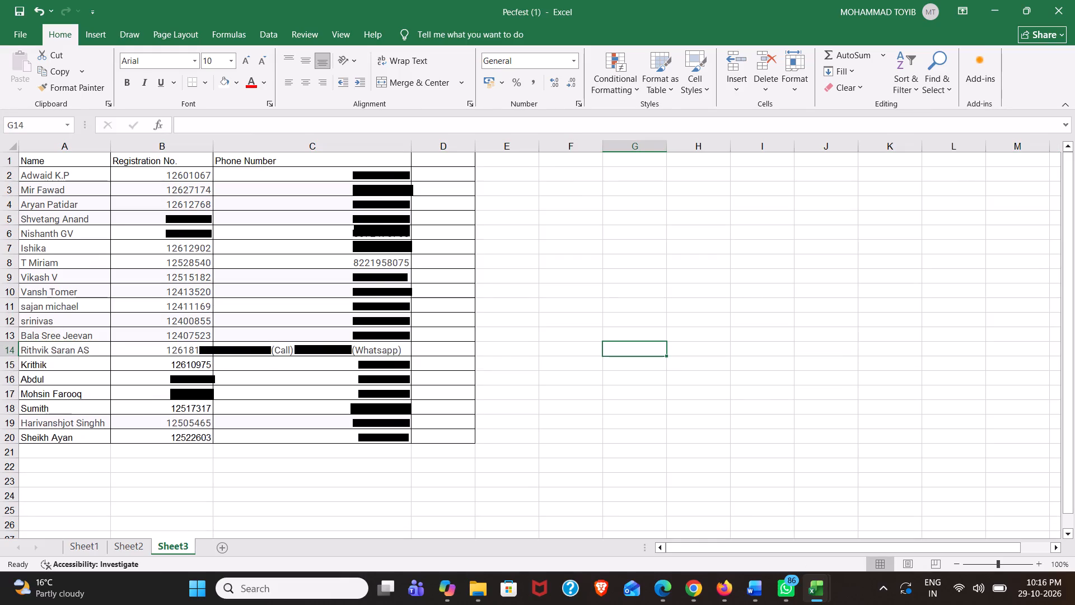
{"action": "scroll", "coordinate": [438, 261], "scroll_direction": "up", "scroll_amount": 4}
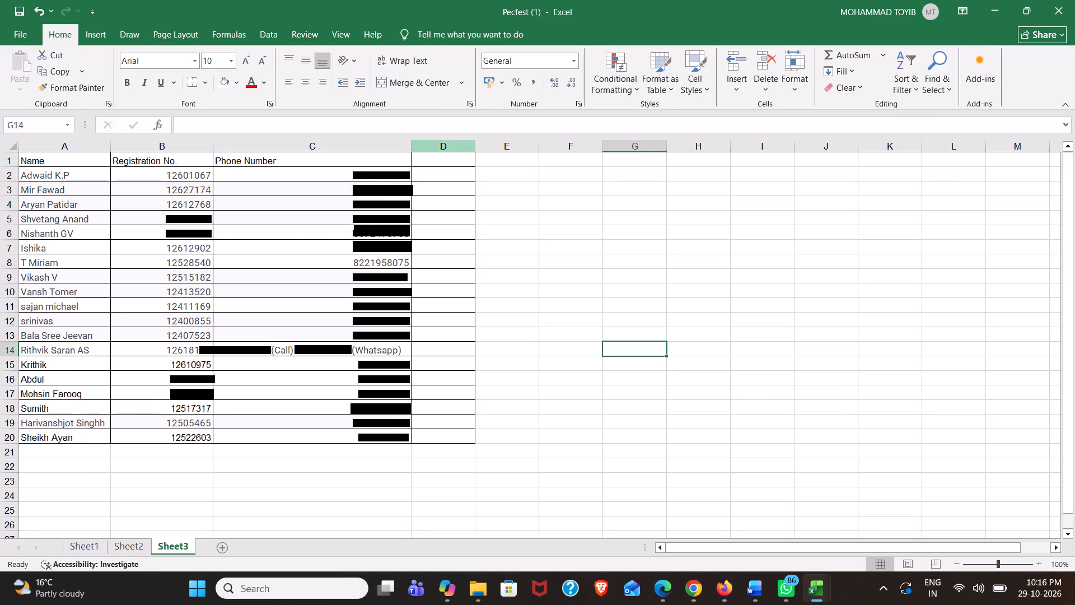
{"action": "left_click", "coordinate": [443, 160]}
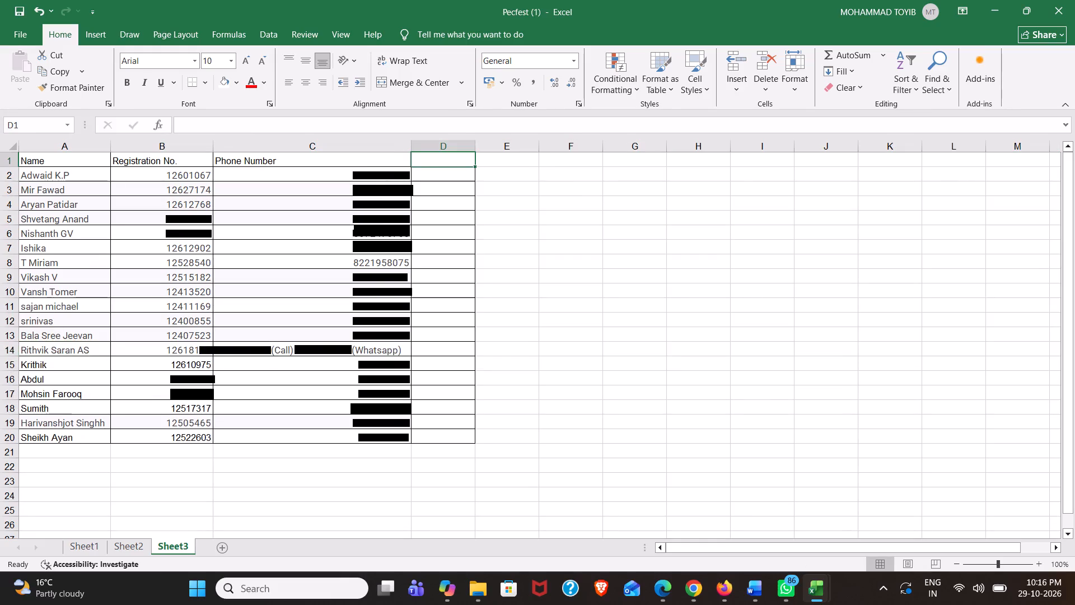
Remove the second (Whatsapp) number from the phone cell in row 14, keeping only the (Call) number.
{"action": "left_click", "coordinate": [395, 346]}
{"action": "double_click", "coordinate": [397, 350]}
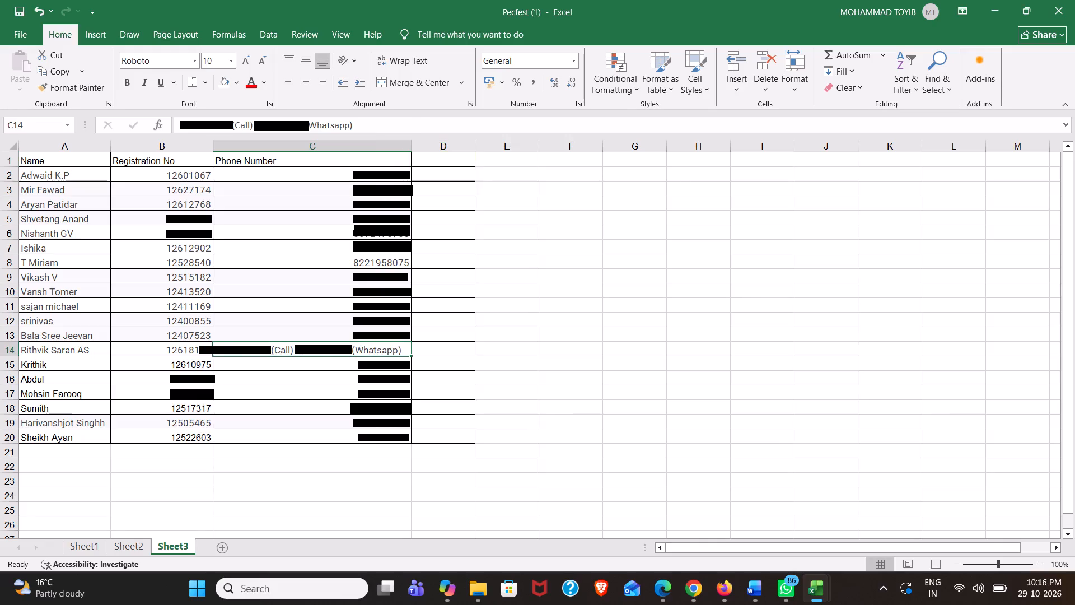
{"action": "left_click_drag", "start_coordinate": [403, 348], "coordinate": [298, 353]}
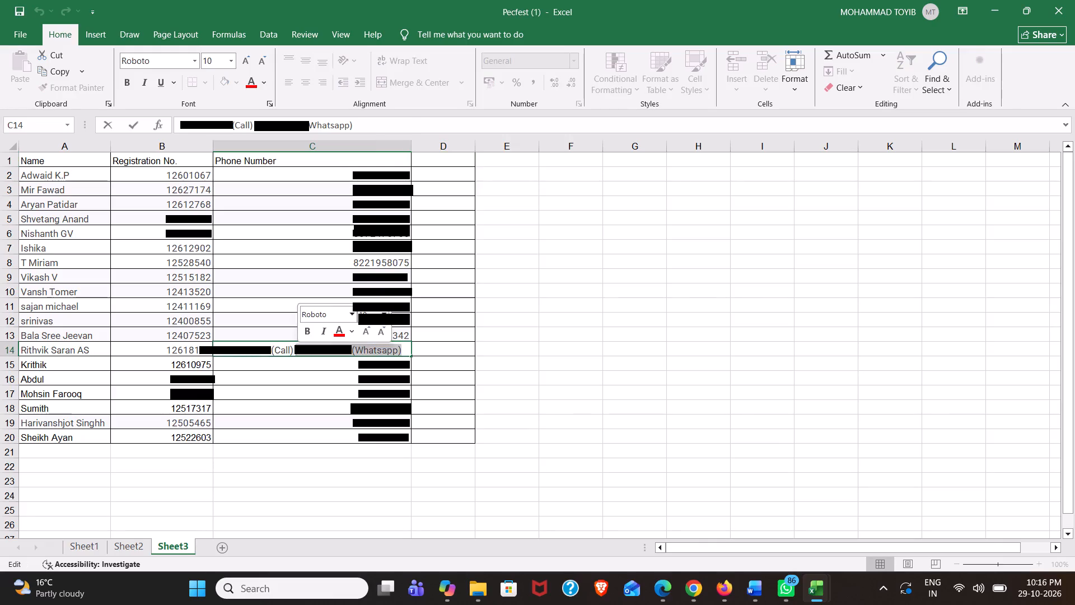
{"action": "key", "text": "BackSpace"}
{"action": "left_click", "coordinate": [744, 386]}
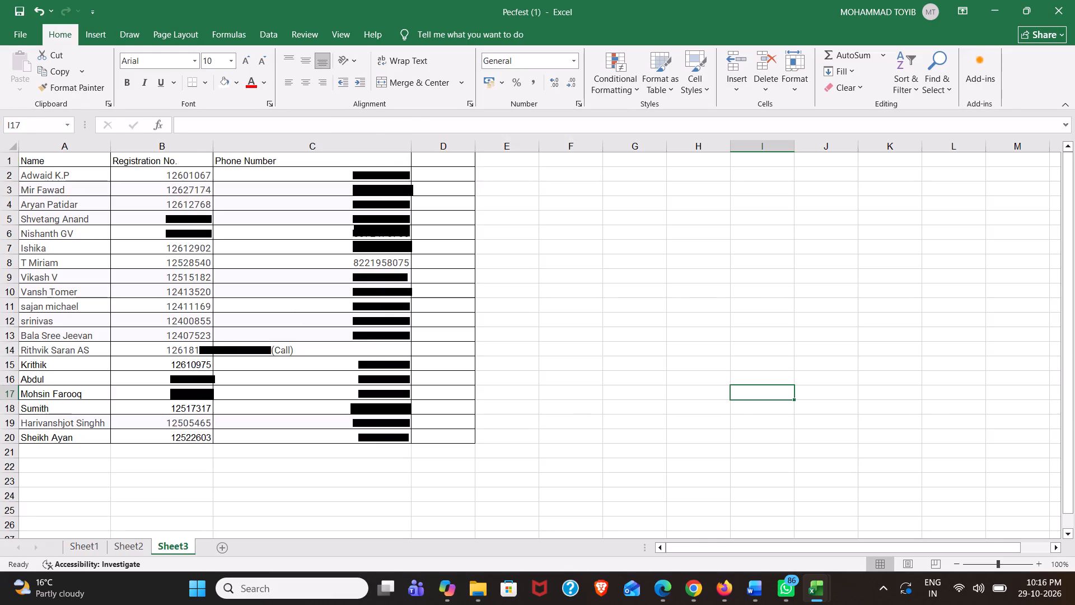
Right-align the phone number in row 14 and narrow the Phone Number column closer to its contents.
{"action": "left_click", "coordinate": [339, 347]}
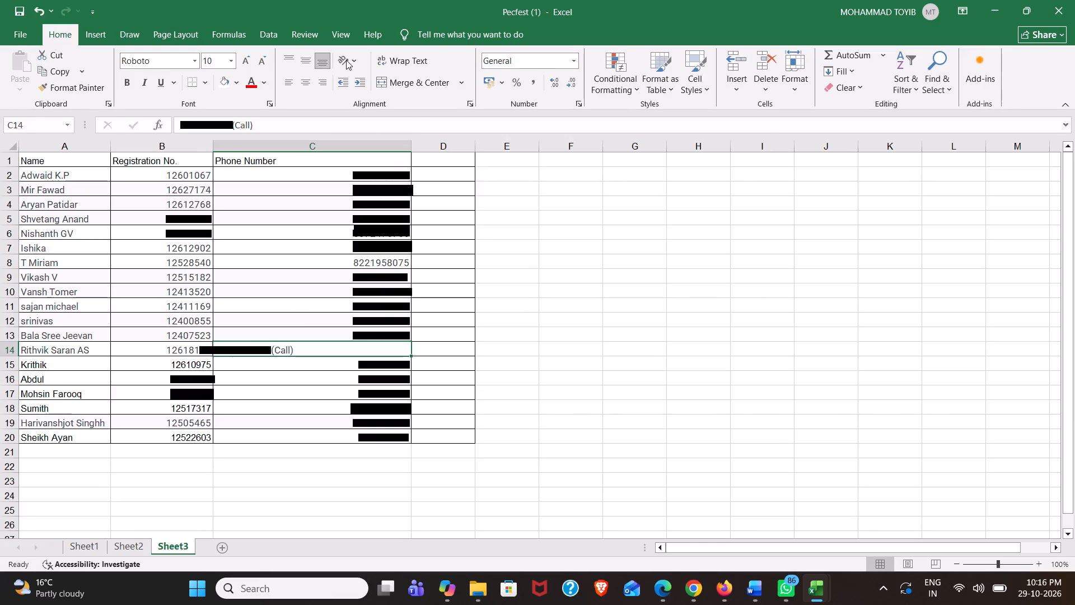
{"action": "left_click", "coordinate": [320, 76]}
{"action": "left_click", "coordinate": [549, 215]}
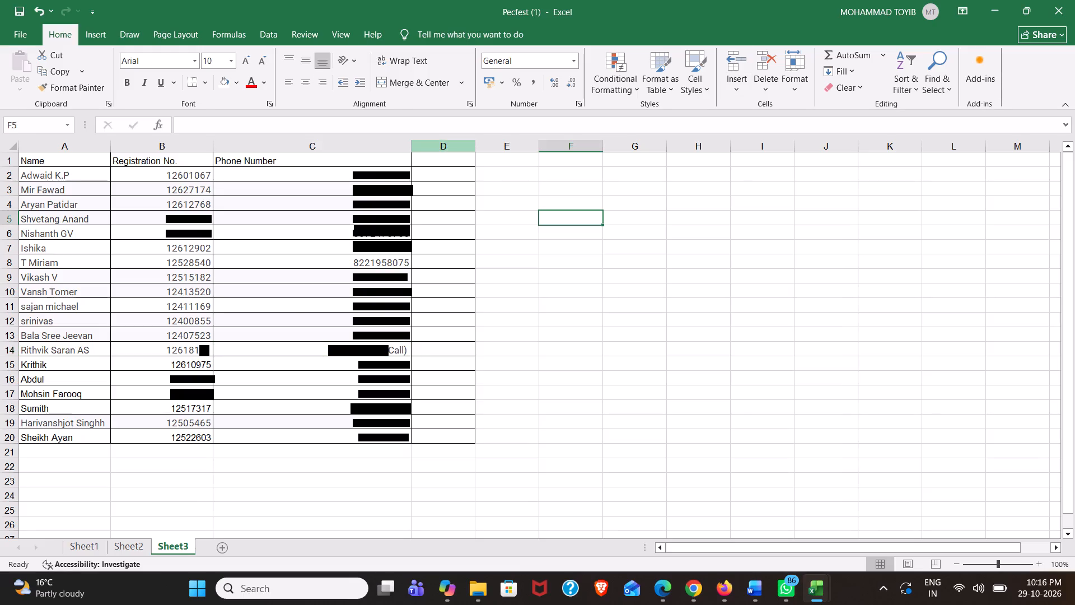
{"action": "left_click_drag", "start_coordinate": [410, 148], "coordinate": [314, 150]}
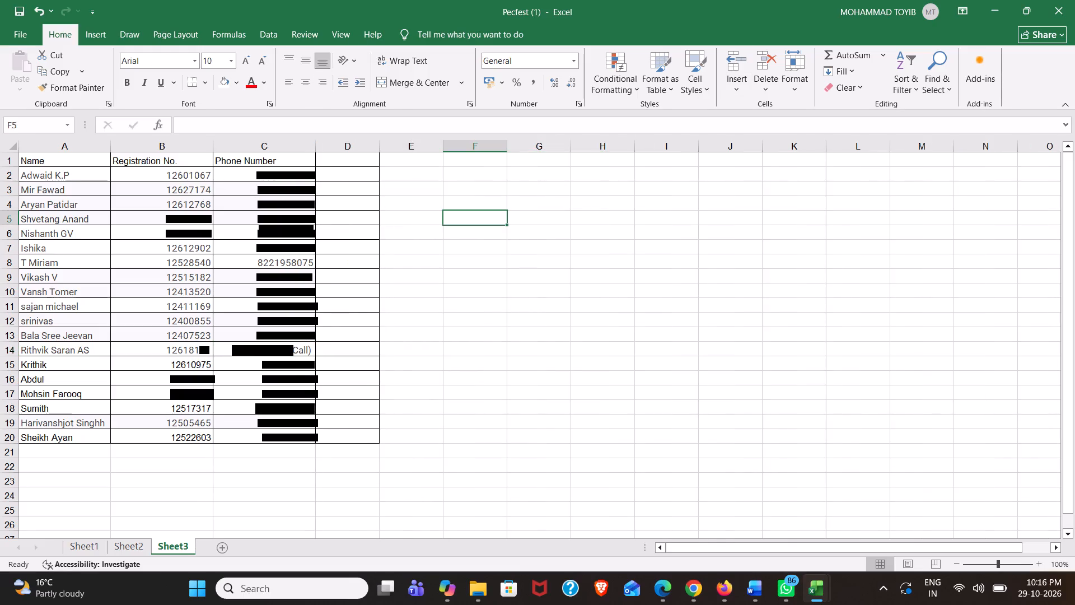
Right-align the Phone Number column from its header down to row 20.
{"action": "left_click_drag", "start_coordinate": [238, 160], "coordinate": [252, 429]}
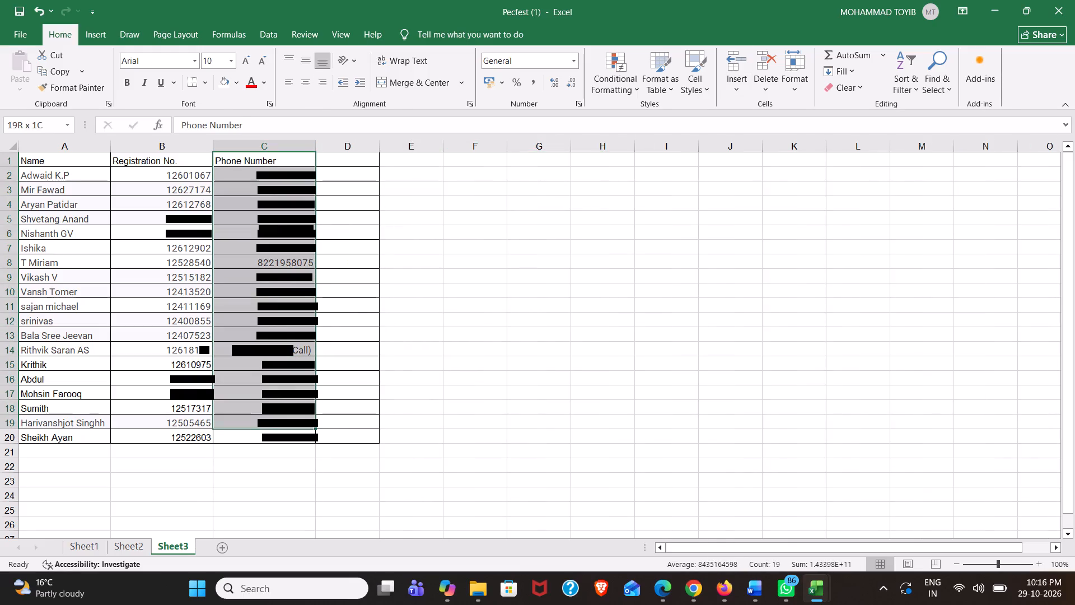
{"action": "left_click_drag", "start_coordinate": [252, 429], "coordinate": [255, 433]}
{"action": "left_click", "coordinate": [311, 80]}
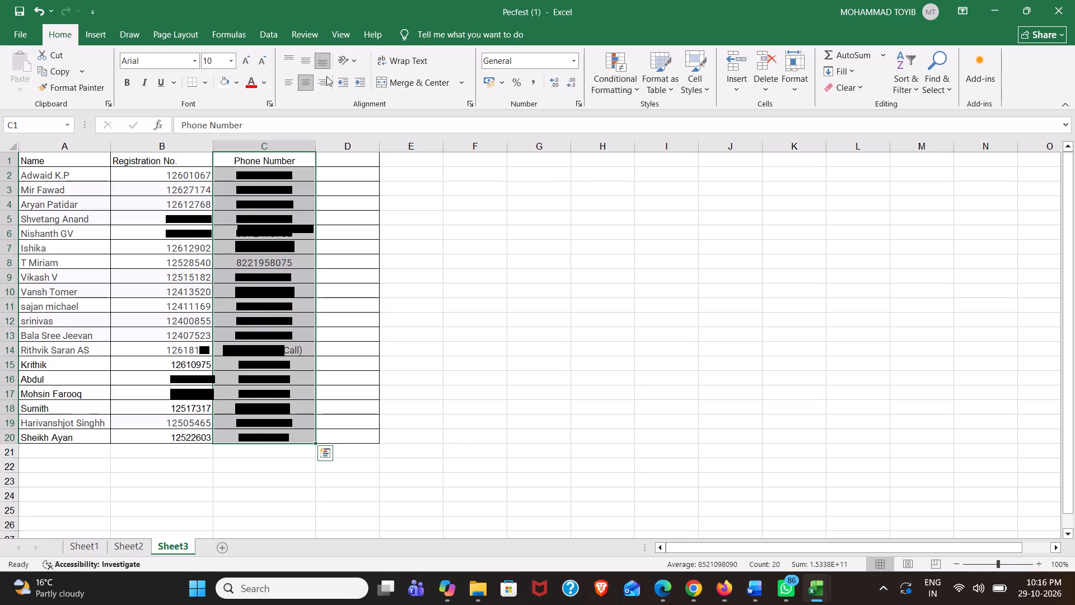
{"action": "left_click", "coordinate": [326, 76]}
{"action": "left_click", "coordinate": [524, 262]}
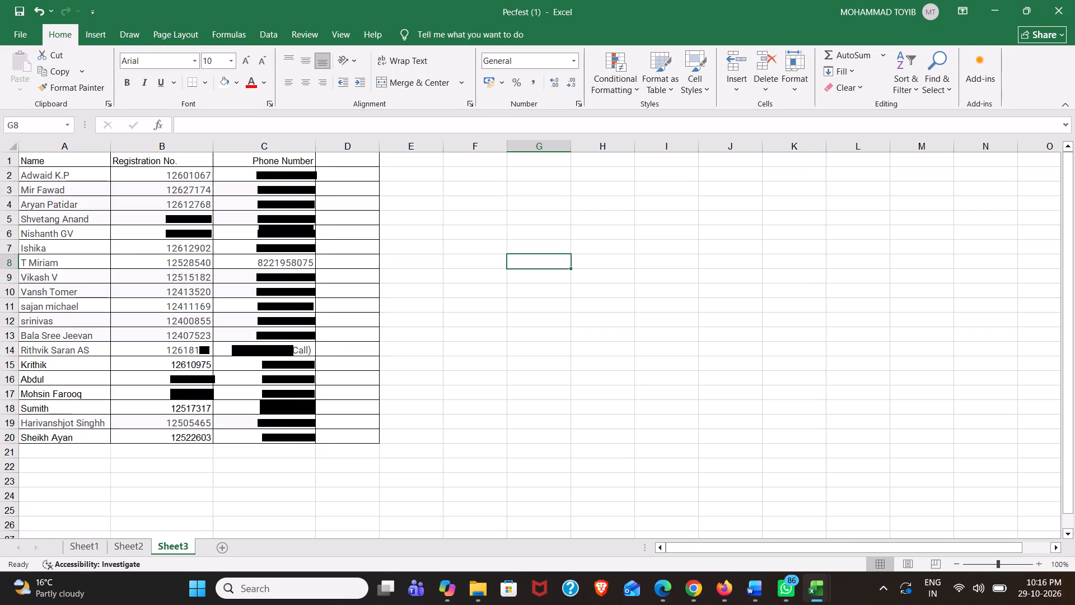
Center the Registration No. column from its header down to row 20.
{"action": "left_click_drag", "start_coordinate": [176, 160], "coordinate": [174, 429]}
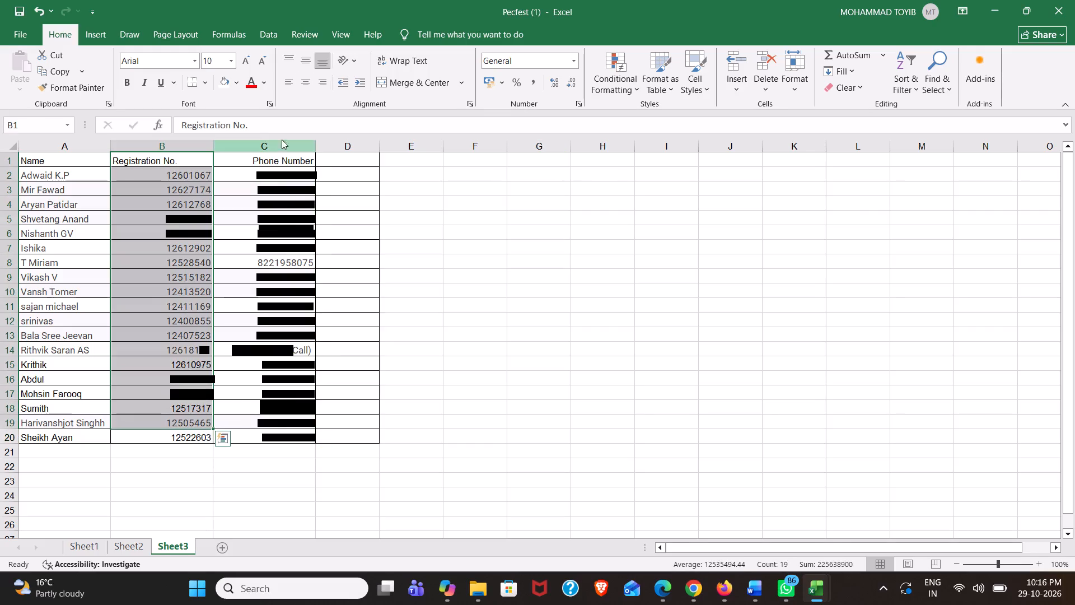
{"action": "left_click", "coordinate": [305, 86]}
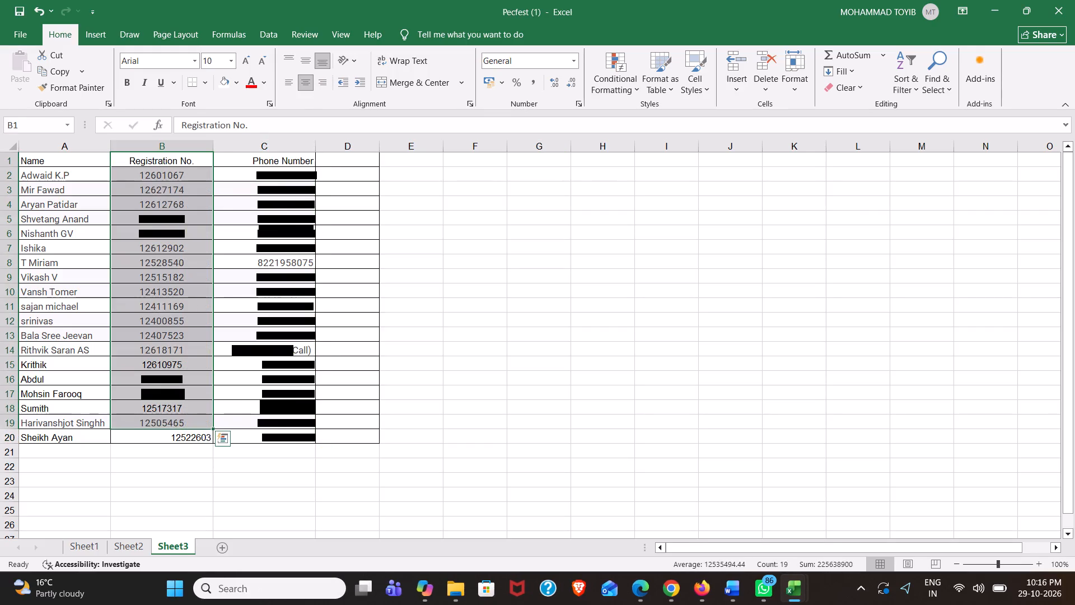
{"action": "left_click", "coordinate": [457, 268]}
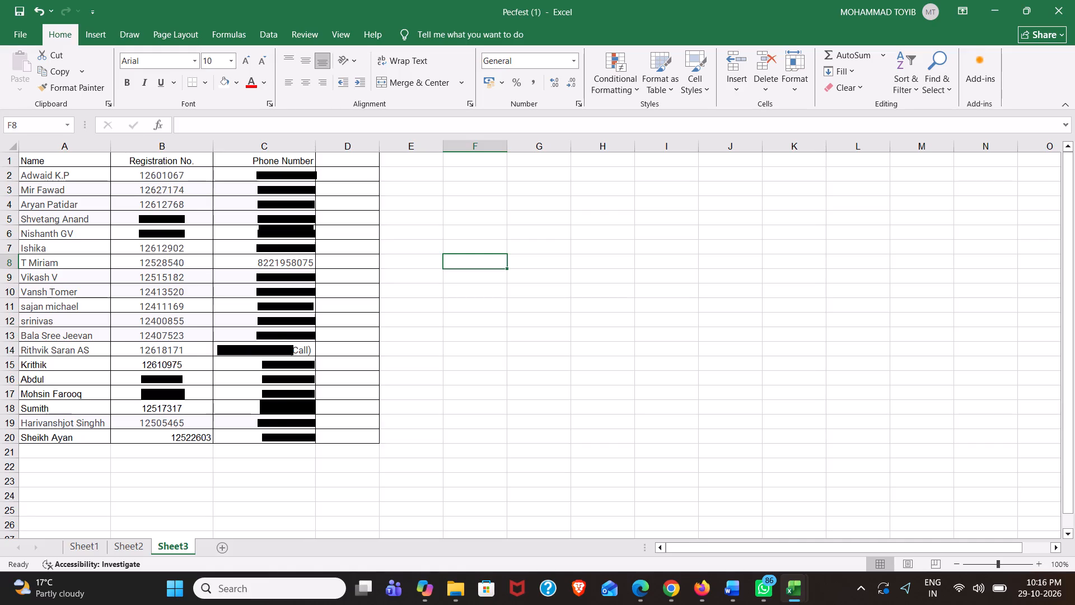
{"action": "left_click", "coordinate": [194, 439]}
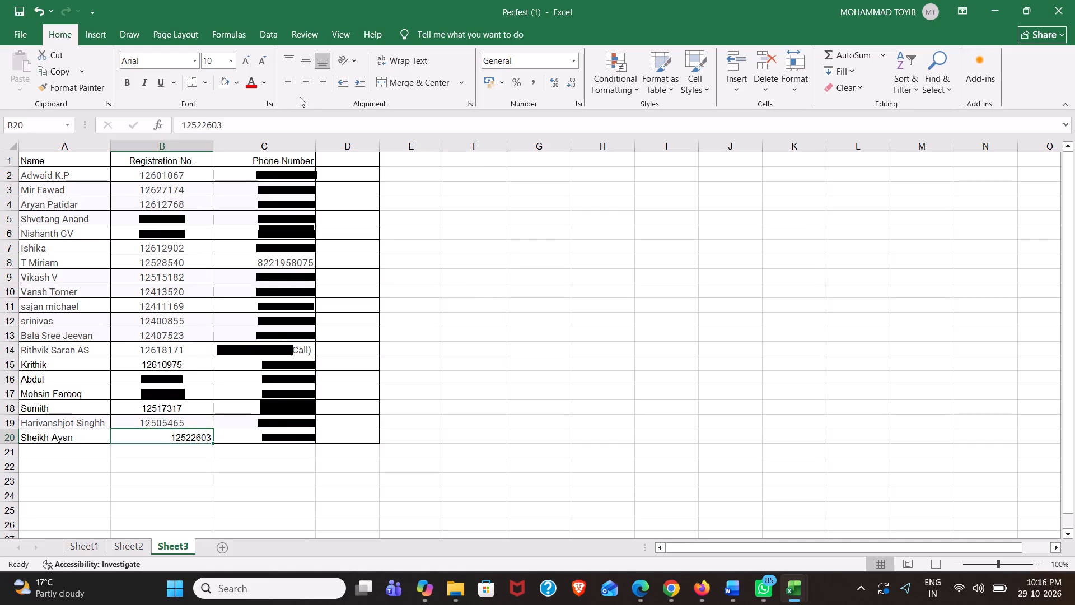
{"action": "left_click", "coordinate": [306, 82]}
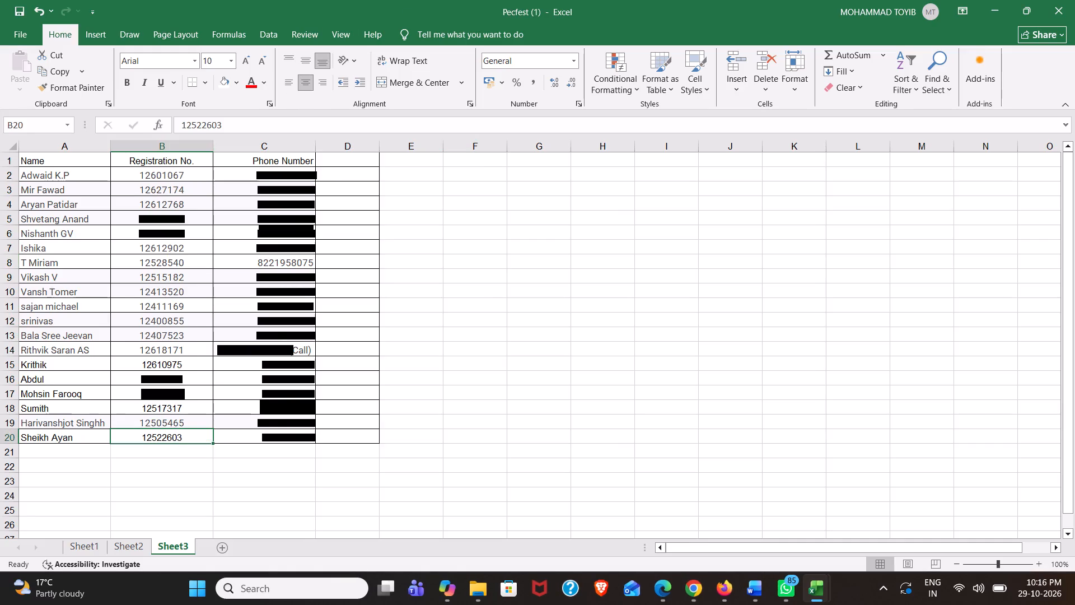
Tighten the widths of the Registration No. and Phone Number columns to fit their contents.
{"action": "left_click", "coordinate": [212, 147]}
{"action": "left_click_drag", "start_coordinate": [312, 144], "coordinate": [286, 147]}
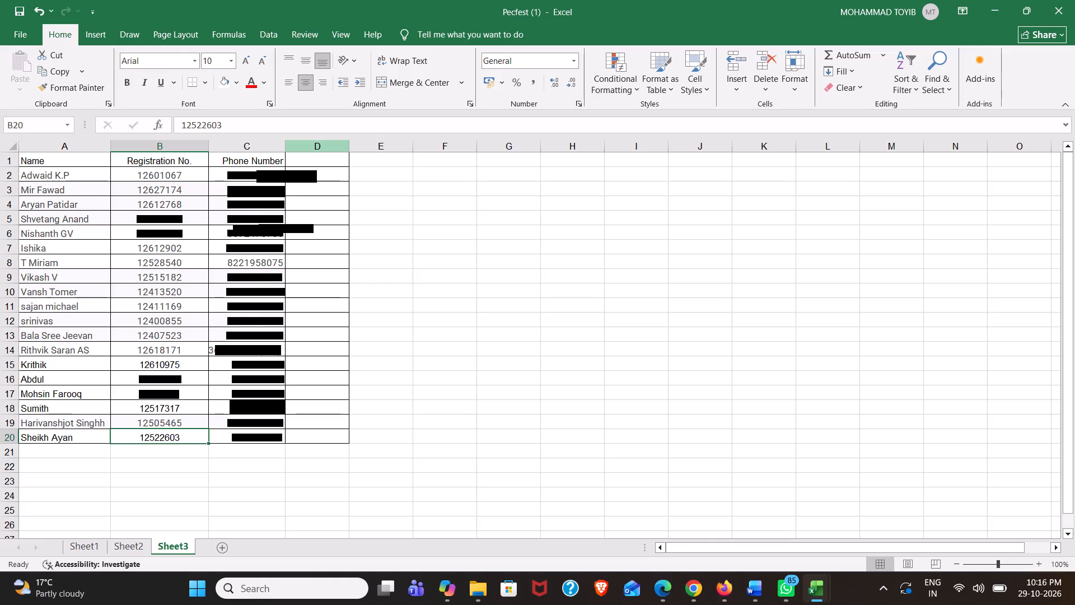
{"action": "left_click_drag", "start_coordinate": [288, 149], "coordinate": [293, 153]}
{"action": "scroll", "coordinate": [338, 162], "scroll_direction": "up", "scroll_amount": 3}
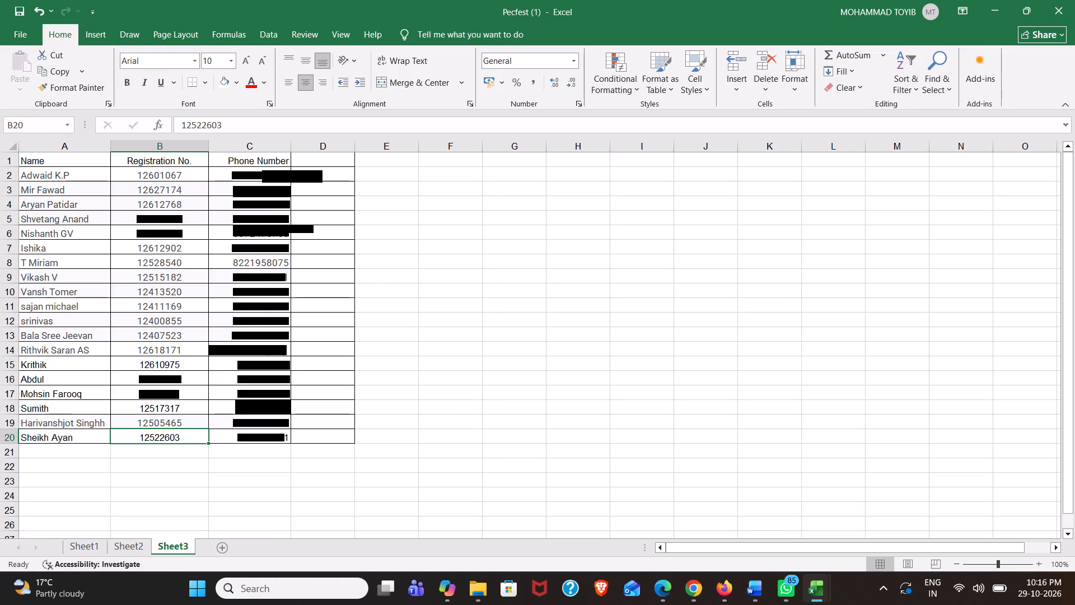
Enter the header "Attendance Leaving" in cell D1.
{"action": "left_click", "coordinate": [338, 162]}
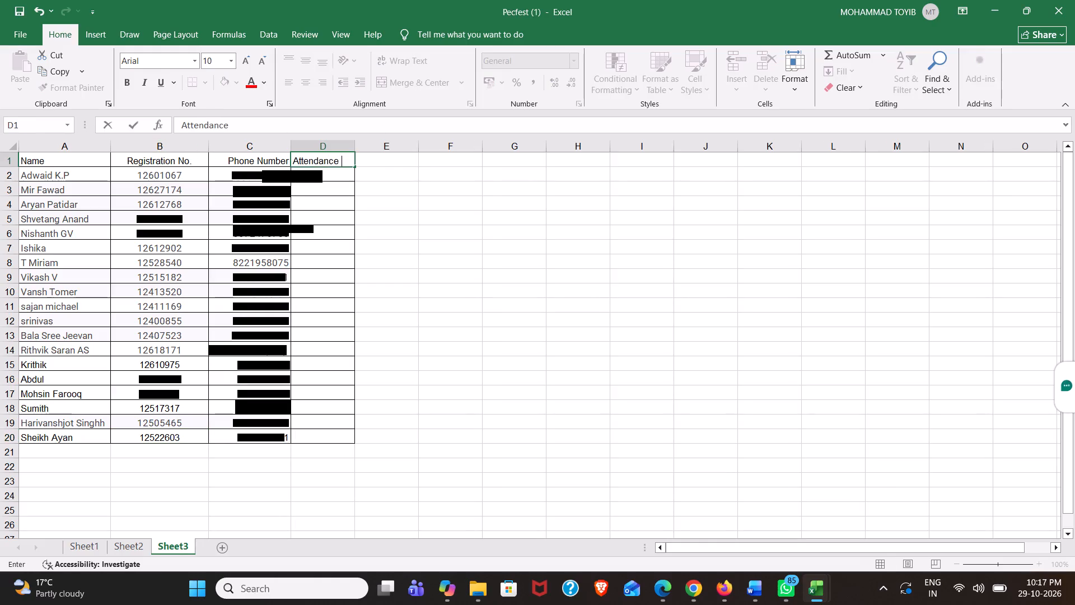
{"action": "type", "text": "eaving"}
{"action": "key", "text": "space"}
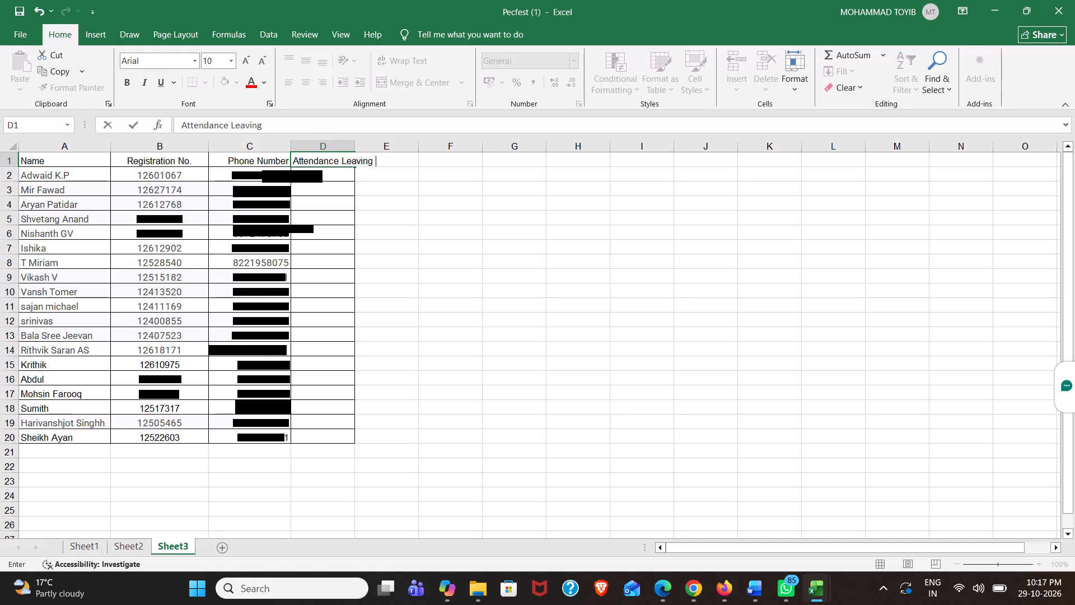
Widen column D so the "Attendance Leaving" header fits inside it.
{"action": "left_click", "coordinate": [469, 260]}
{"action": "left_click", "coordinate": [371, 213]}
{"action": "left_click_drag", "start_coordinate": [354, 141], "coordinate": [354, 143]}
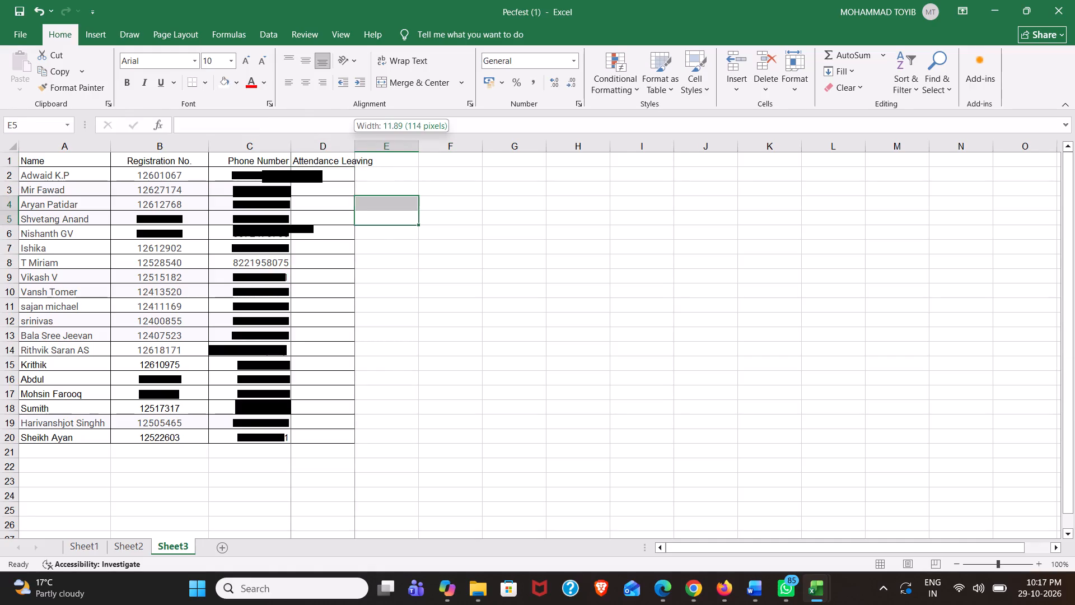
{"action": "left_click_drag", "start_coordinate": [354, 143], "coordinate": [371, 151]}
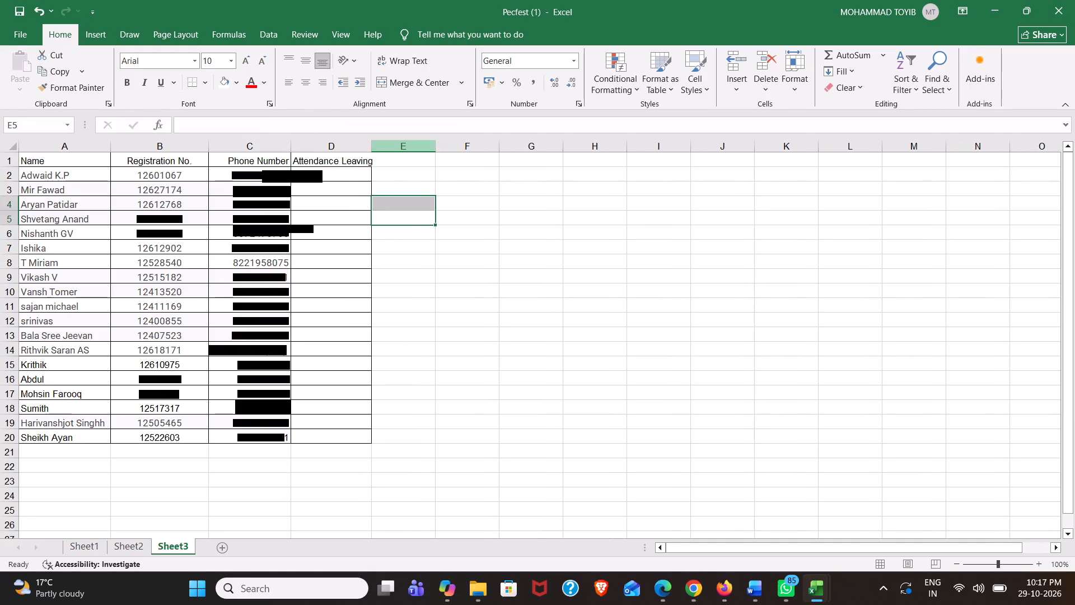
{"action": "left_click", "coordinate": [375, 149]}
Enter the header "Payment" in cell E1.
{"action": "left_click", "coordinate": [394, 165]}
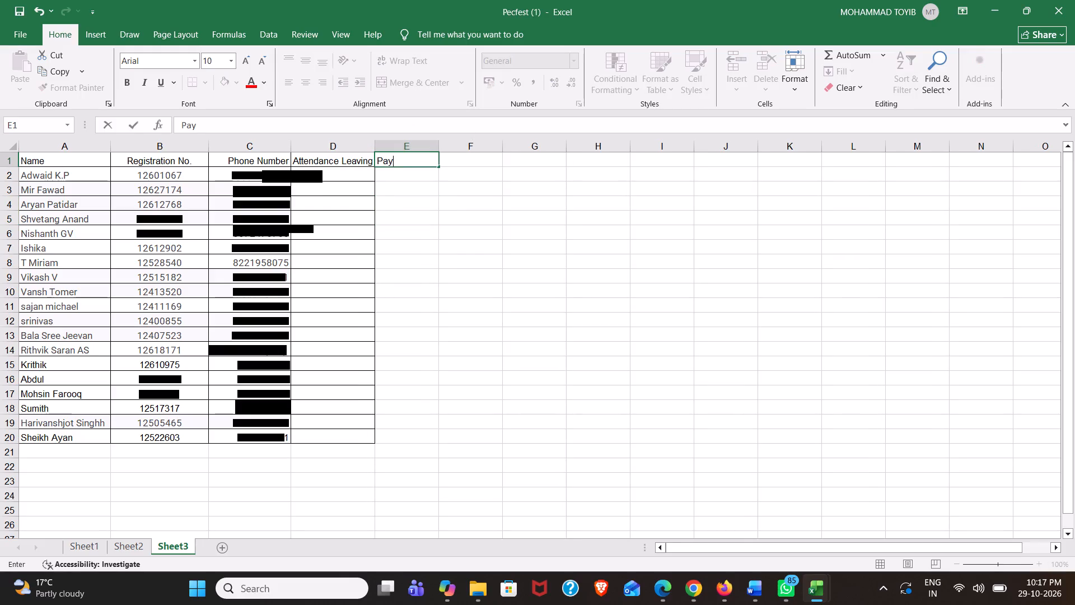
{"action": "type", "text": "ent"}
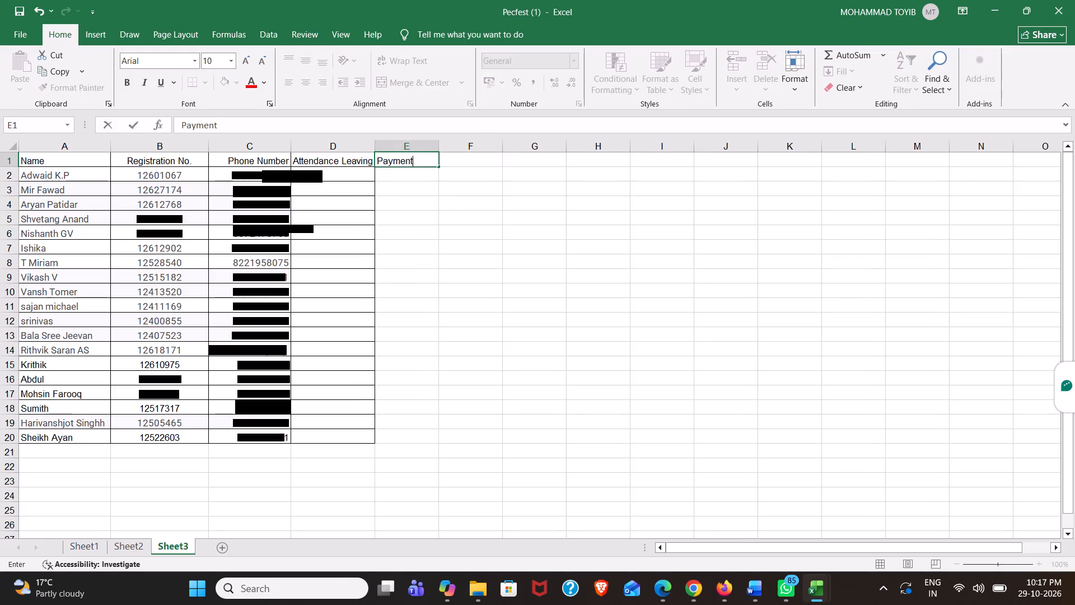
Apply All Borders to the whole table, from the Name header through the Payment column down to row 20.
{"action": "left_click_drag", "start_coordinate": [420, 440], "coordinate": [48, 136]}
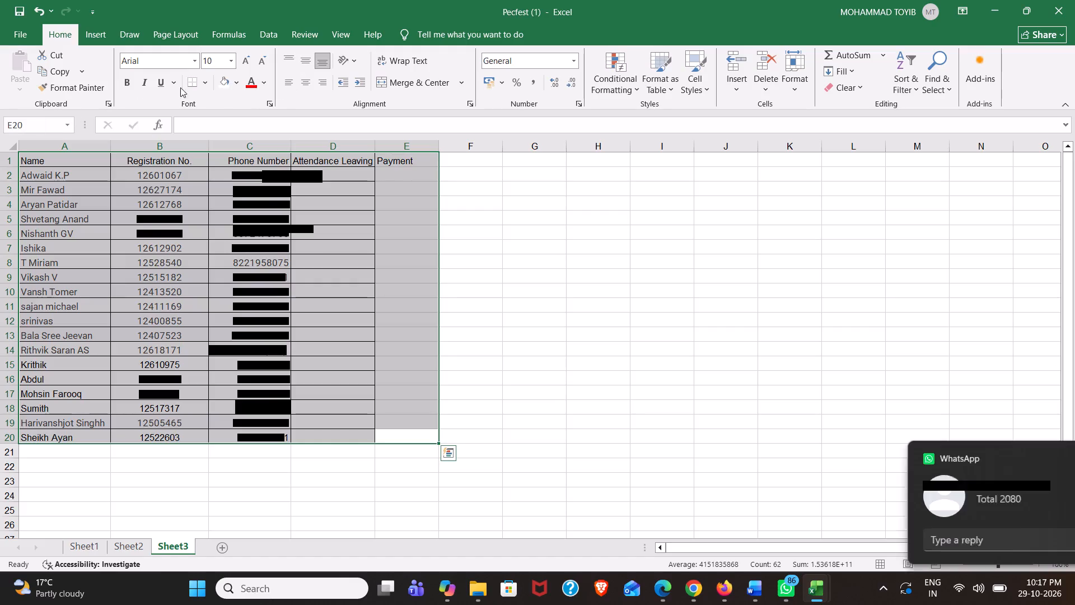
{"action": "left_click", "coordinate": [202, 83]}
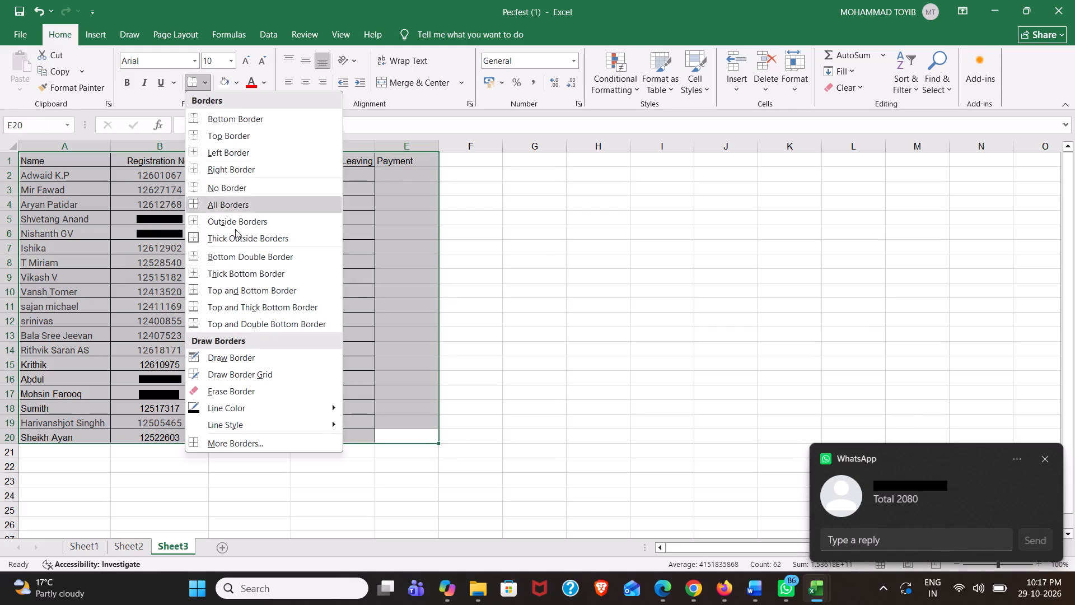
{"action": "left_click", "coordinate": [248, 206]}
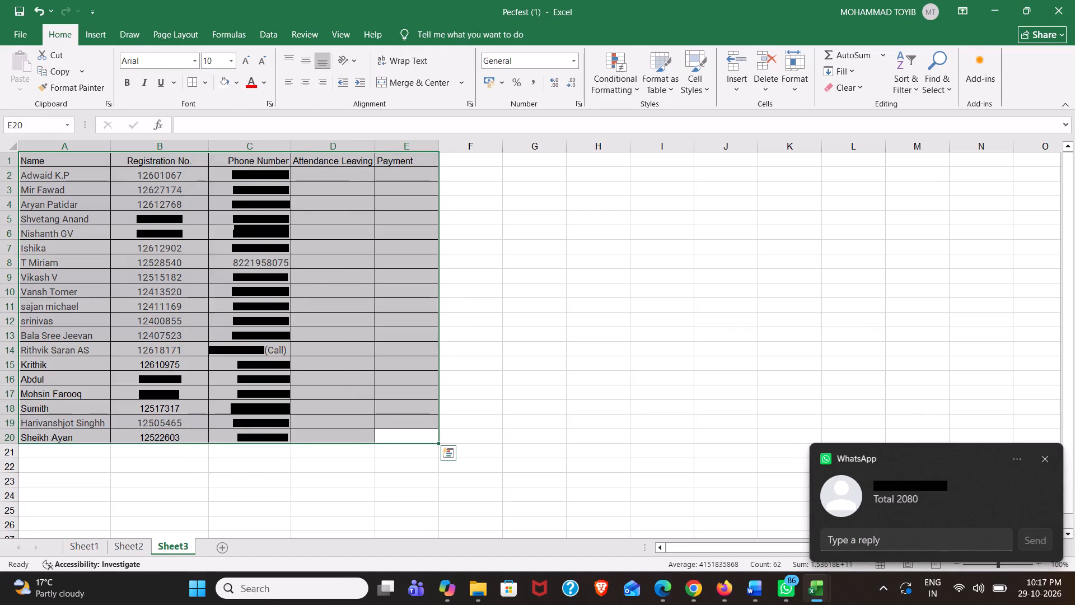
{"action": "left_click", "coordinate": [548, 271]}
{"action": "scroll", "coordinate": [489, 383], "scroll_direction": "up", "scroll_amount": 4}
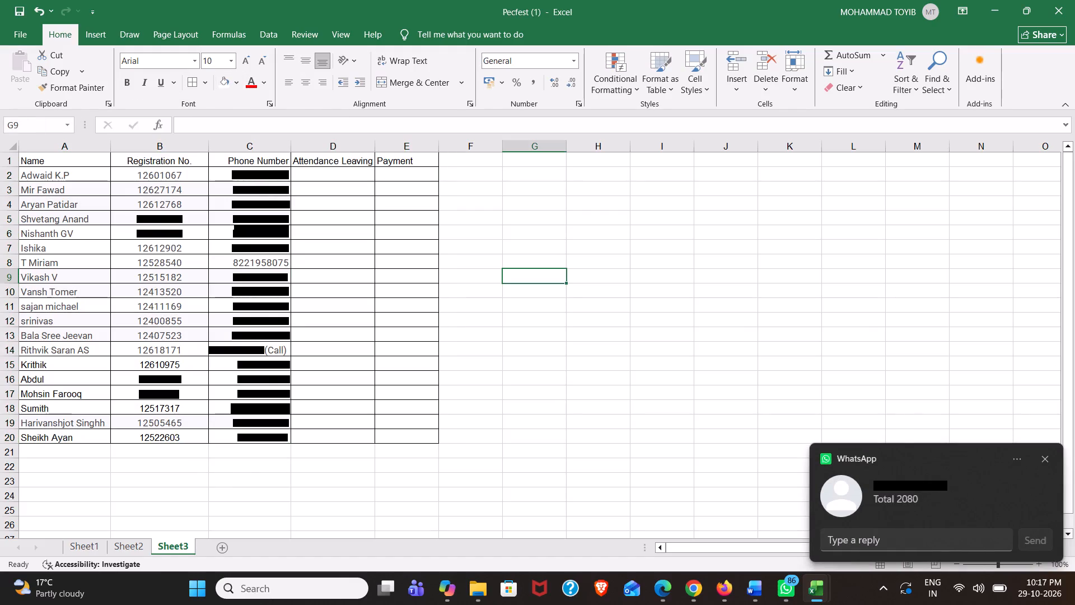
Save the workbook.
{"action": "key", "text": "ctrl+s"}
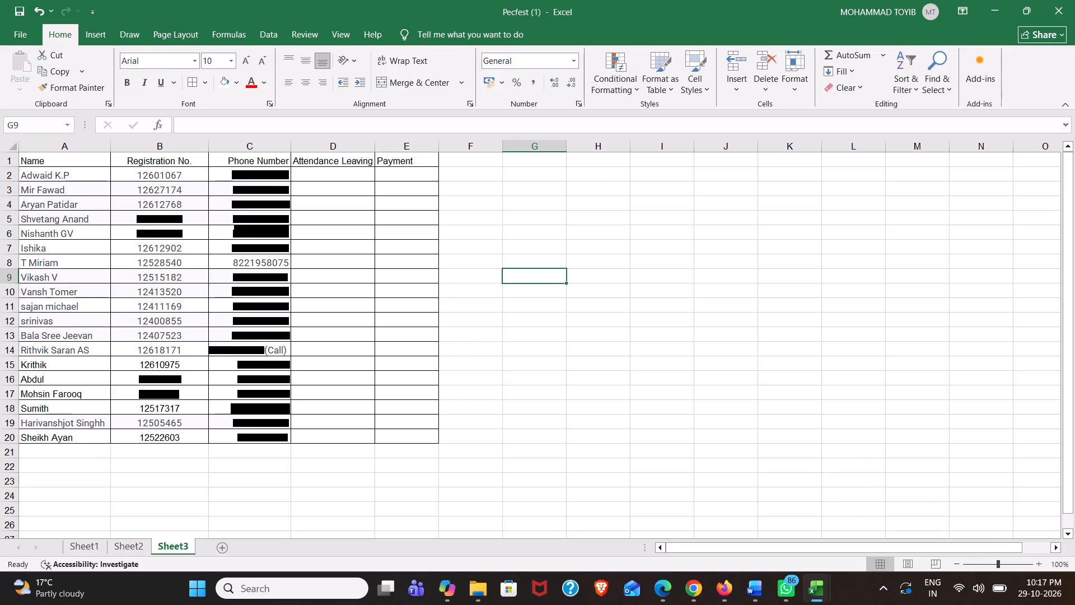
Open the print settings and preview for Sheet3.
{"action": "key", "text": "ctrl+p"}
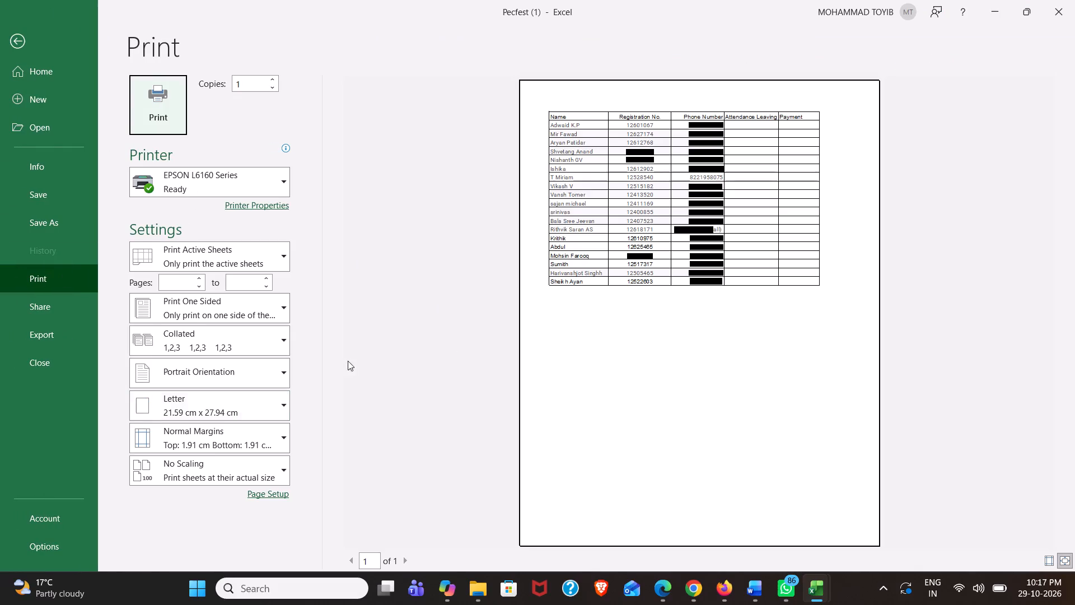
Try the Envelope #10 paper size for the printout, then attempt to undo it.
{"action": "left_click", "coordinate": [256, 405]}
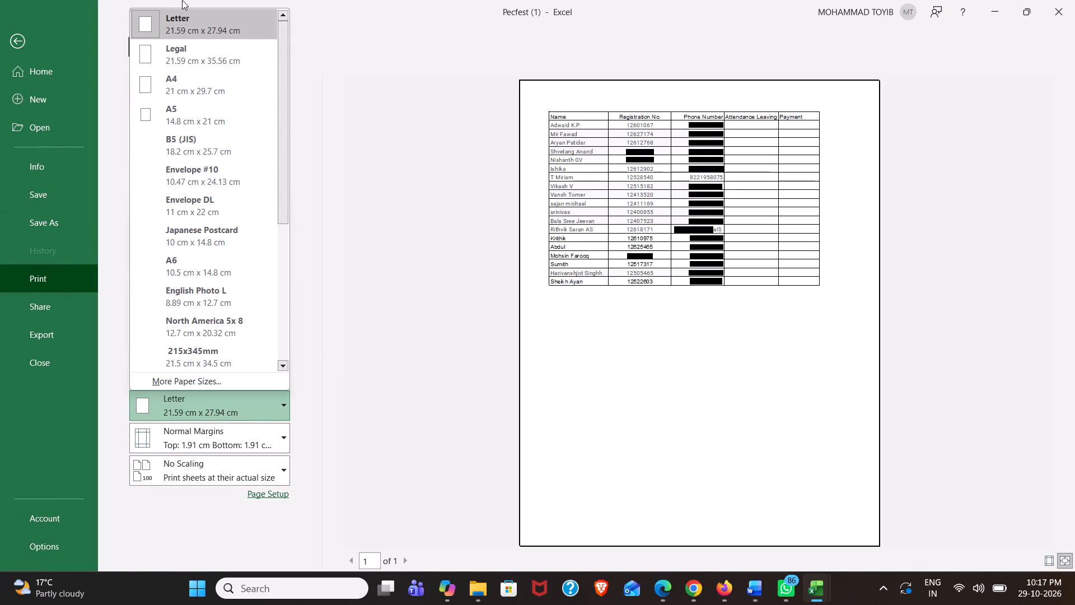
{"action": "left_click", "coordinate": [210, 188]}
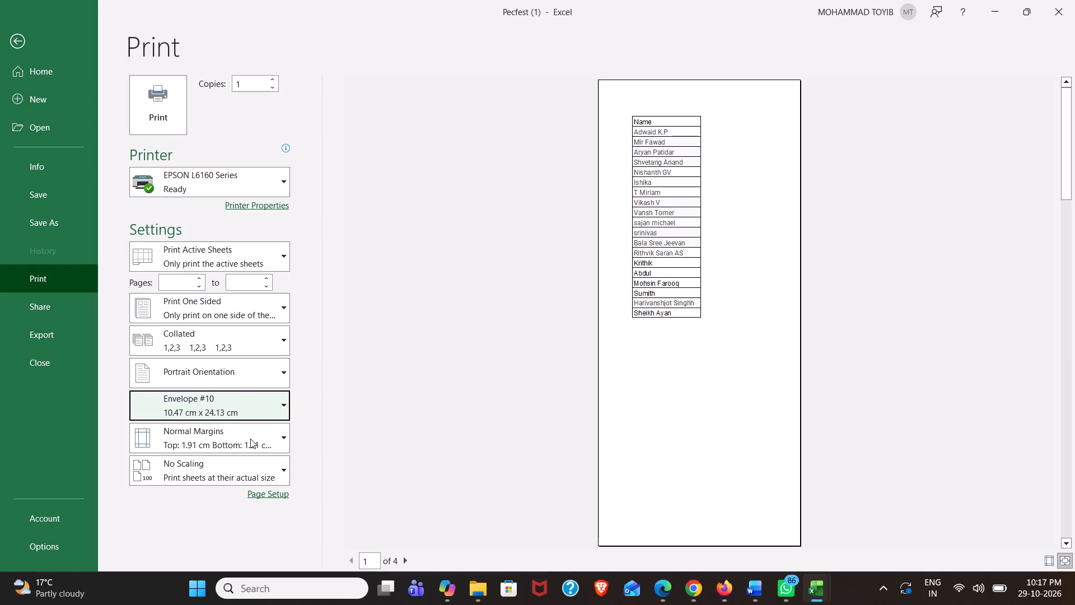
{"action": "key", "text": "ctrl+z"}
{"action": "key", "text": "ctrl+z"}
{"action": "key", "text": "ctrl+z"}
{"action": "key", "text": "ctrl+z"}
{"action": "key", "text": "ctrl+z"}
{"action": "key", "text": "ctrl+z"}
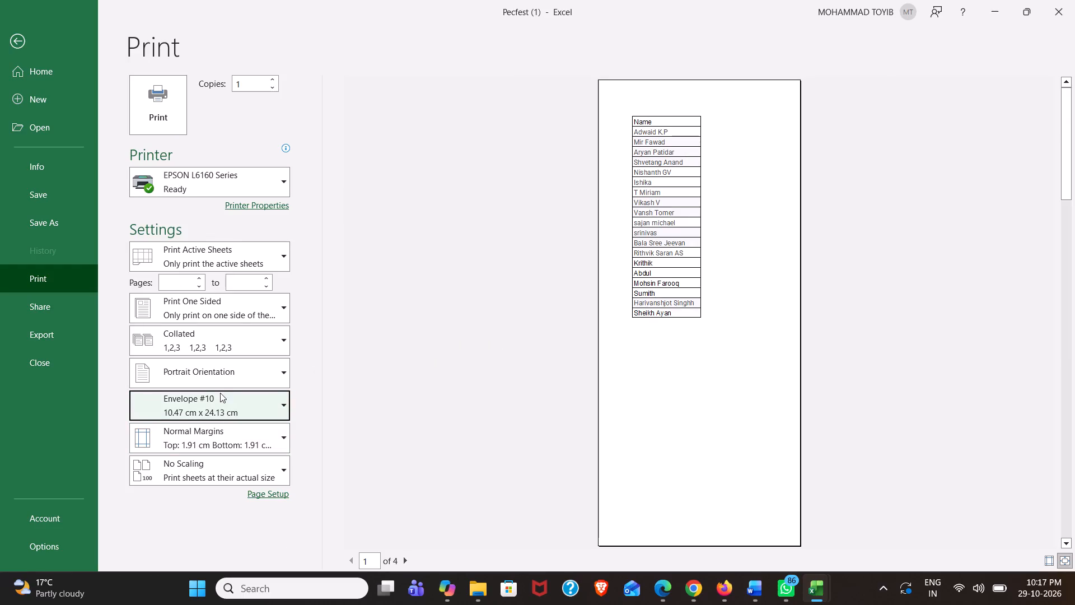
Set the print paper size to A4.
{"action": "left_click", "coordinate": [221, 390]}
{"action": "left_click", "coordinate": [203, 76]}
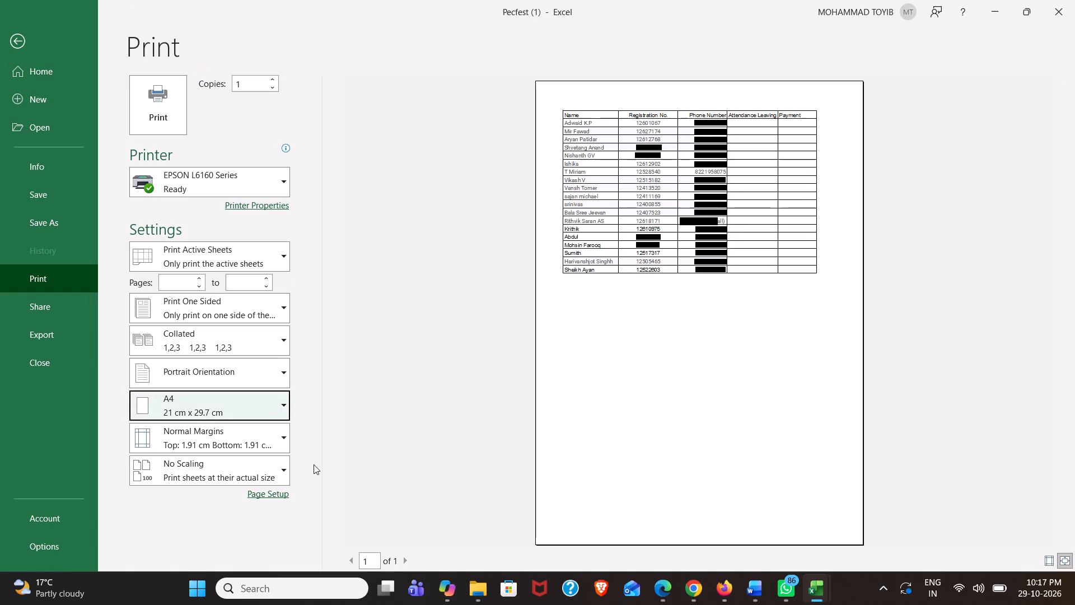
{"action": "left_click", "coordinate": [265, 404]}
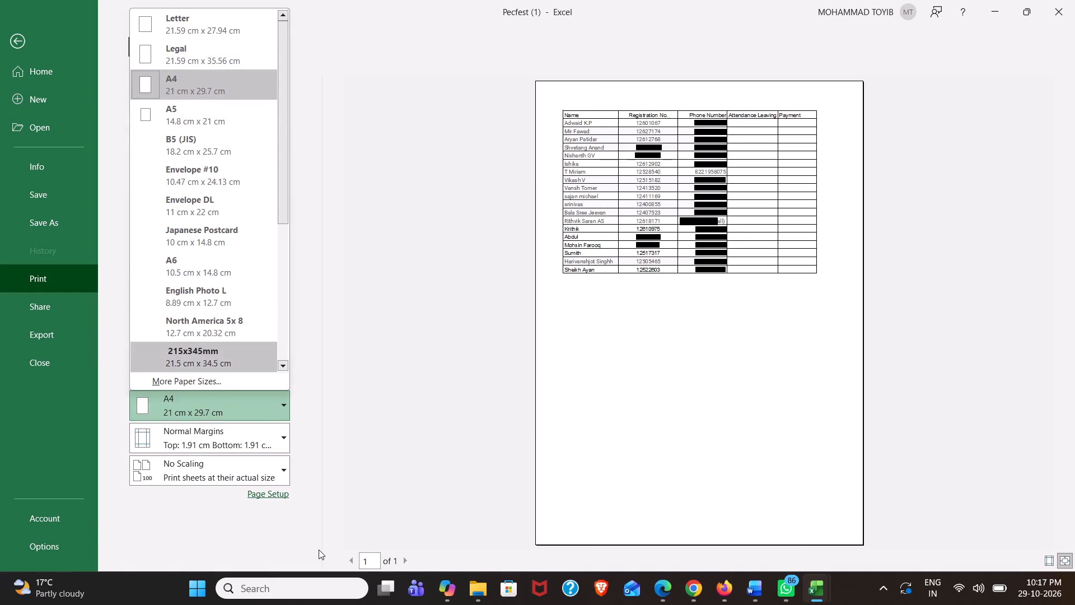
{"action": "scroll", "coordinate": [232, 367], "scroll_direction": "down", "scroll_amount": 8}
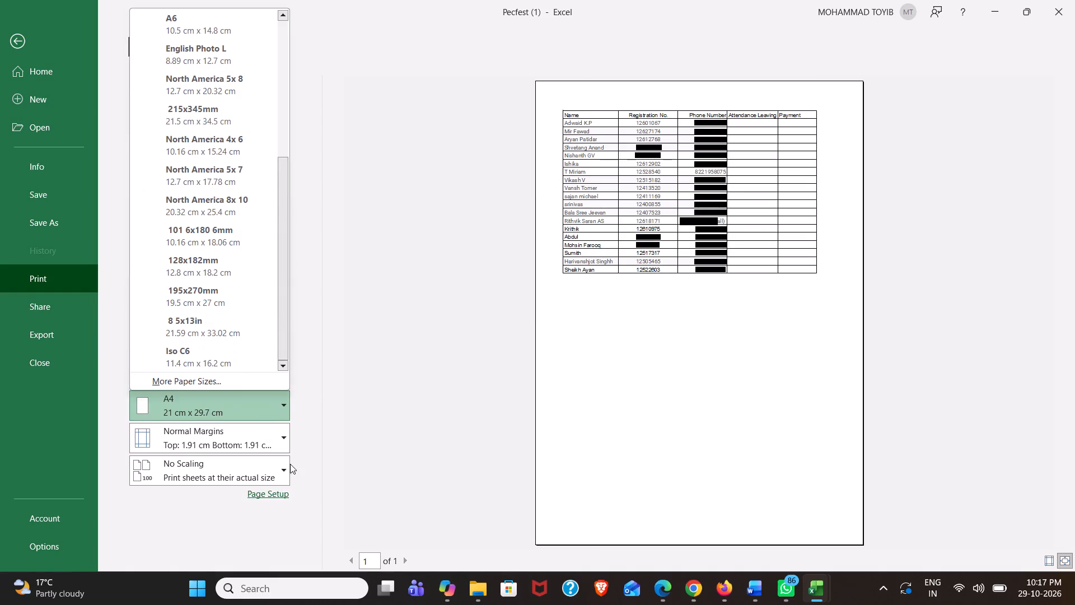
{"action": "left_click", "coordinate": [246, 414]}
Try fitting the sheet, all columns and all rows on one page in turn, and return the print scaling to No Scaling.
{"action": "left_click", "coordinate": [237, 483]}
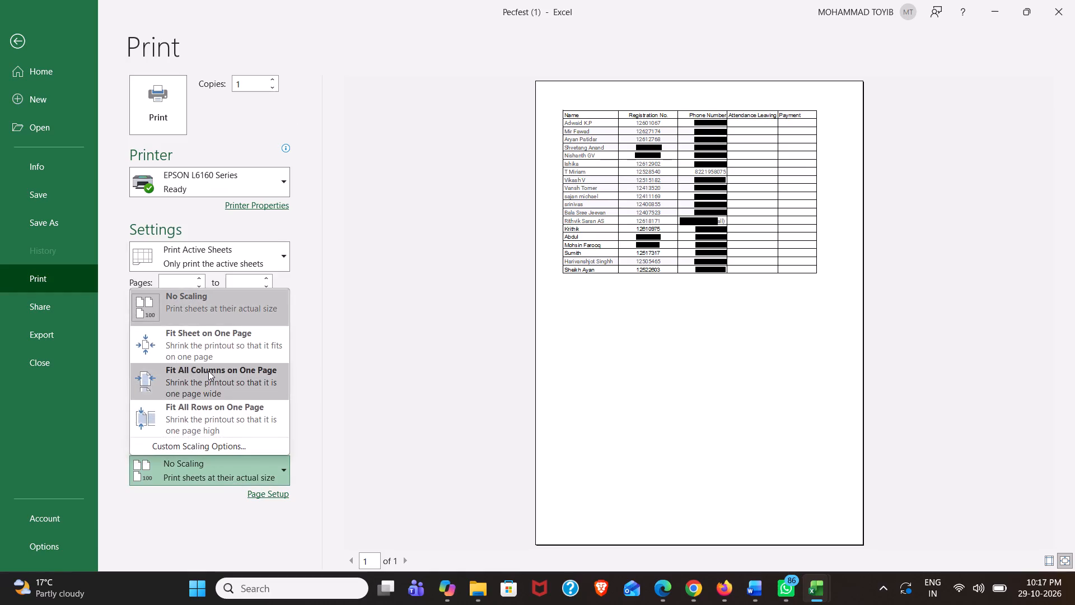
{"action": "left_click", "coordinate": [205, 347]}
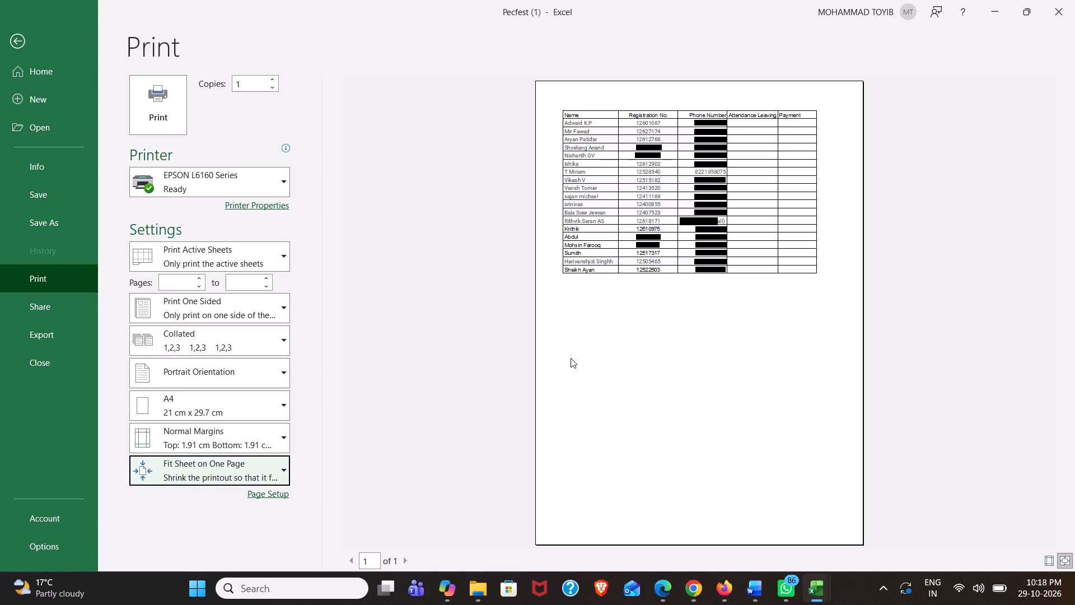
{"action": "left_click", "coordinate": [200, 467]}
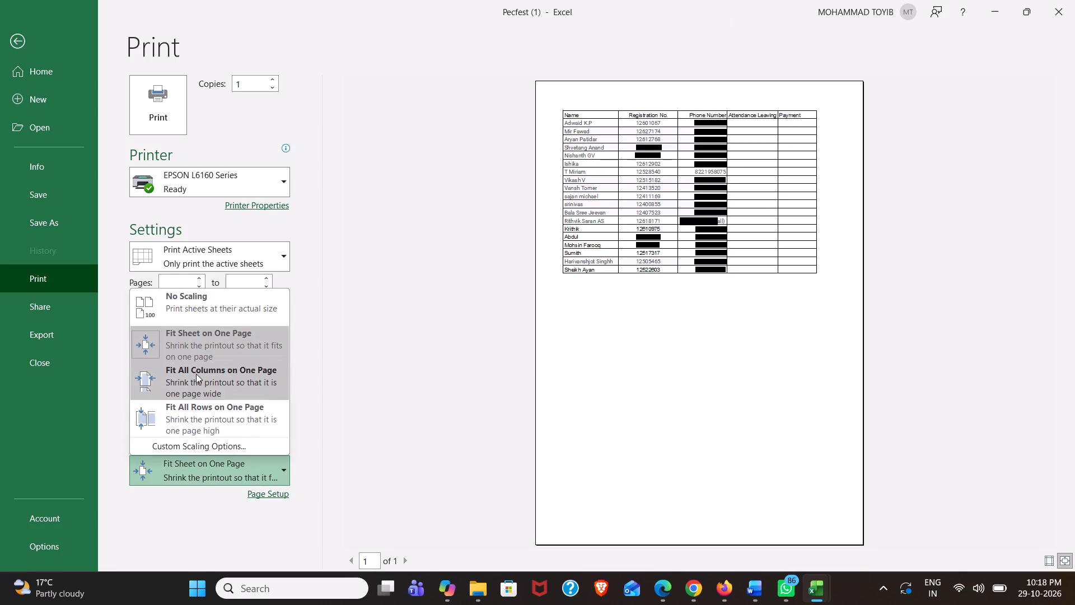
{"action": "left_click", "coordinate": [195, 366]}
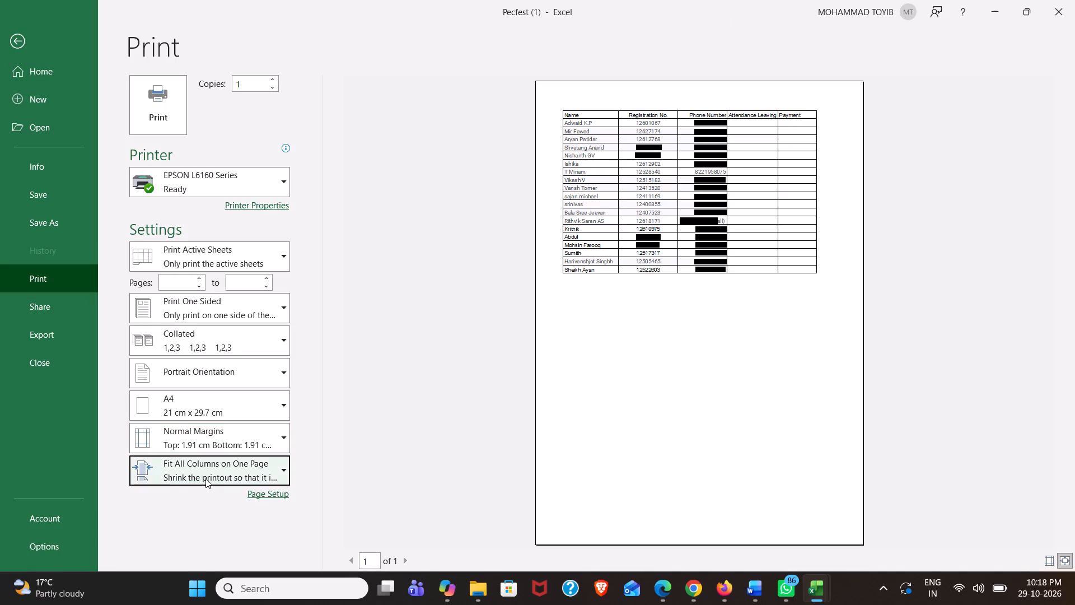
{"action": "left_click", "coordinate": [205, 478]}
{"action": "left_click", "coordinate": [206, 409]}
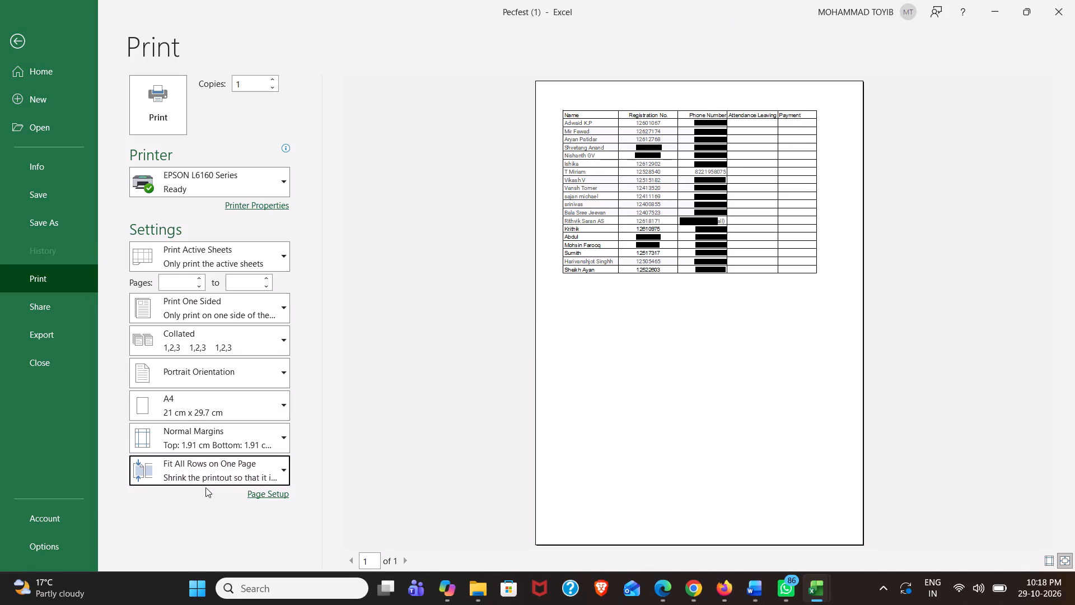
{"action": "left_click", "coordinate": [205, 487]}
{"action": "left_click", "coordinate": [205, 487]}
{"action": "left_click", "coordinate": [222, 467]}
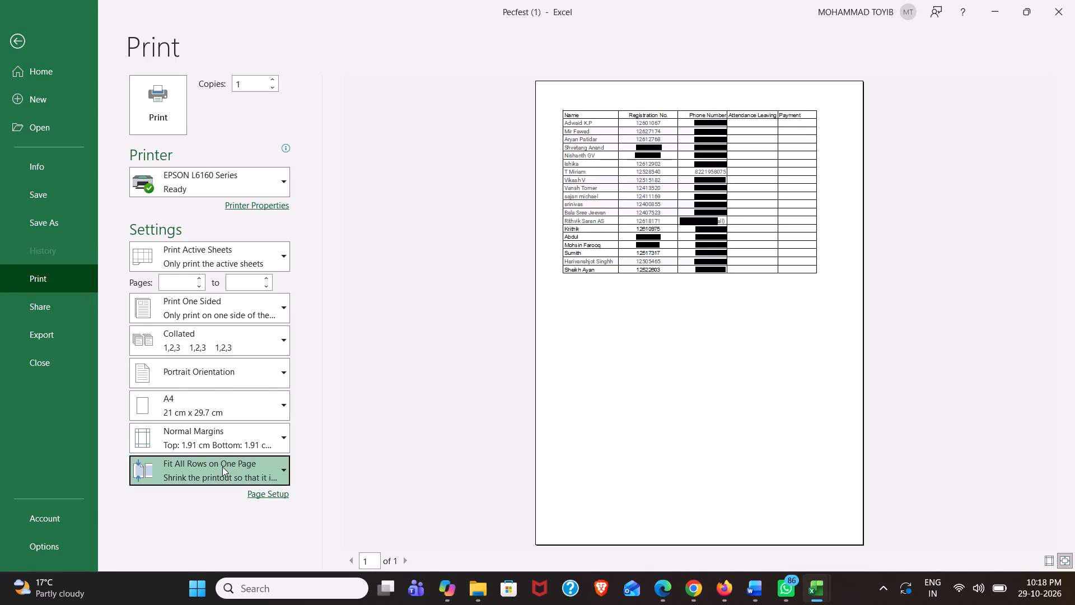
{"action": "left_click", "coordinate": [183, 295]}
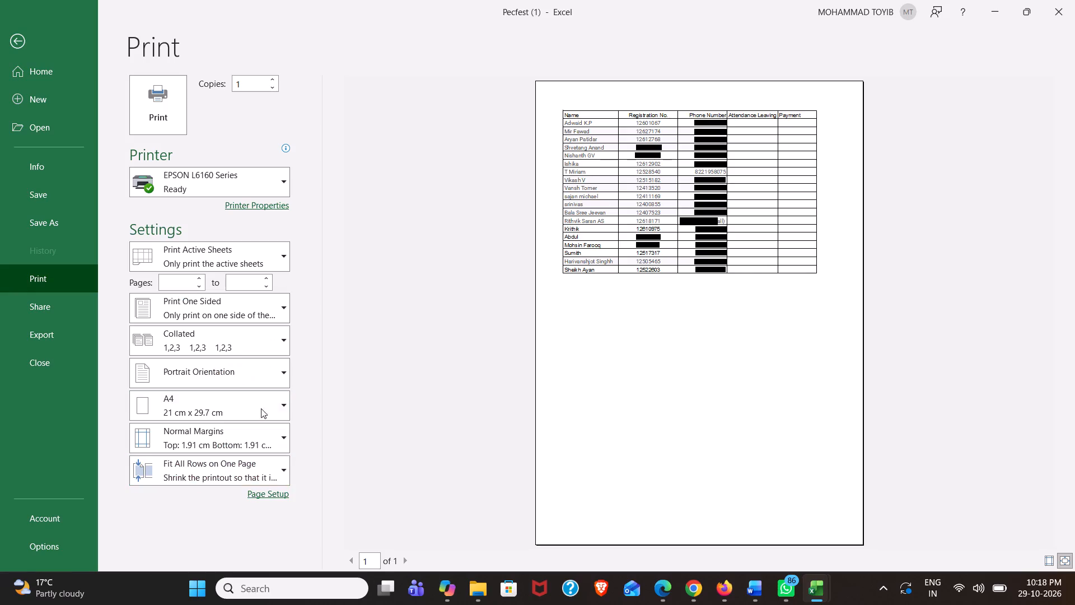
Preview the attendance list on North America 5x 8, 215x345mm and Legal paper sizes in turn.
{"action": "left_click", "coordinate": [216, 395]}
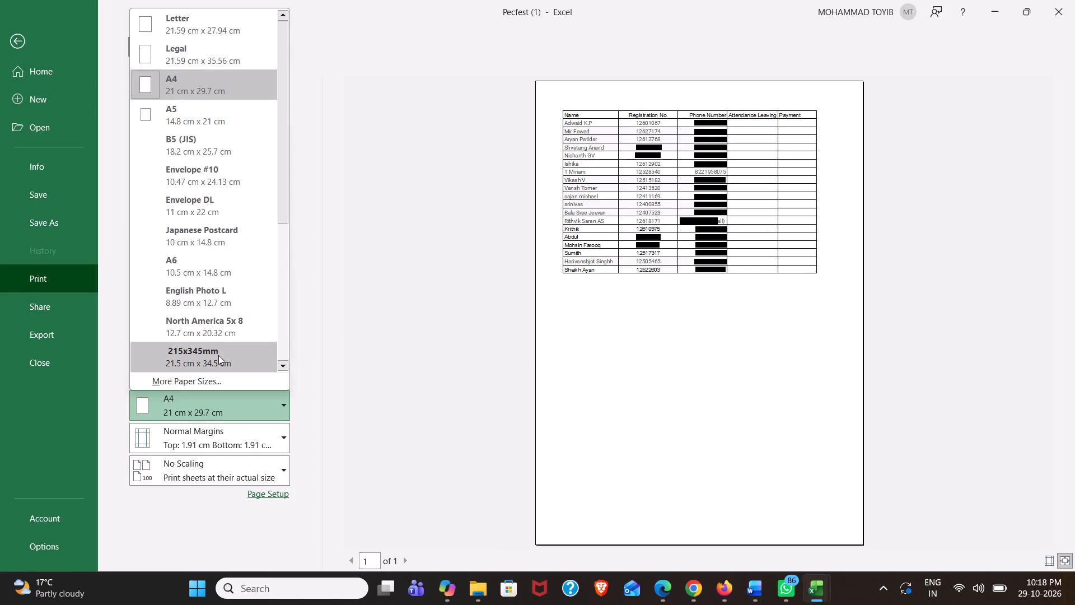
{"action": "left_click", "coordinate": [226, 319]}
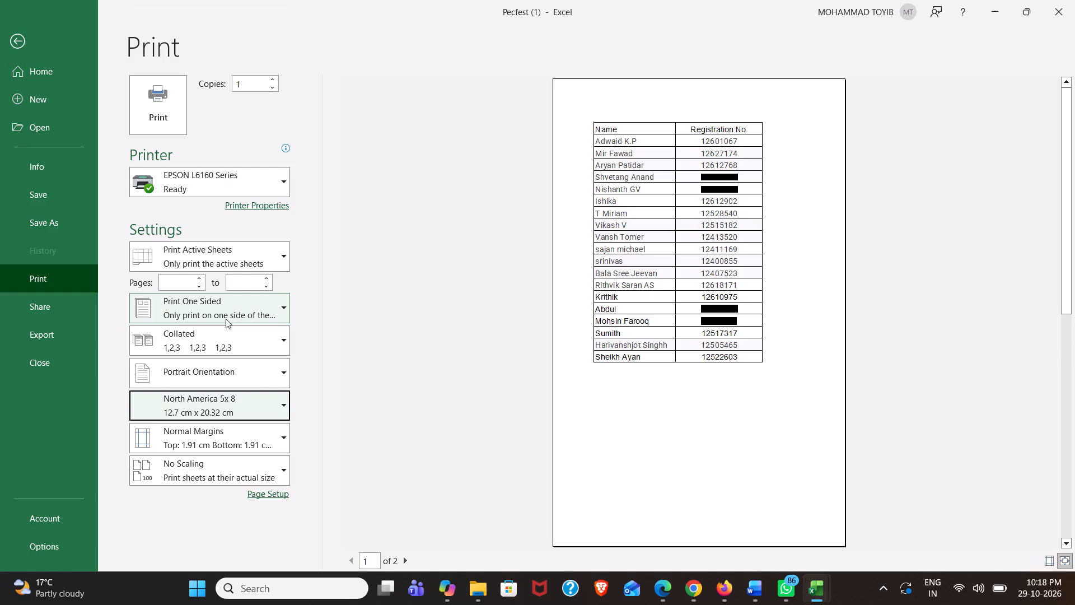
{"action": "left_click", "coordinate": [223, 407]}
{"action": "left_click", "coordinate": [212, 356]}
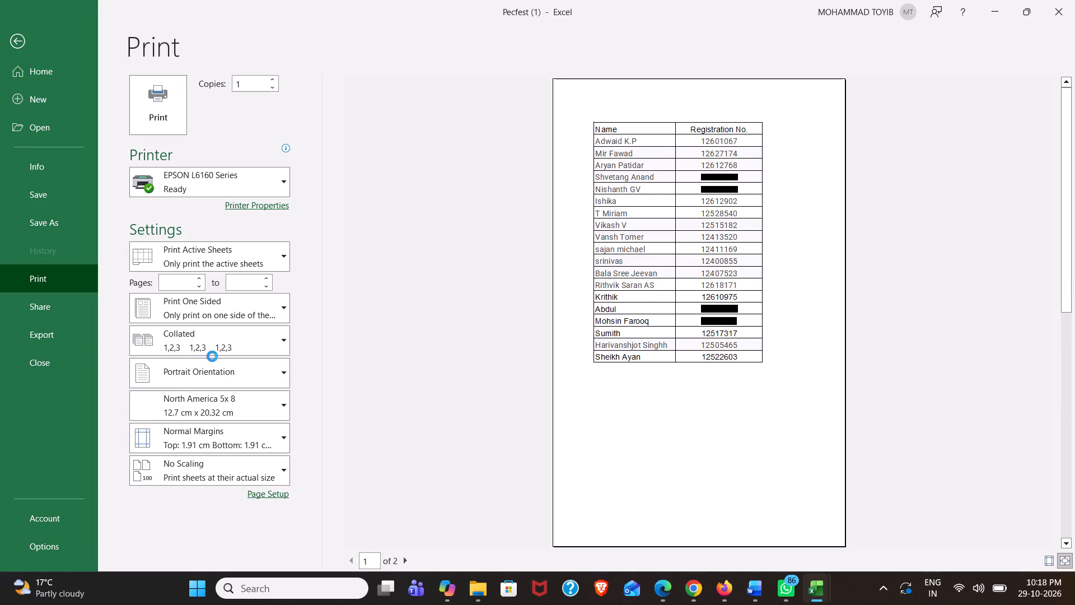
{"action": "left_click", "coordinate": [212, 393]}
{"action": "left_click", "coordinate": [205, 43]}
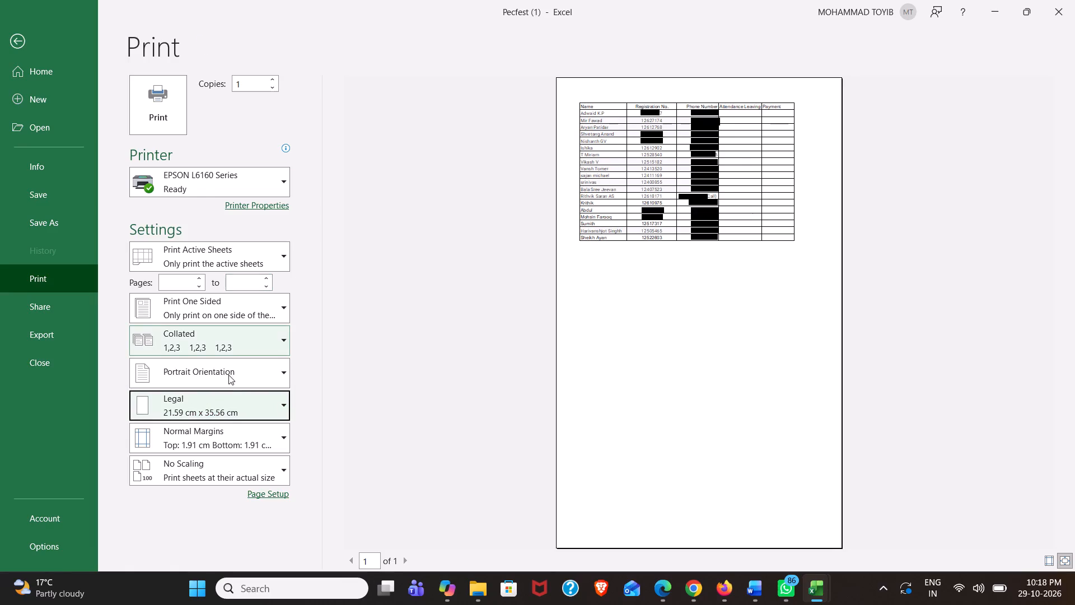
Set the paper size to B5 (JIS) and print one copy of the attendance list on the EPSON L6160 Series.
{"action": "left_click", "coordinate": [228, 412]}
{"action": "left_click", "coordinate": [195, 130]}
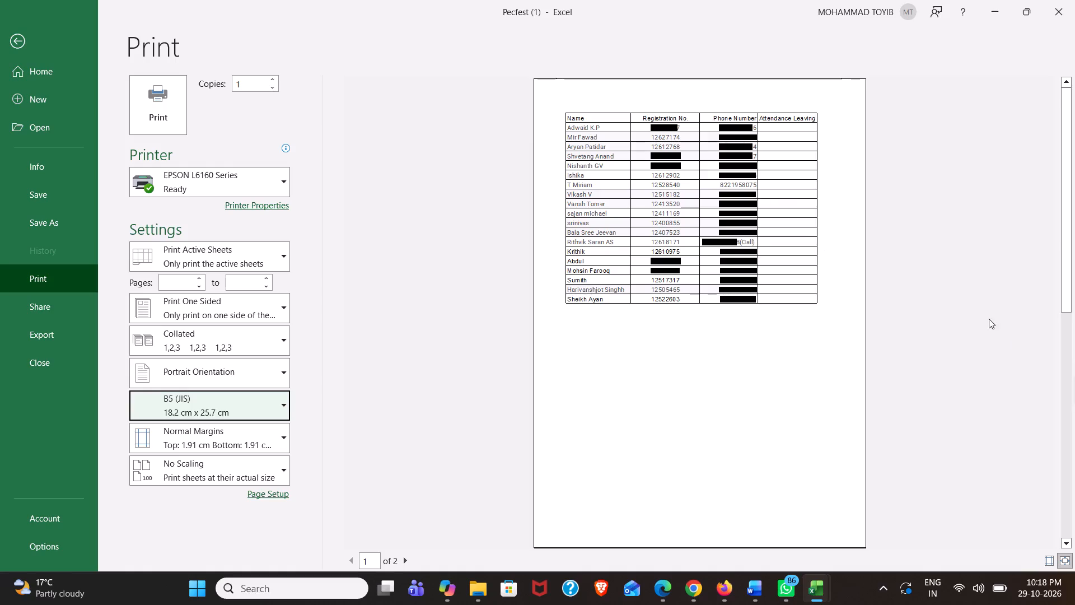
{"action": "left_click", "coordinate": [1011, 313]}
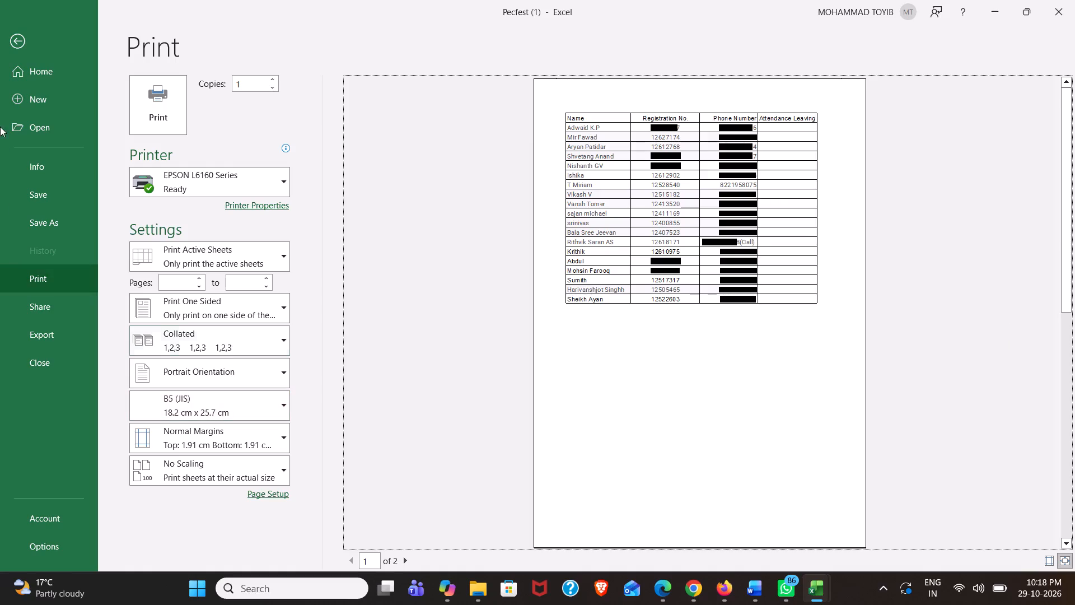
{"action": "left_click", "coordinate": [155, 101]}
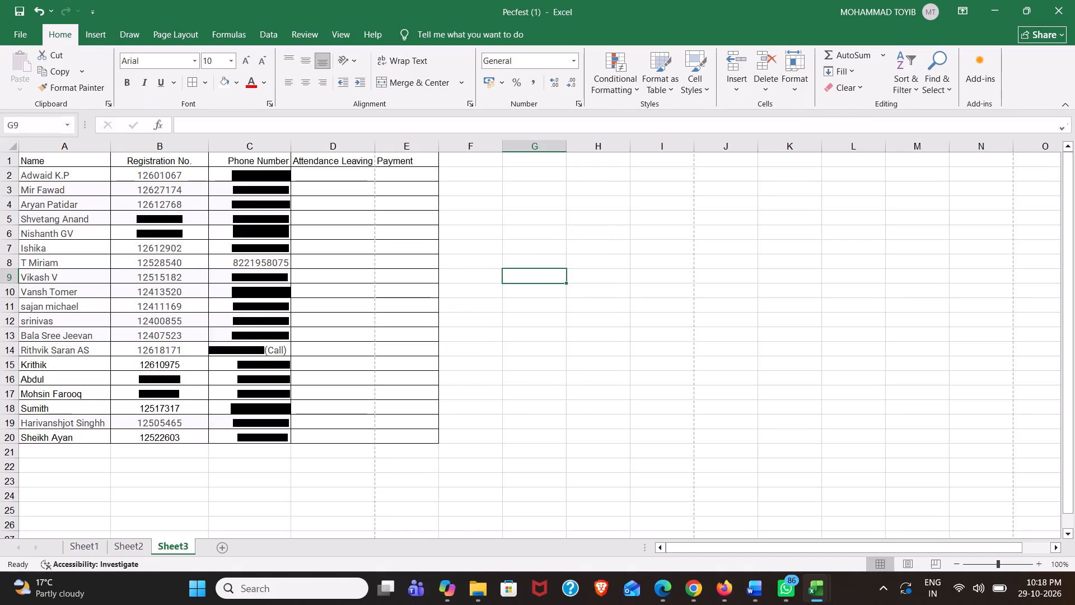
Reopen the print settings for the attendance list and set the paper size to A4.
{"action": "key", "text": "ctrl+p"}
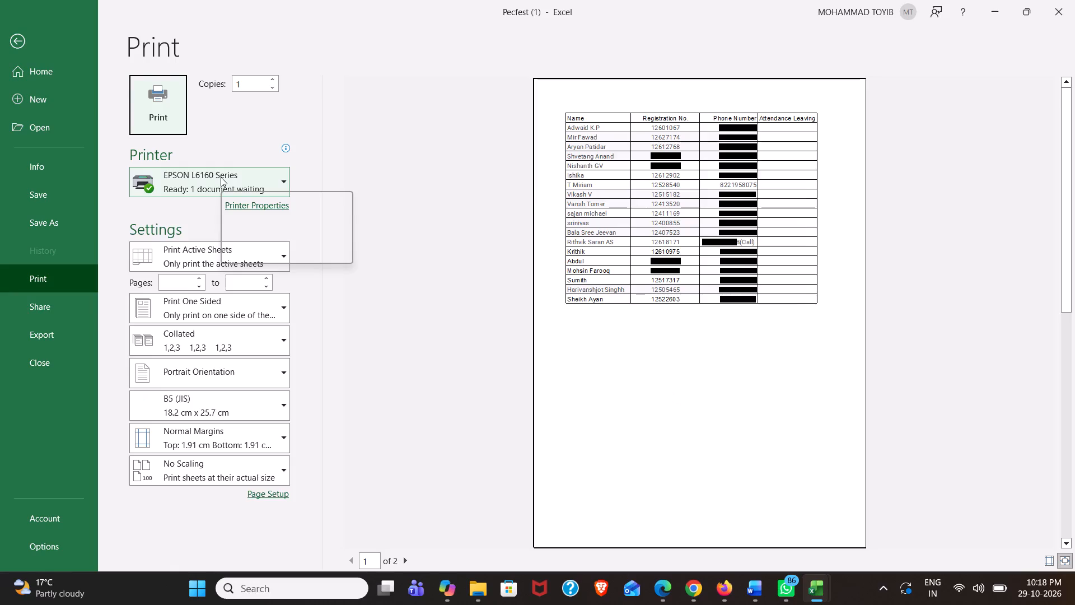
{"action": "left_click", "coordinate": [186, 403]}
{"action": "left_click", "coordinate": [177, 89]}
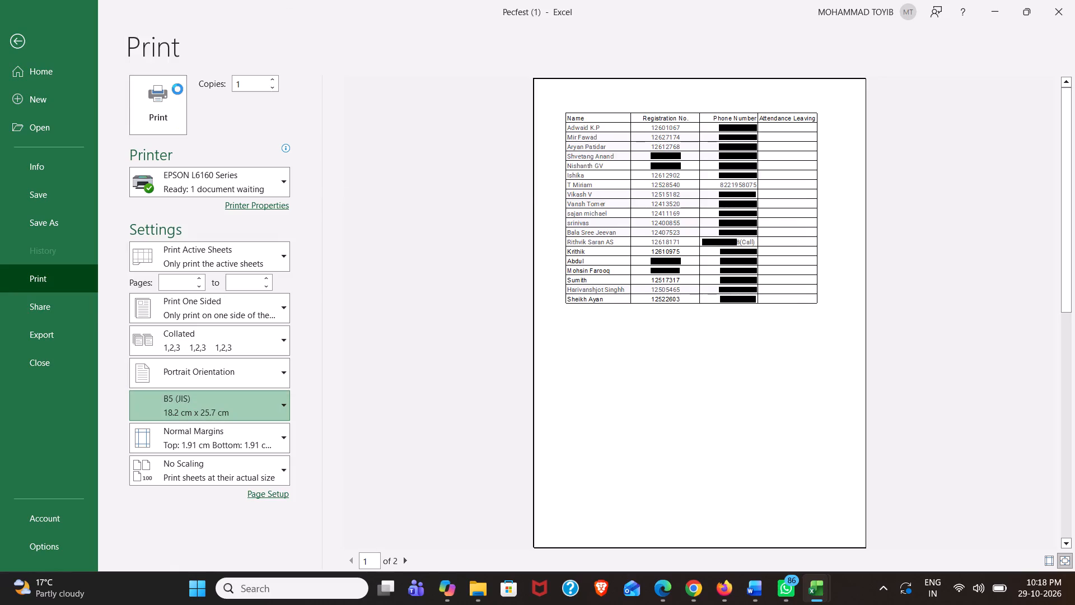
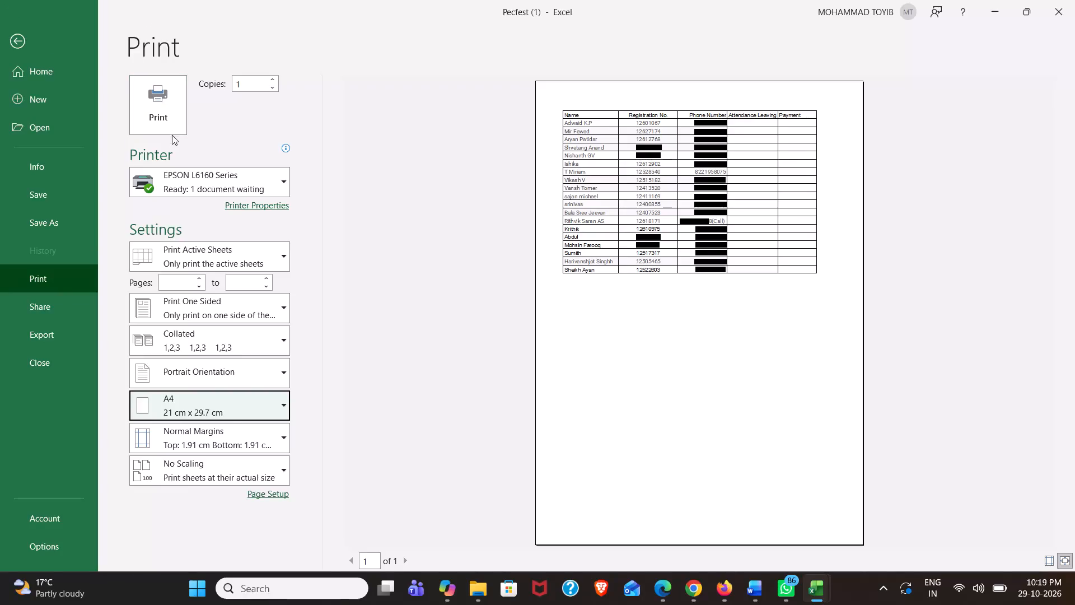
Print the A4 portrait attendance list on the EPSON L6160 Series twice, as two separate one-copy print jobs.
{"action": "left_click", "coordinate": [167, 121]}
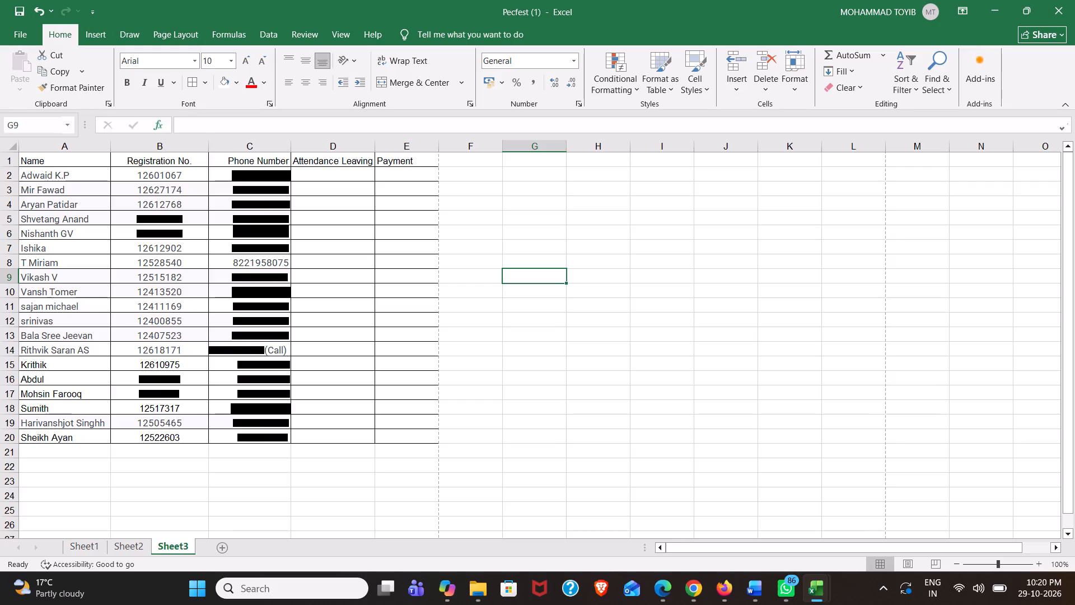
{"action": "key", "text": "ctrl+p"}
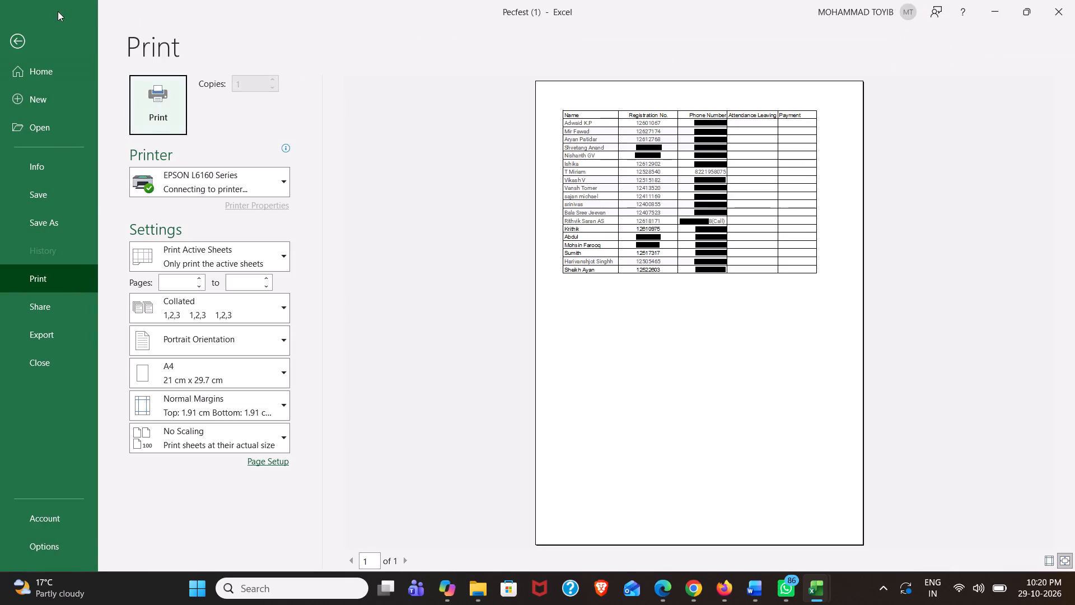
{"action": "left_click", "coordinate": [158, 114]}
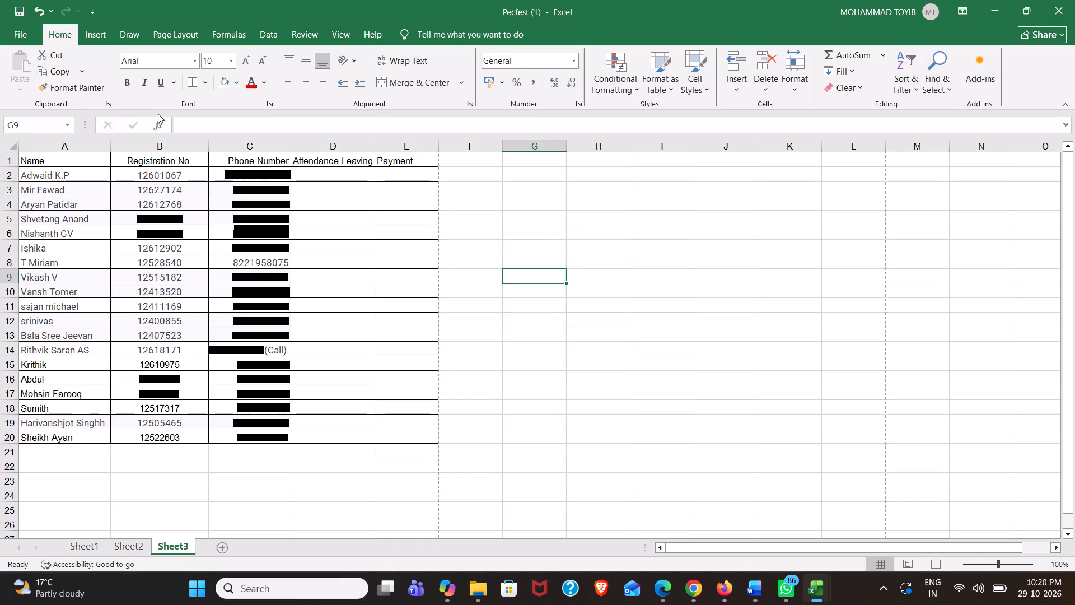
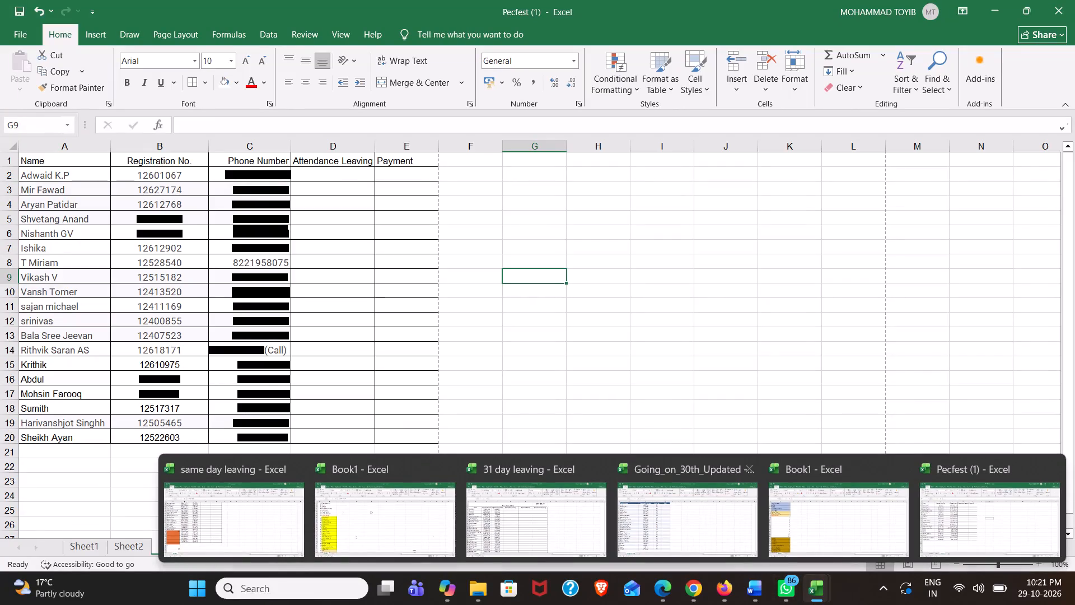
Look through the participant lists in the 31 day leaving and Going_on_30th_Updated workbooks.
{"action": "left_click", "coordinate": [493, 508]}
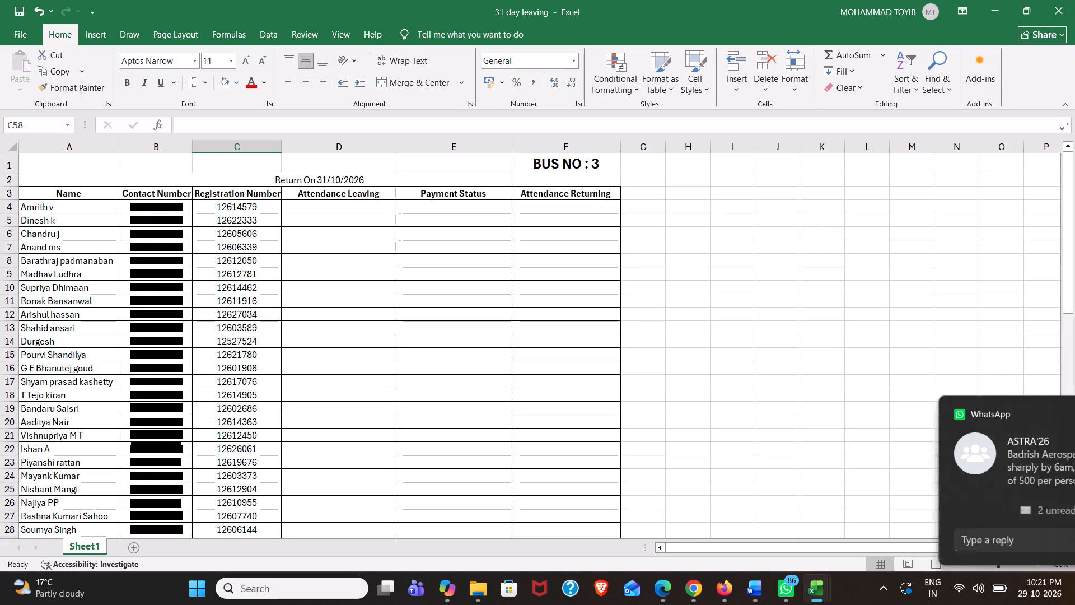
{"action": "scroll", "coordinate": [878, 296], "scroll_direction": "down", "scroll_amount": 3}
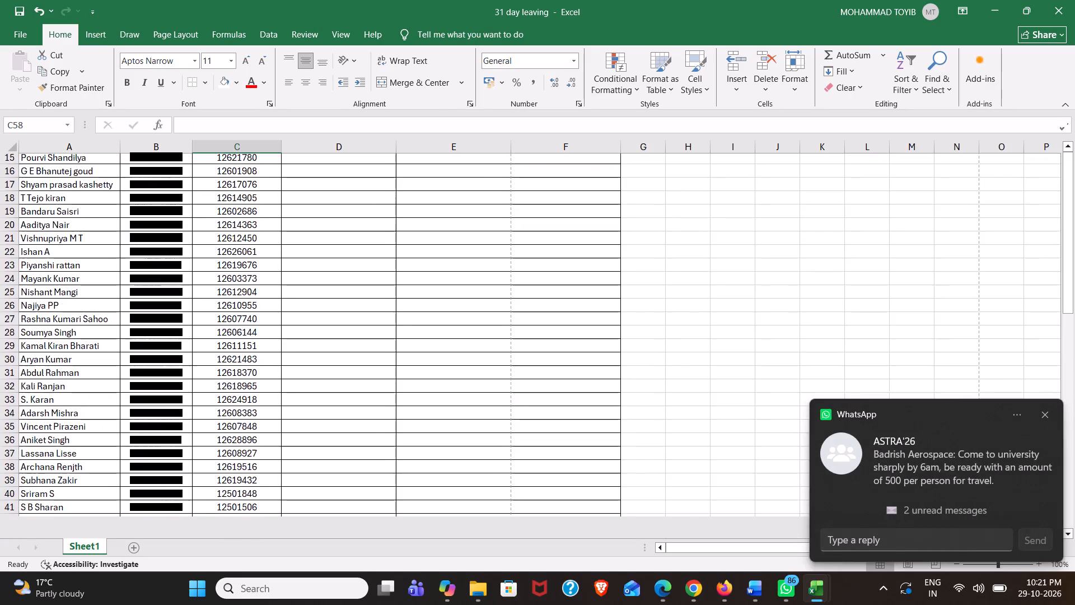
{"action": "scroll", "coordinate": [878, 296], "scroll_direction": "down", "scroll_amount": 4}
{"action": "scroll", "coordinate": [878, 296], "scroll_direction": "up", "scroll_amount": 6}
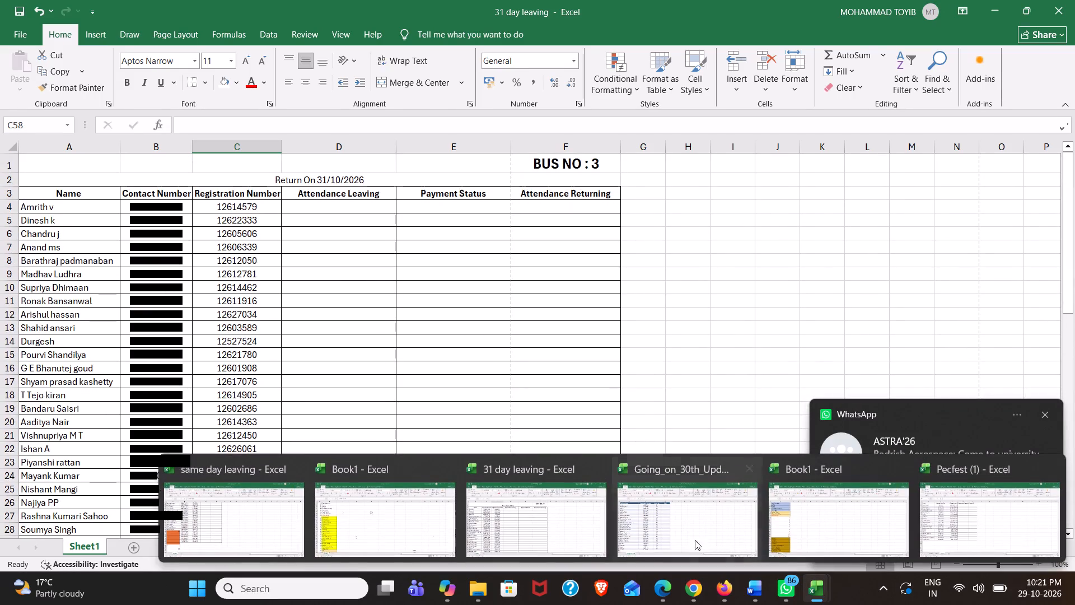
{"action": "left_click", "coordinate": [644, 538]}
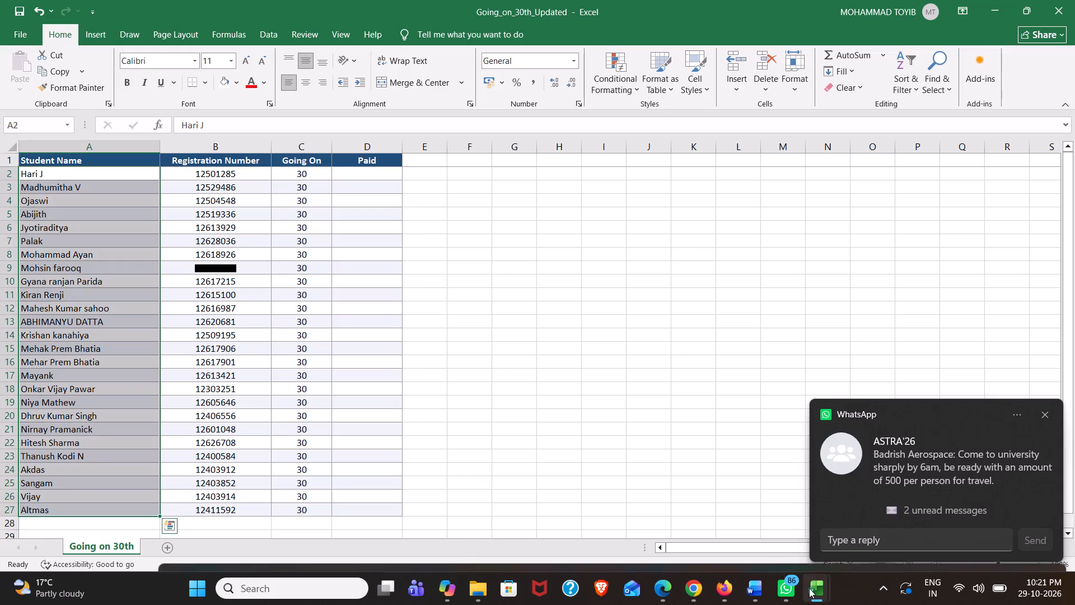
Return to the Pecfest (1) workbook and print one A4 portrait copy of its attendance list on the EPSON L6160 Series.
{"action": "left_click", "coordinate": [989, 538]}
{"action": "left_click", "coordinate": [685, 392]}
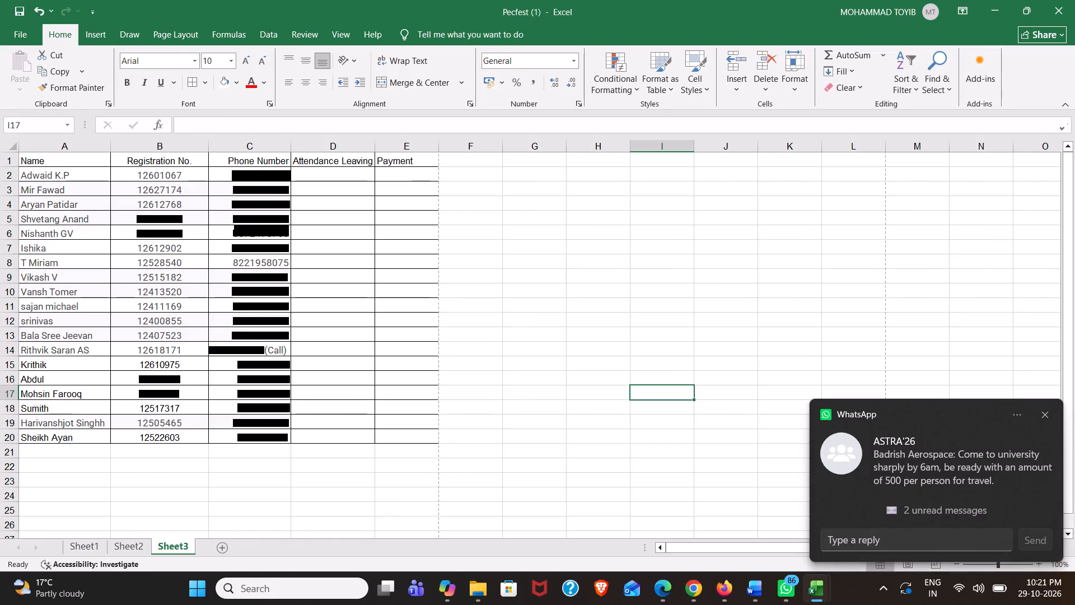
{"action": "key", "text": "ctrl+p"}
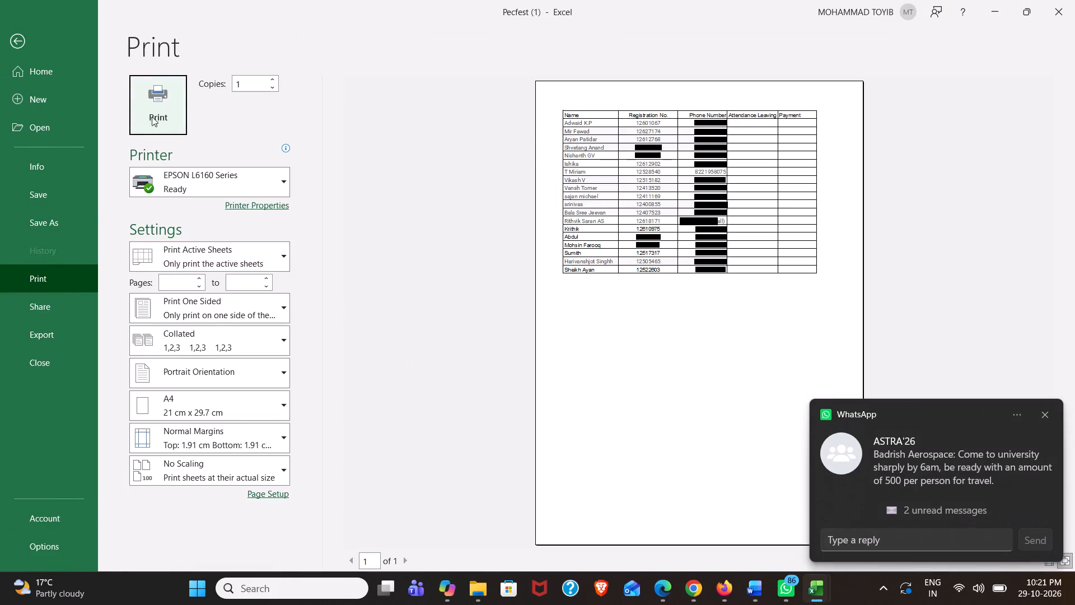
{"action": "left_click", "coordinate": [139, 95]}
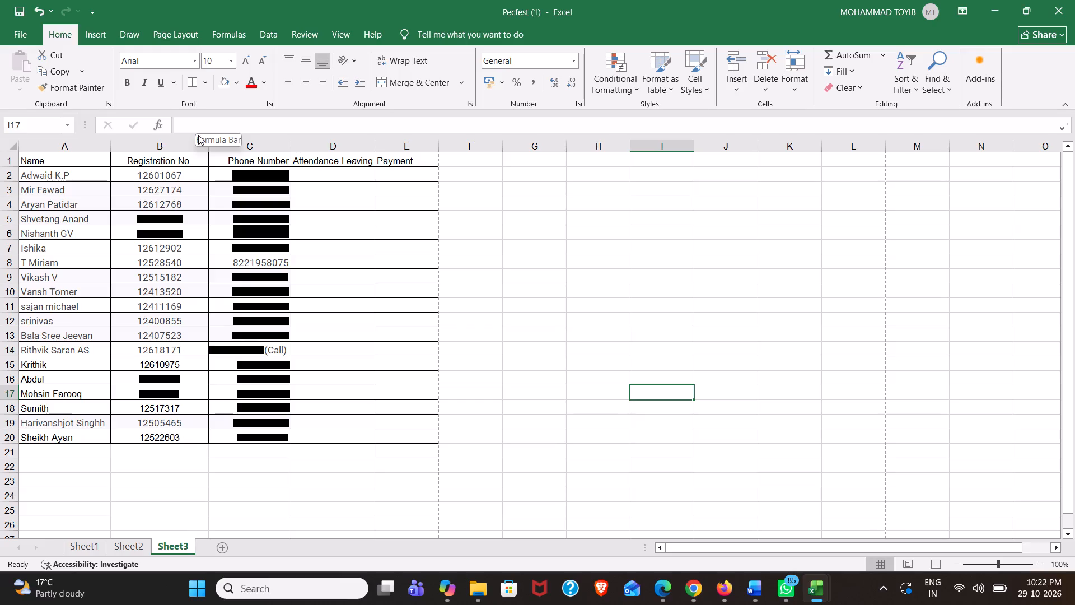
Print one more copy of the Pecfest attendance and payment list on A4 portrait with the EPSON L6160 Series.
{"action": "key", "text": "ctrl+p"}
{"action": "key", "text": "Return"}
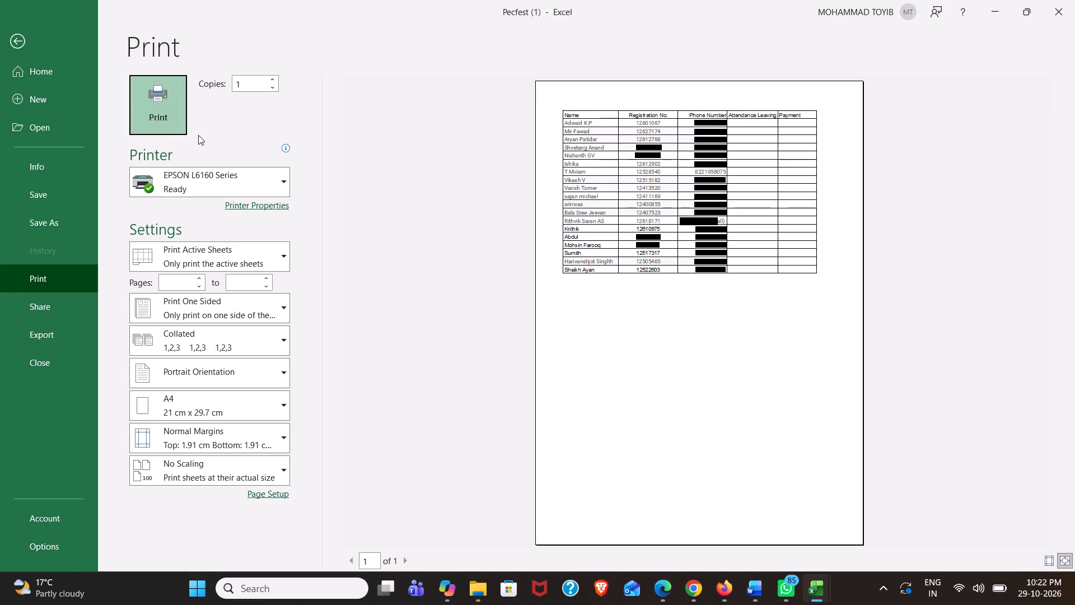
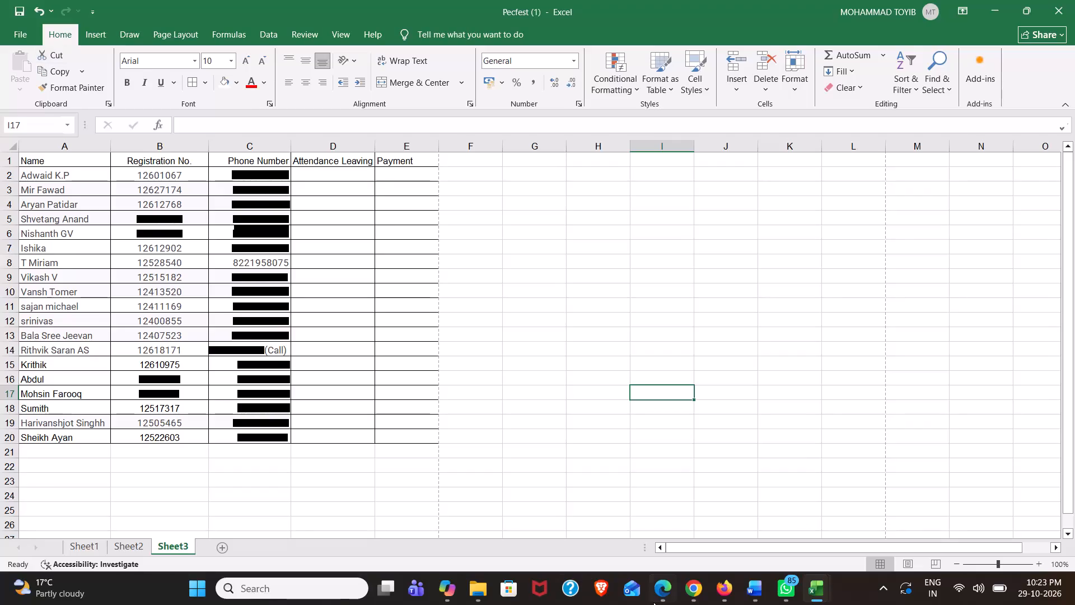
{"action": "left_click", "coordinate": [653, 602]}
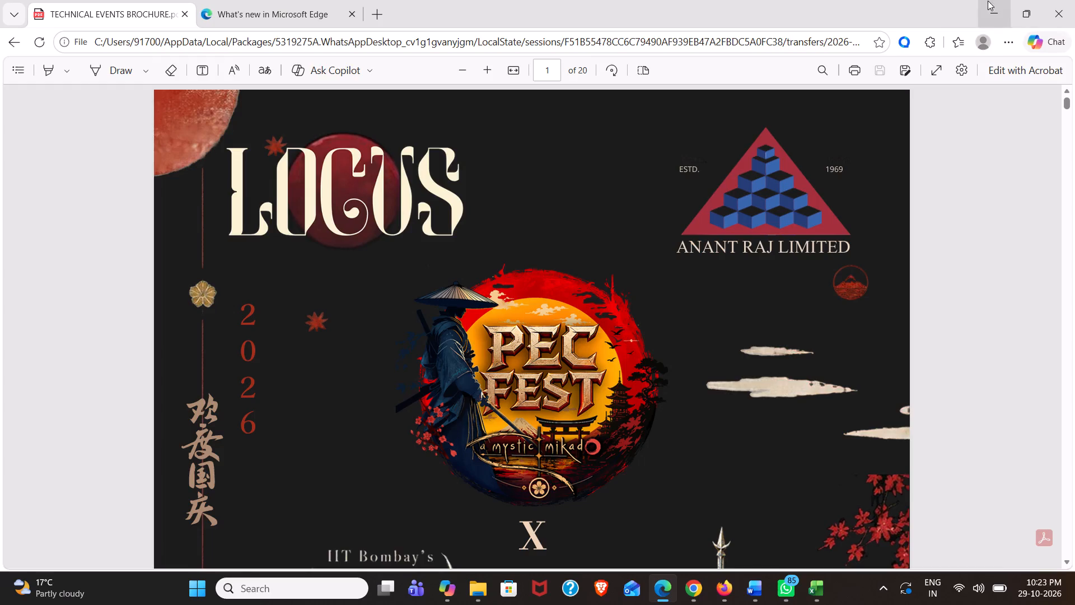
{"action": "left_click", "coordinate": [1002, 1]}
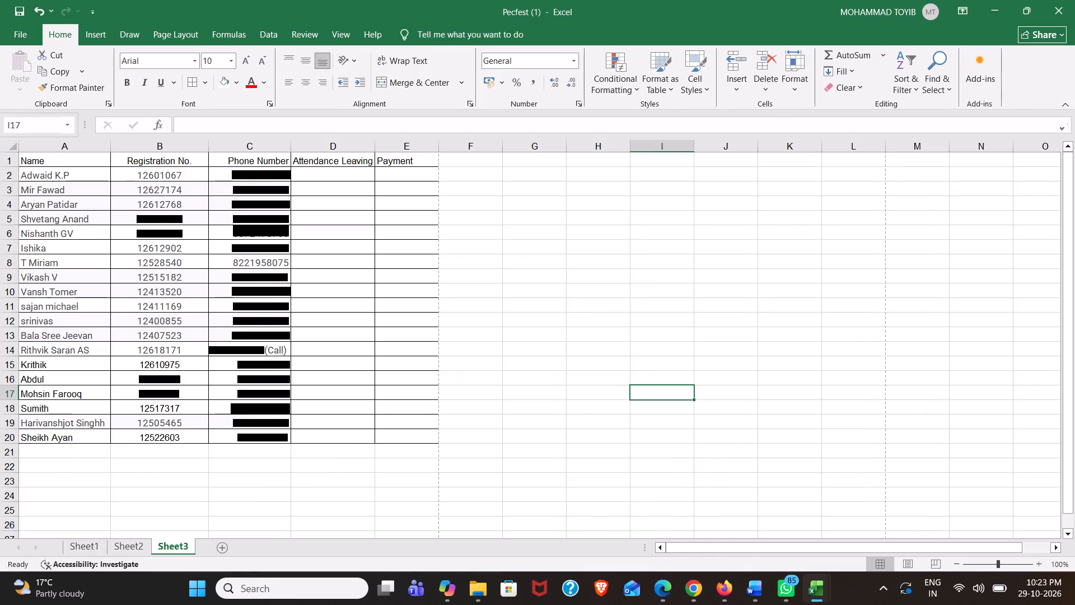
Narrow the Payment column so that it just fits its heading.
{"action": "left_click", "coordinate": [406, 434]}
{"action": "left_click", "coordinate": [520, 434]}
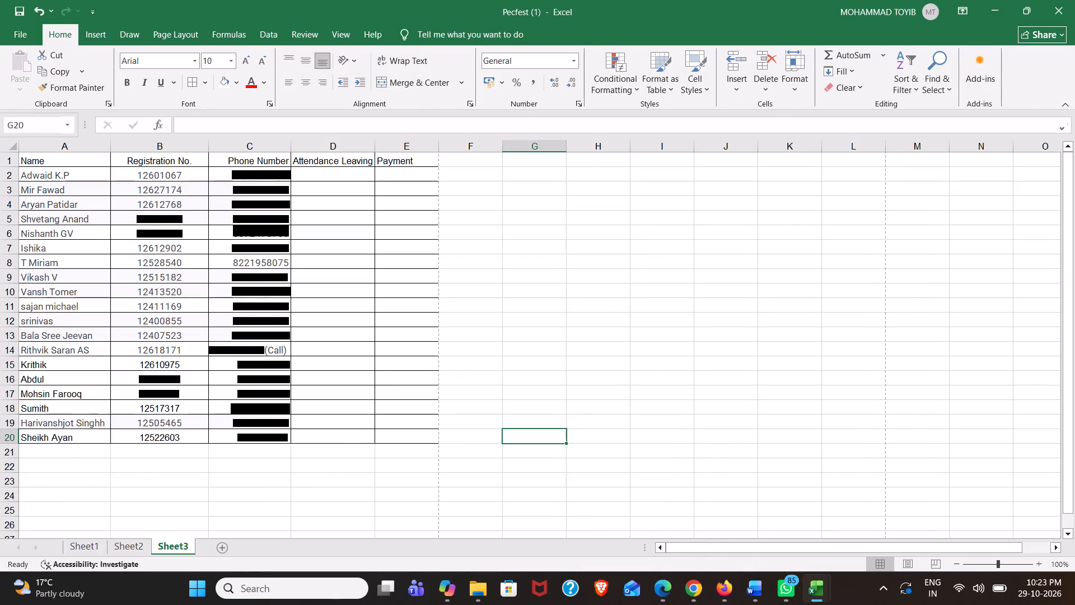
{"action": "left_click_drag", "start_coordinate": [438, 141], "coordinate": [473, 141]}
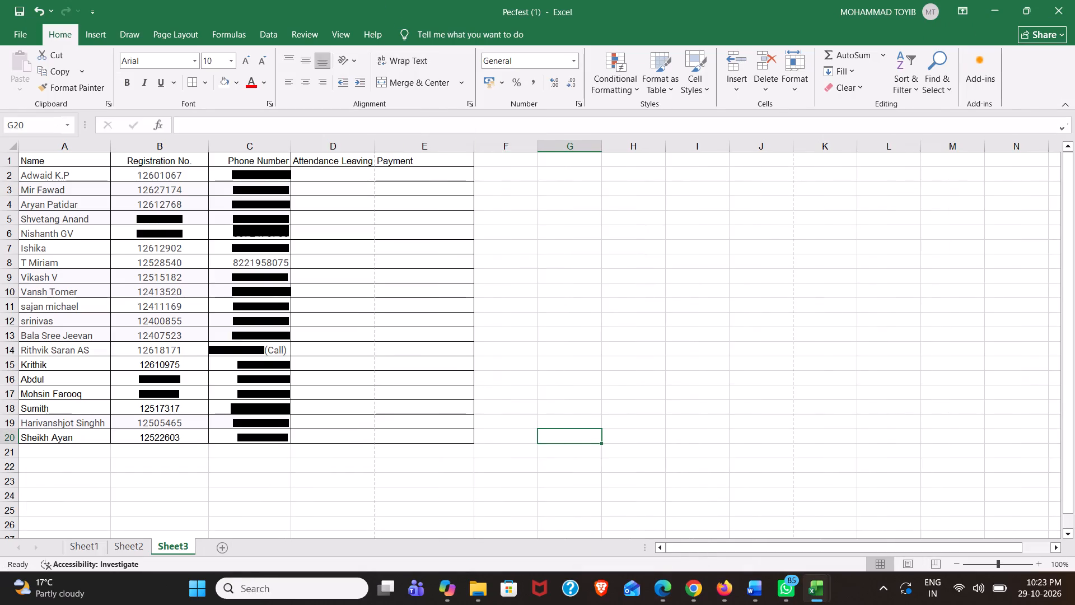
{"action": "left_click_drag", "start_coordinate": [480, 147], "coordinate": [423, 151]}
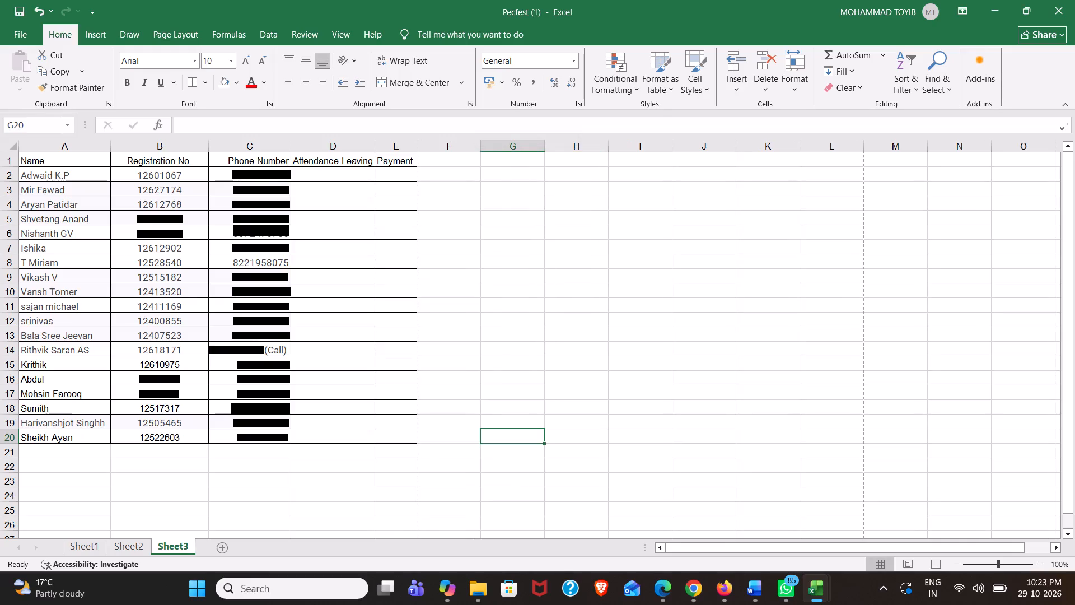
Apply cell borders to the whole attendance and payment list, A1:E20.
{"action": "left_click_drag", "start_coordinate": [416, 440], "coordinate": [13, 60]}
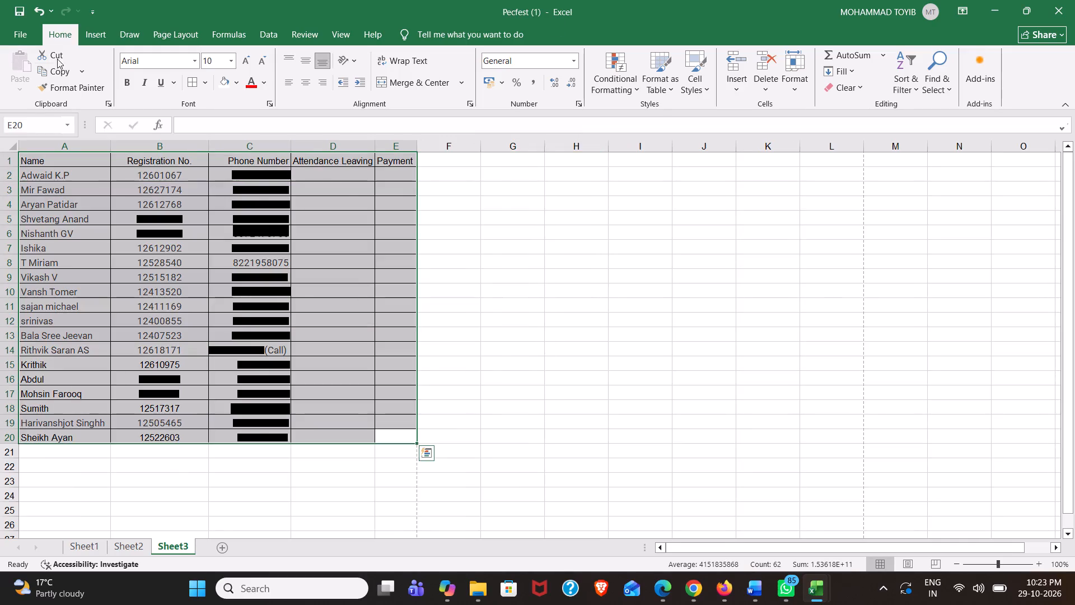
{"action": "left_click", "coordinate": [194, 86]}
{"action": "left_click", "coordinate": [194, 86]}
{"action": "left_click", "coordinate": [731, 490]}
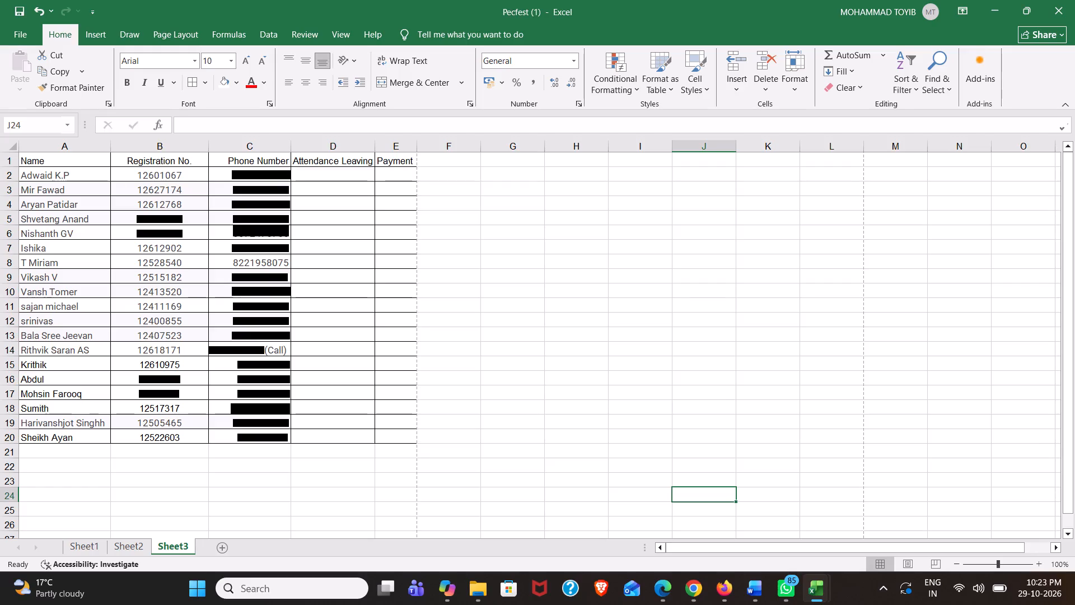
Check the print preview of the Pecfest list and return to the sheet.
{"action": "key", "text": "ctrl+p"}
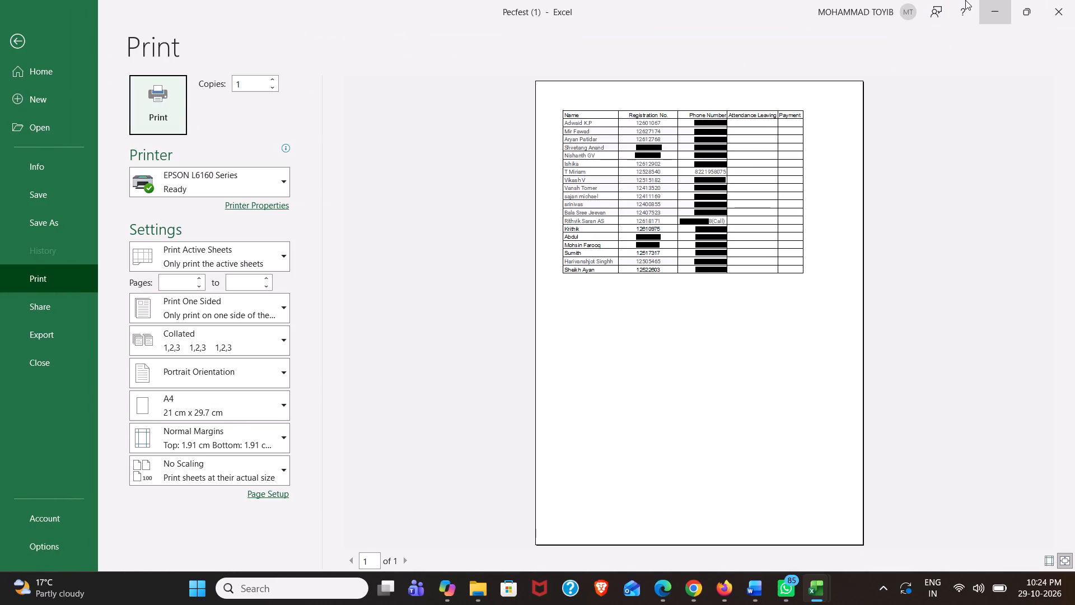
{"action": "scroll", "coordinate": [520, 388], "scroll_direction": "right", "scroll_amount": 12}
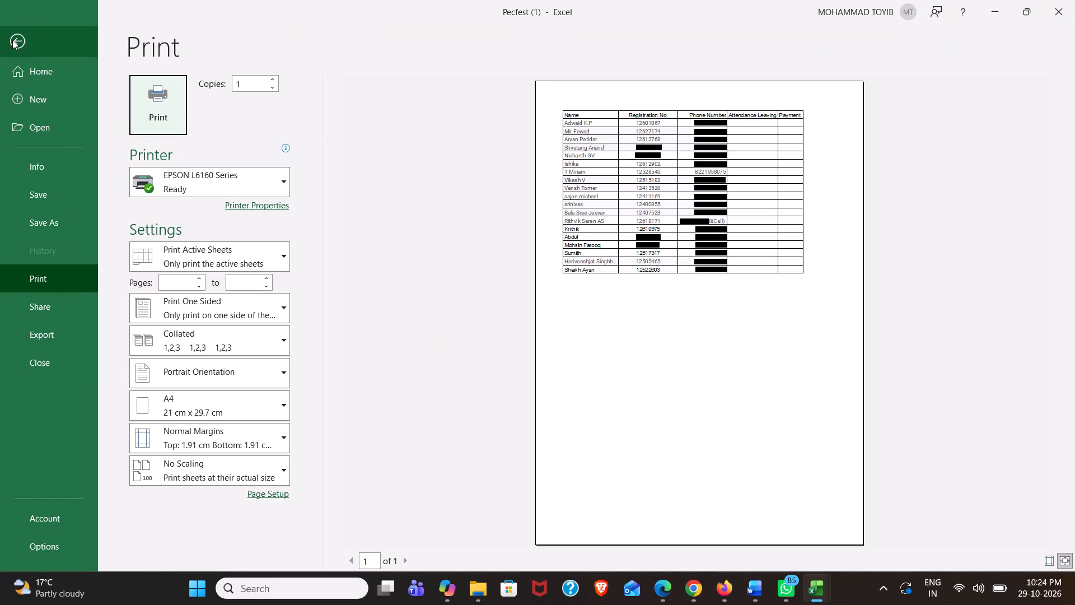
{"action": "left_click", "coordinate": [12, 40]}
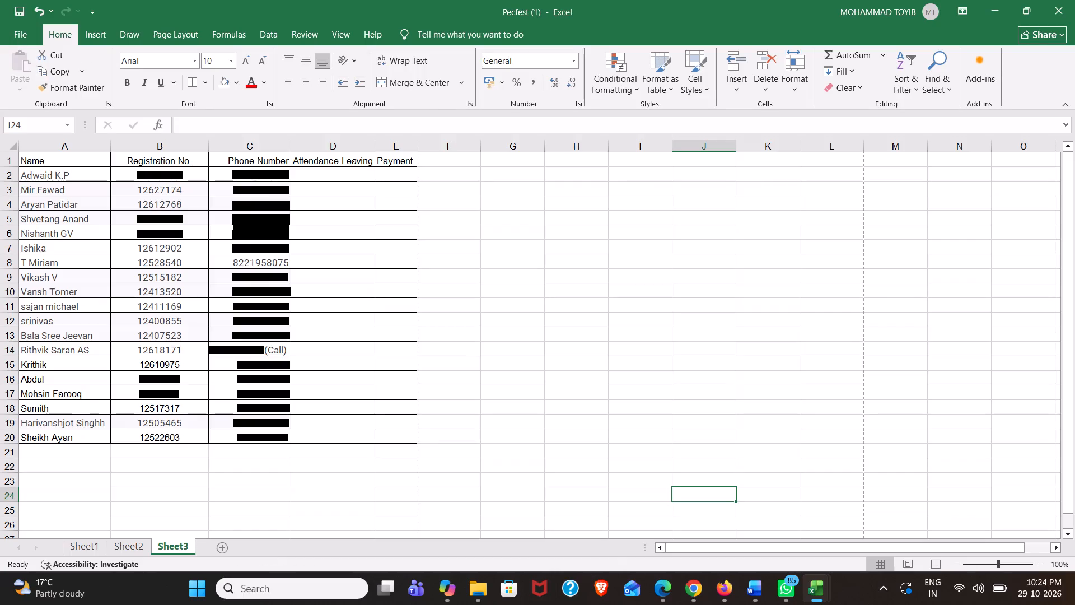
Set the font of the whole list, A1:E20, to Arial.
{"action": "left_click", "coordinate": [392, 440]}
{"action": "left_click_drag", "start_coordinate": [74, 157], "coordinate": [537, 603]}
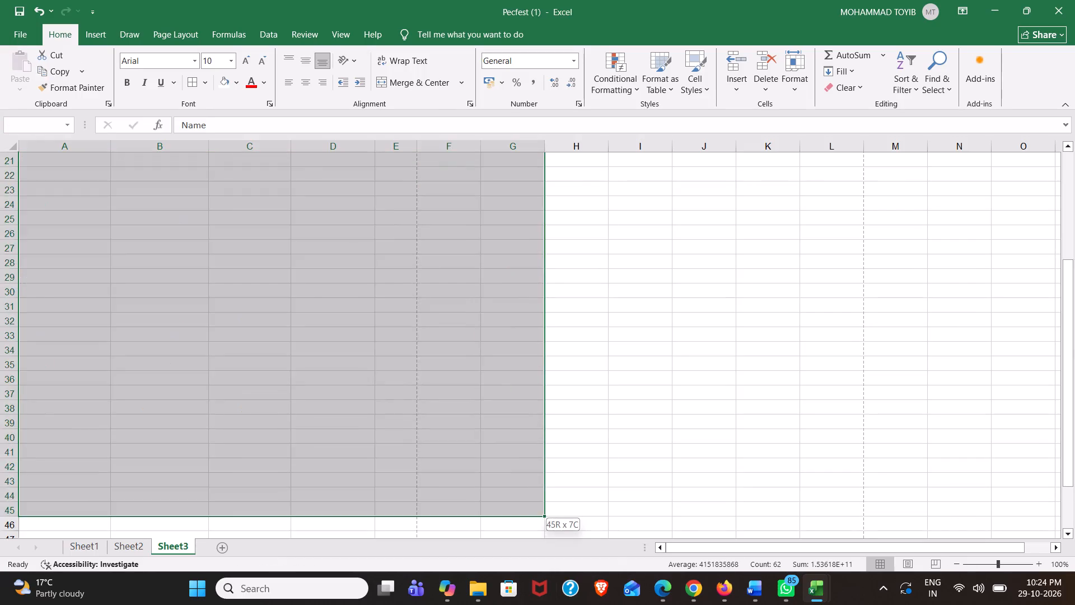
{"action": "left_click_drag", "start_coordinate": [537, 603], "coordinate": [302, 1]}
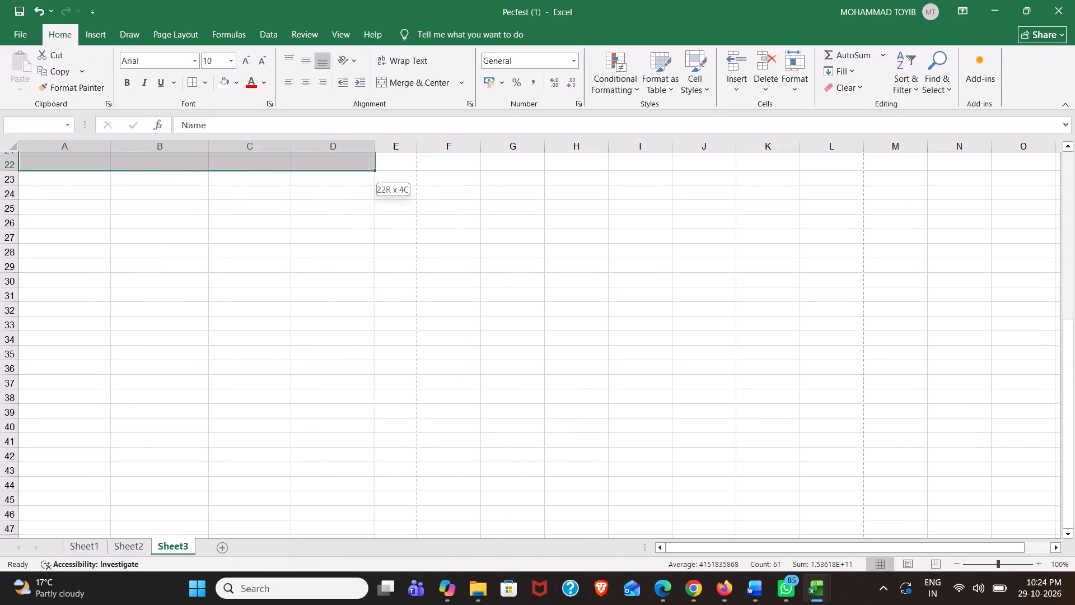
{"action": "left_click_drag", "start_coordinate": [302, 1], "coordinate": [398, 178]}
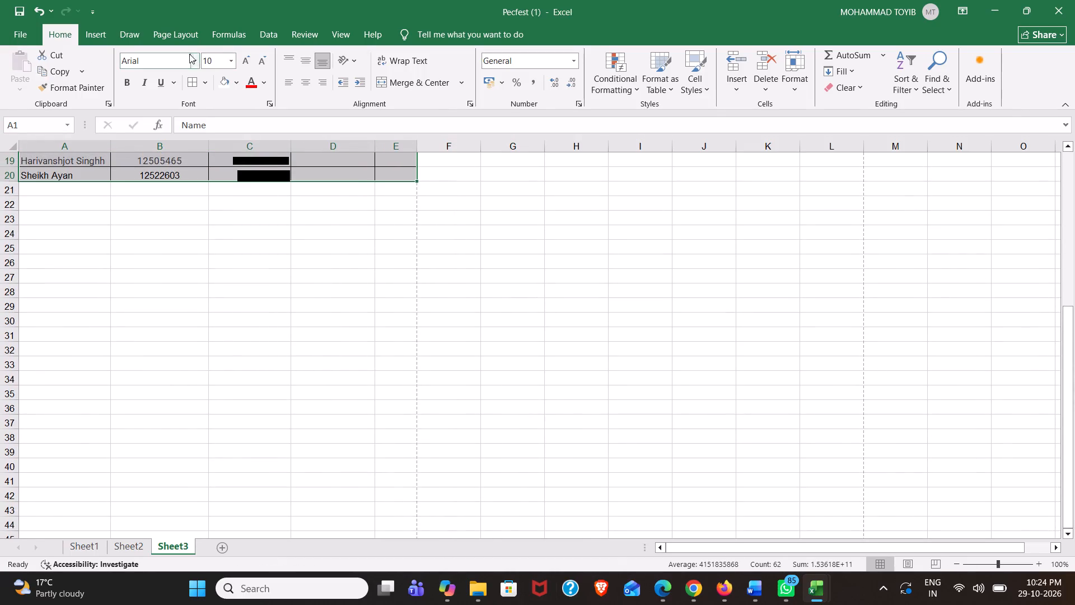
{"action": "left_click", "coordinate": [193, 61]}
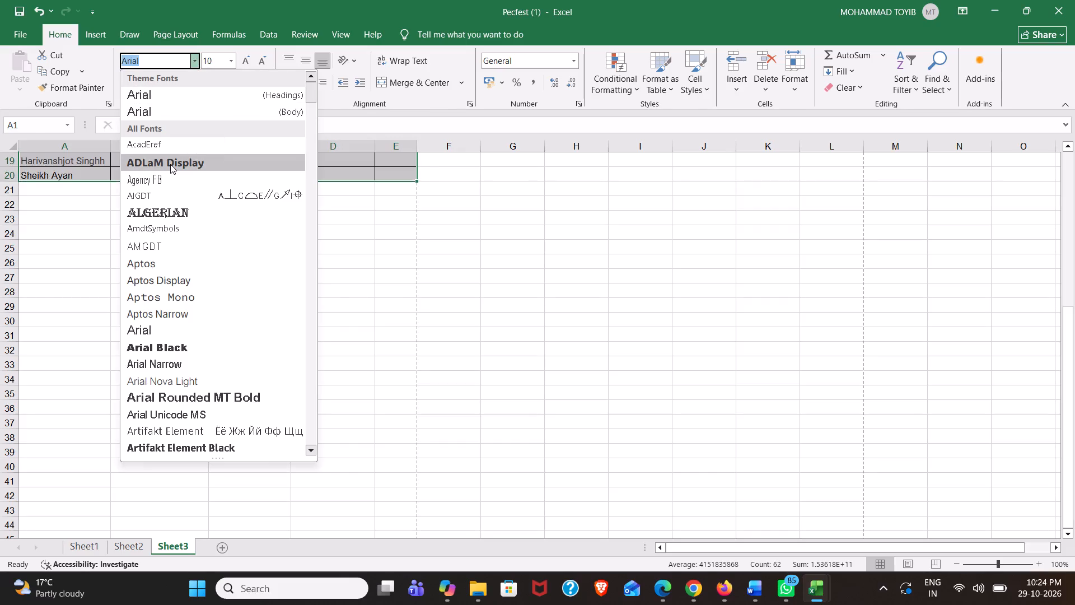
{"action": "left_click", "coordinate": [162, 333]}
{"action": "scroll", "coordinate": [162, 333], "scroll_direction": "up", "scroll_amount": 2}
{"action": "left_click", "coordinate": [394, 328]}
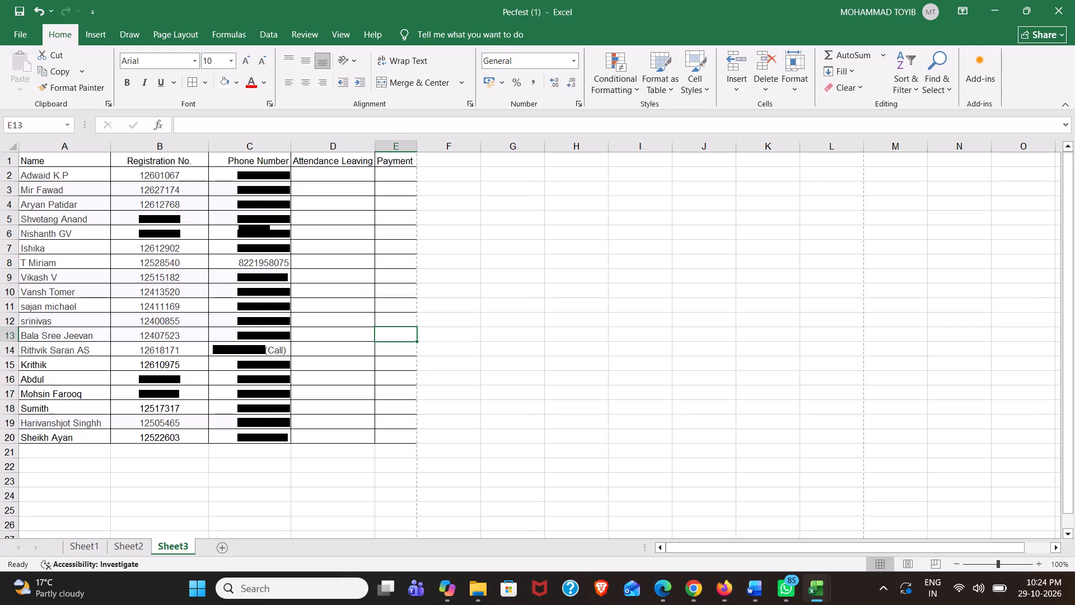
Print one copy of the Pecfest list on A4 portrait with the EPSON L6160 Series.
{"action": "key", "text": "ctrl+p"}
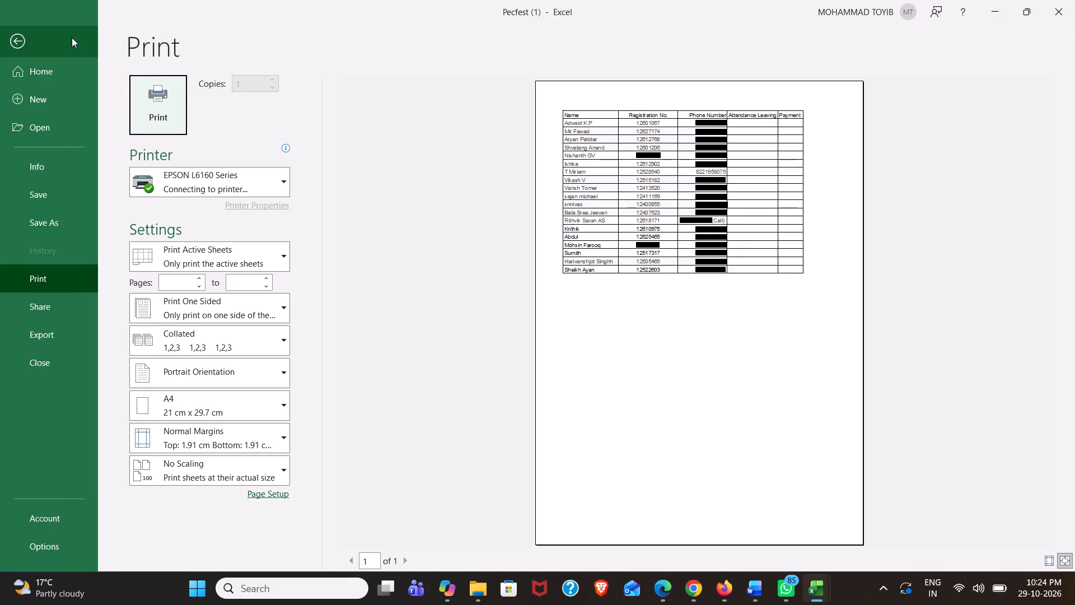
{"action": "left_click", "coordinate": [164, 115]}
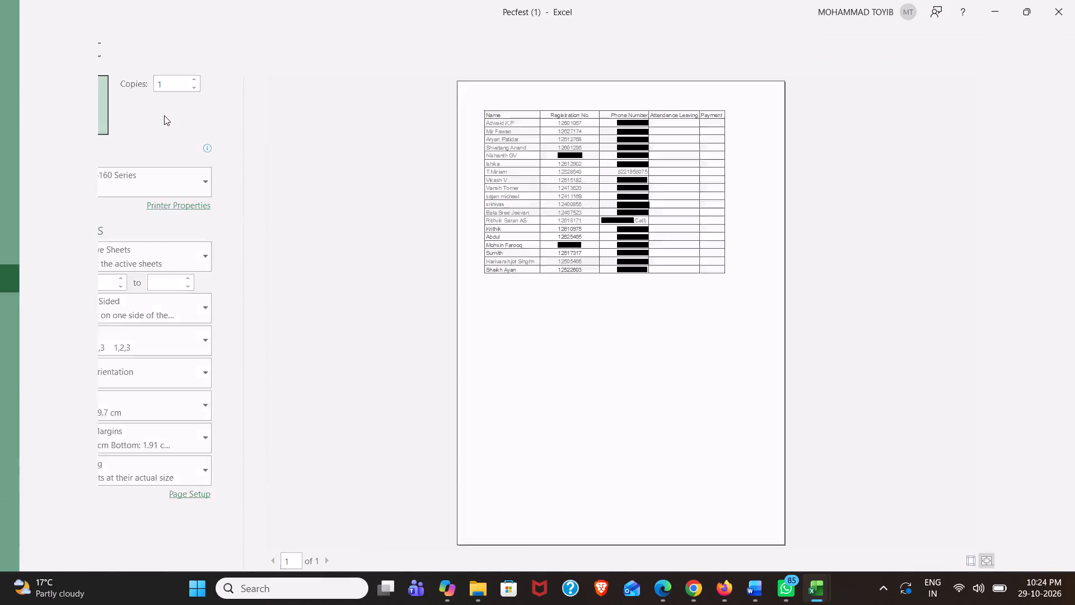
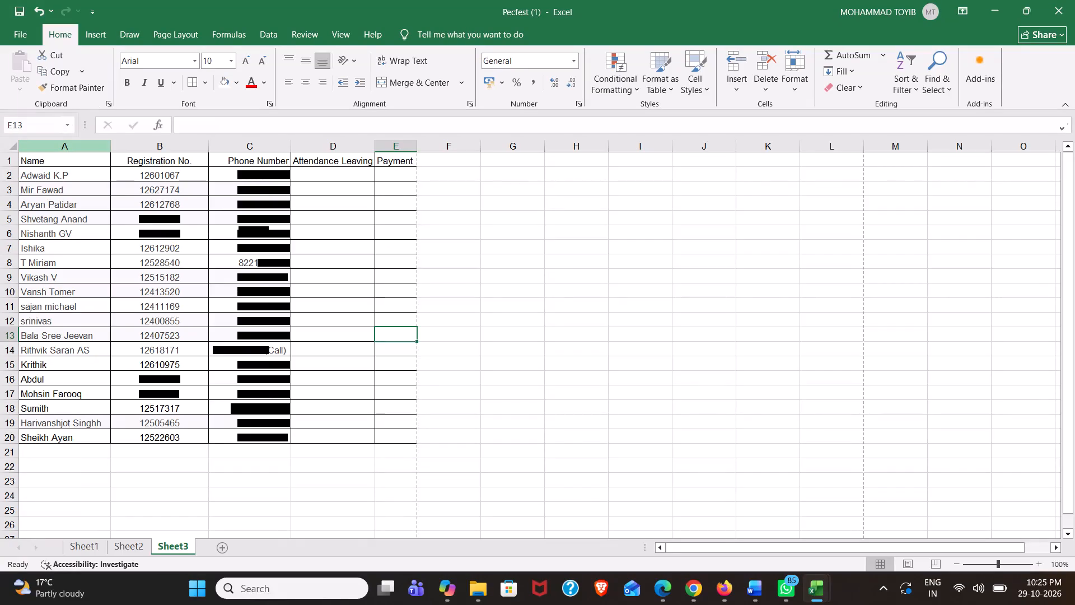
Delete the "Call" note after the phone number in cell C14, keeping only the number.
{"action": "left_click_drag", "start_coordinate": [272, 337], "coordinate": [276, 350]}
{"action": "triple_click", "coordinate": [276, 350]}
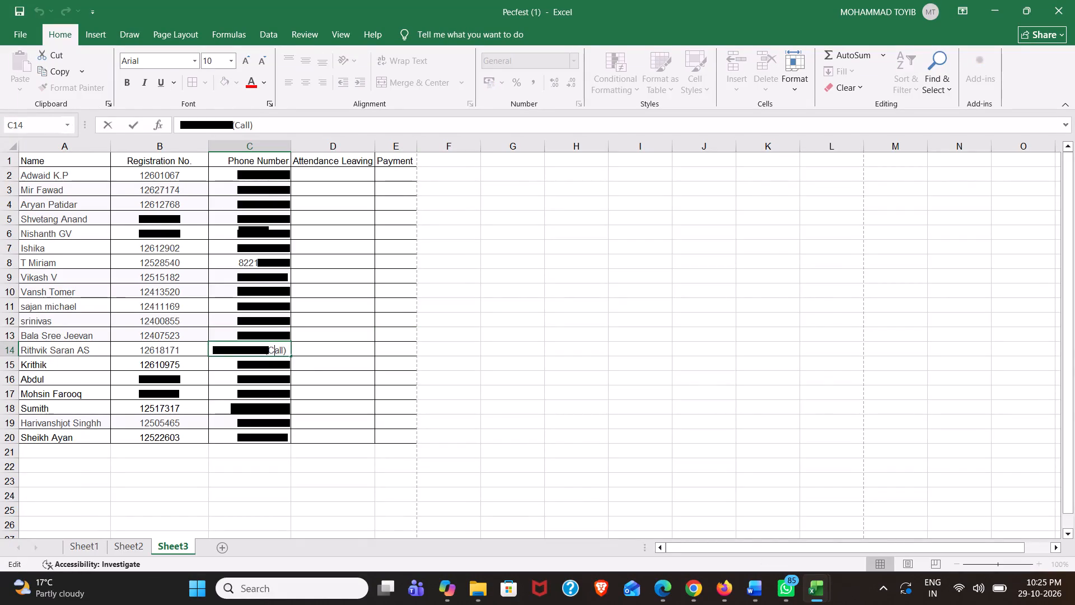
{"action": "left_click_drag", "start_coordinate": [286, 350], "coordinate": [265, 354]}
{"action": "key", "text": "BackSpace"}
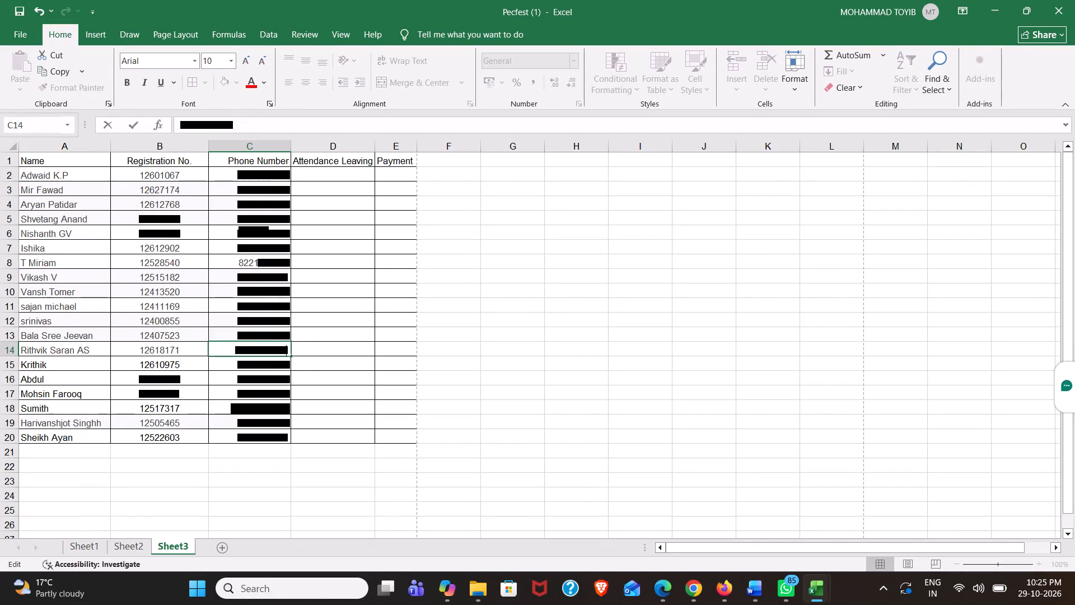
{"action": "left_click", "coordinate": [799, 240]}
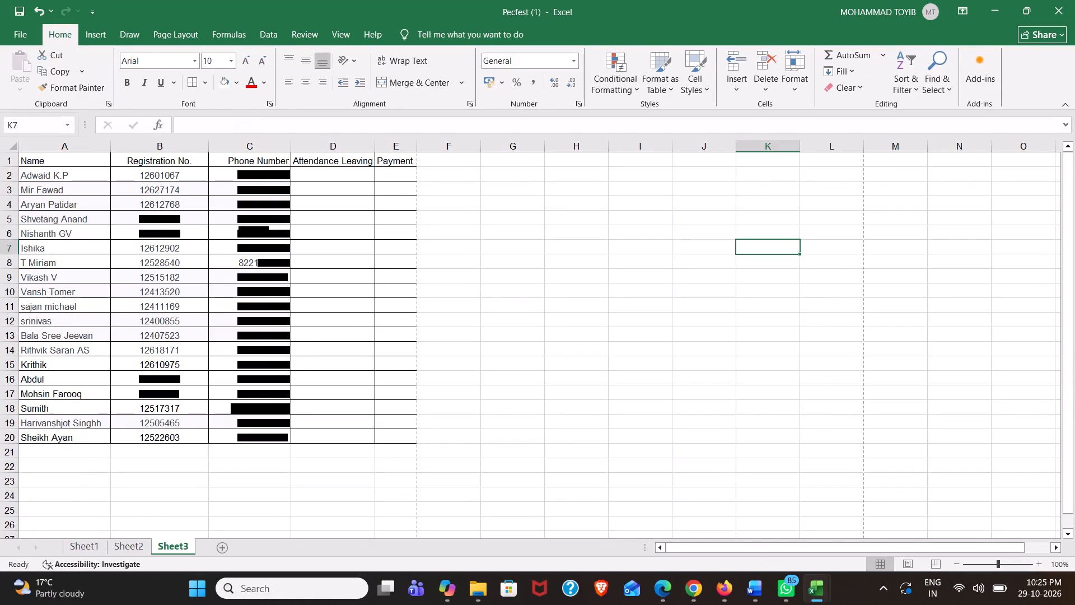
{"action": "left_click", "coordinate": [530, 338]}
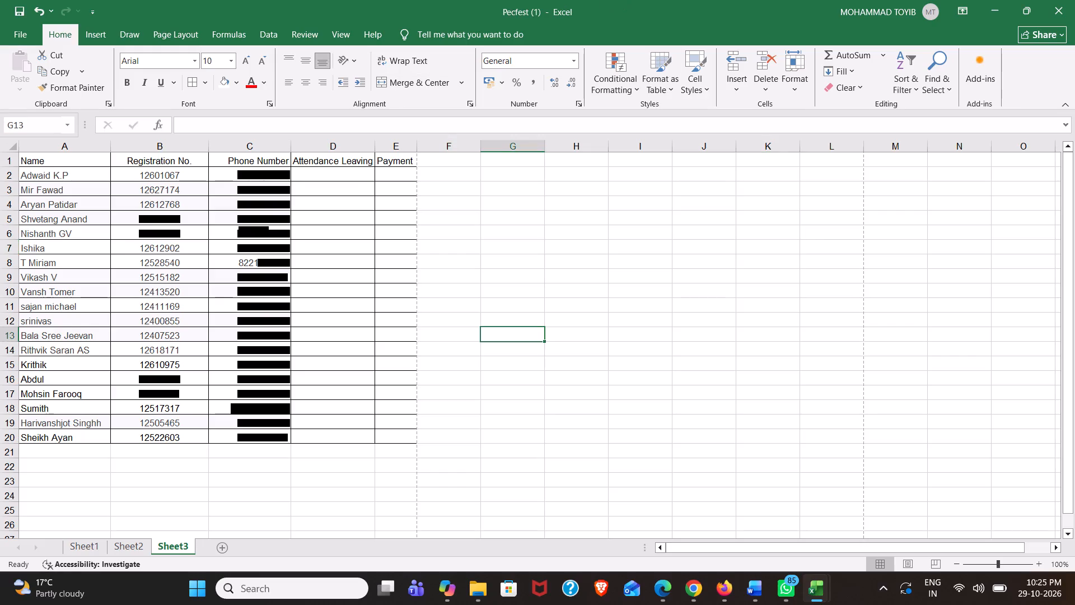
Save the Pecfest workbook.
{"action": "key", "text": "ctrl+s"}
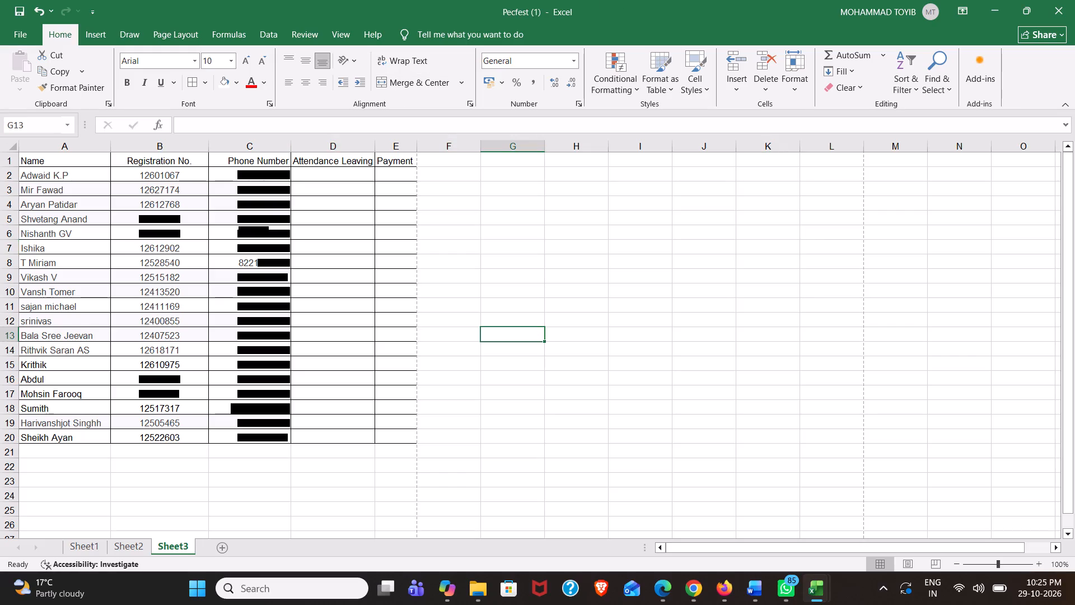
{"action": "scroll", "coordinate": [439, 438], "scroll_direction": "up", "scroll_amount": 3}
{"action": "key", "text": "ctrl+s"}
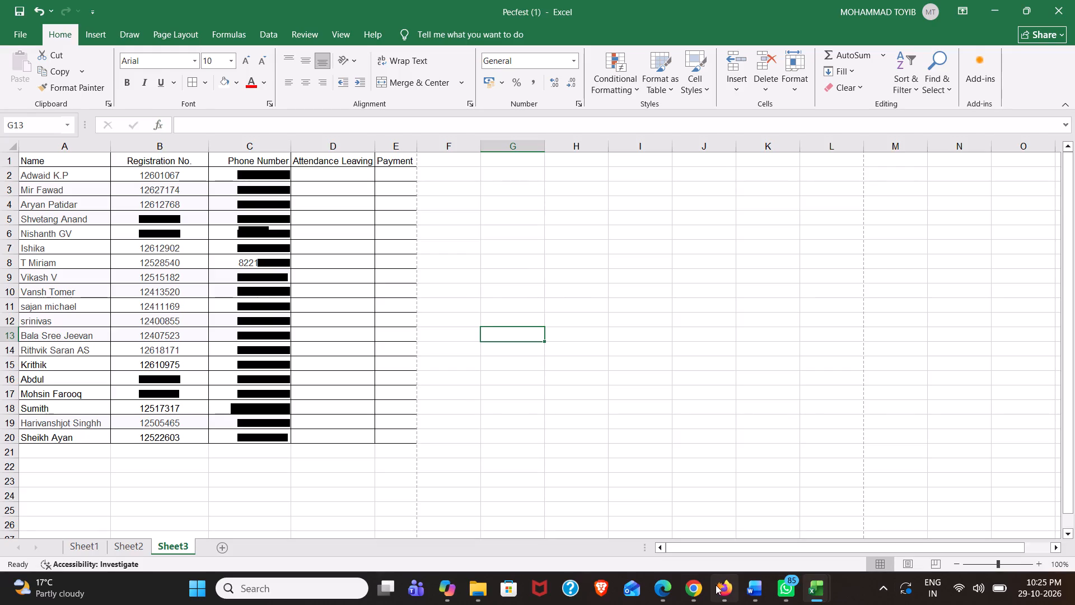
Switch to the Chrome browser.
{"action": "left_click", "coordinate": [697, 590]}
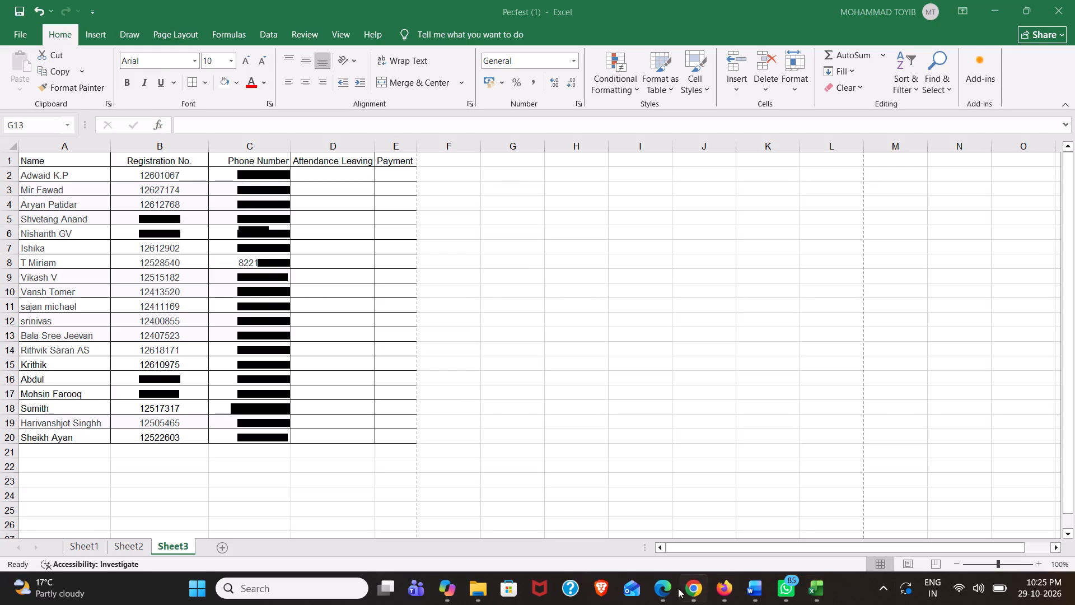
Switch to Chrome, search for "excel to pdf" in a new tab, and open iLovePDF's Excel to PDF converter.
{"action": "left_click", "coordinate": [705, 589]}
{"action": "left_click", "coordinate": [695, 10]}
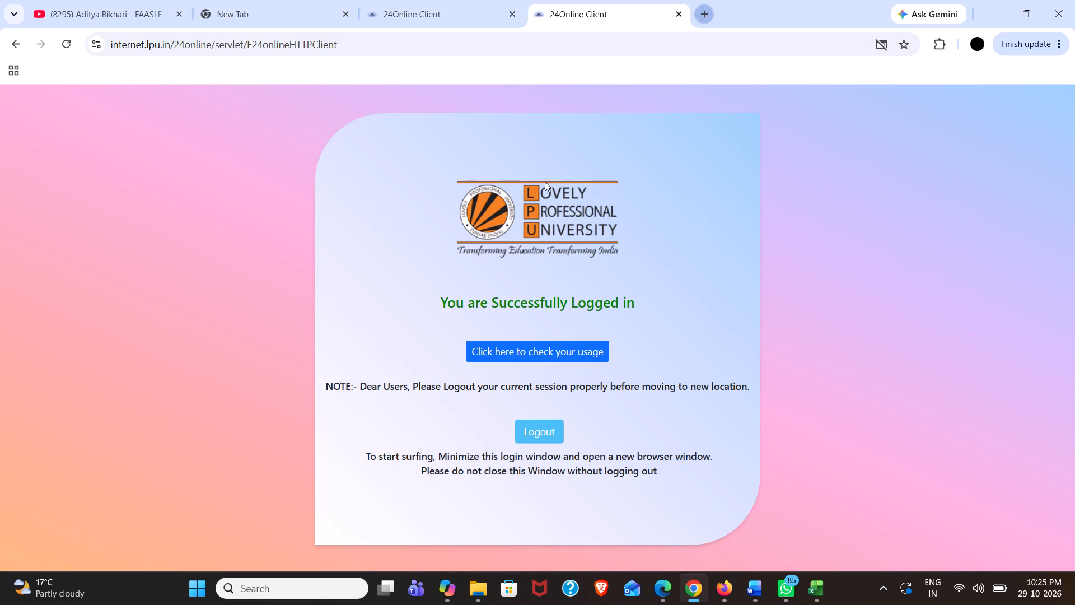
{"action": "left_click", "coordinate": [482, 283]}
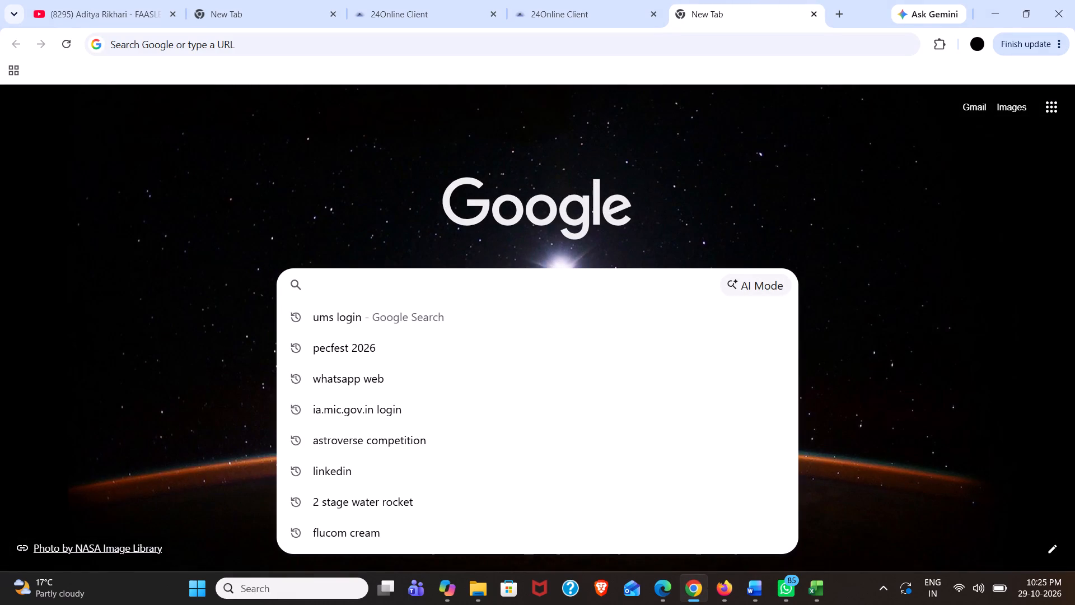
{"action": "key", "text": "e"}
{"action": "key", "text": "x"}
{"action": "key", "text": "c"}
{"action": "key", "text": "e"}
{"action": "key", "text": "l"}
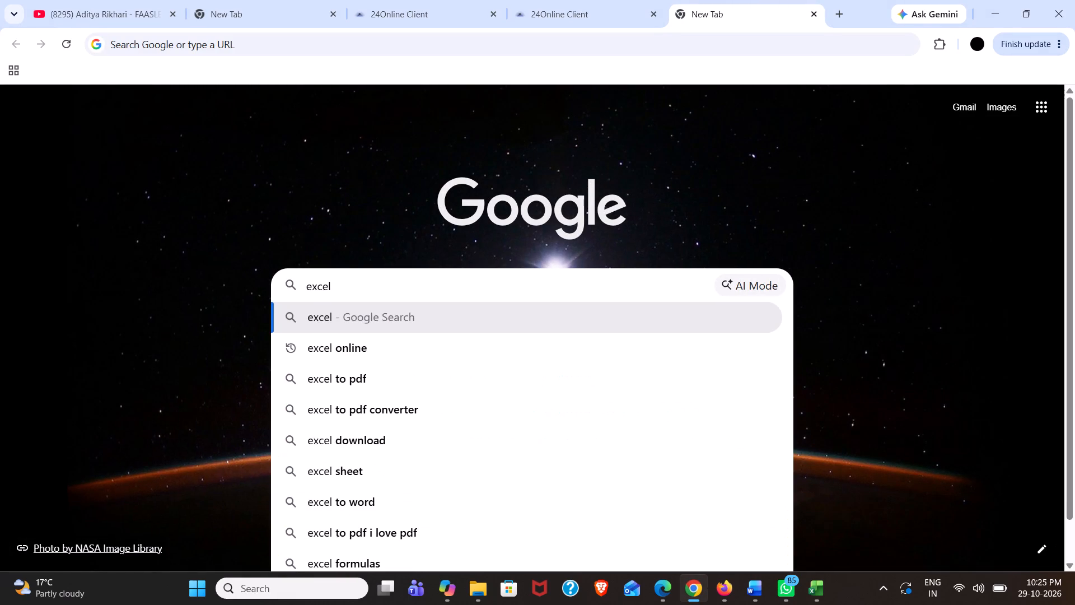
{"action": "left_click", "coordinate": [487, 371]}
{"action": "left_click", "coordinate": [223, 220]}
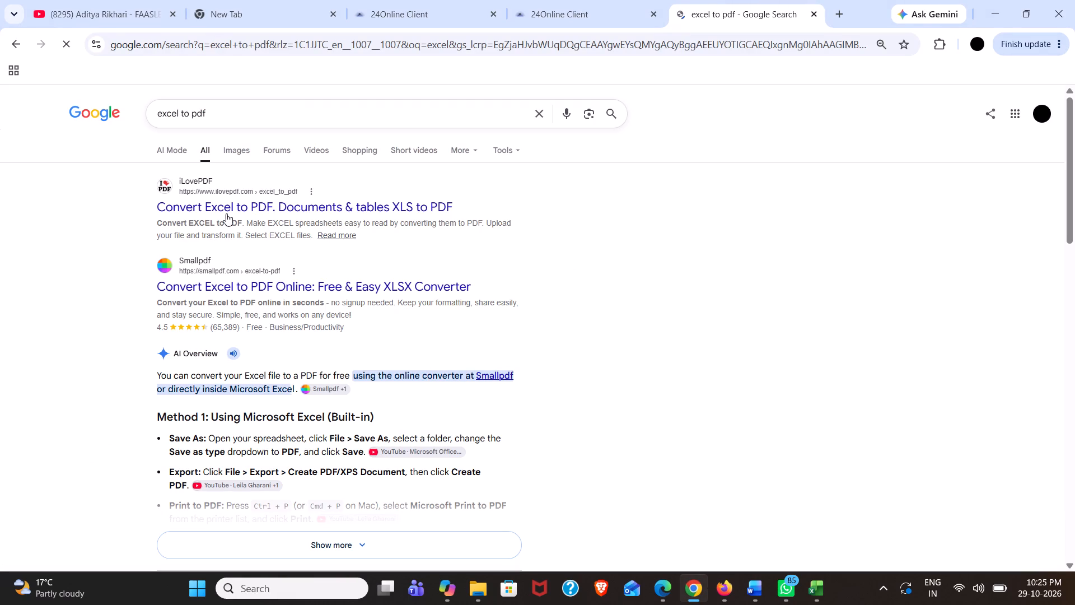
{"action": "left_click", "coordinate": [227, 212]}
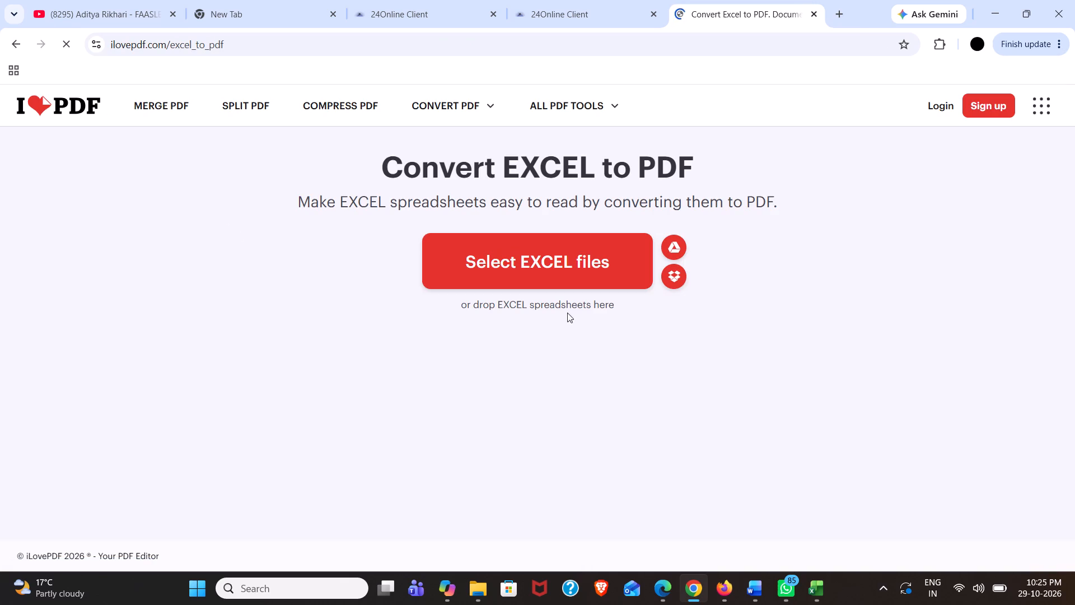
Browse the Downloads folder in the converter's file chooser for the Pecfest workbook, and close the chooser without selecting a file.
{"action": "left_click", "coordinate": [563, 278]}
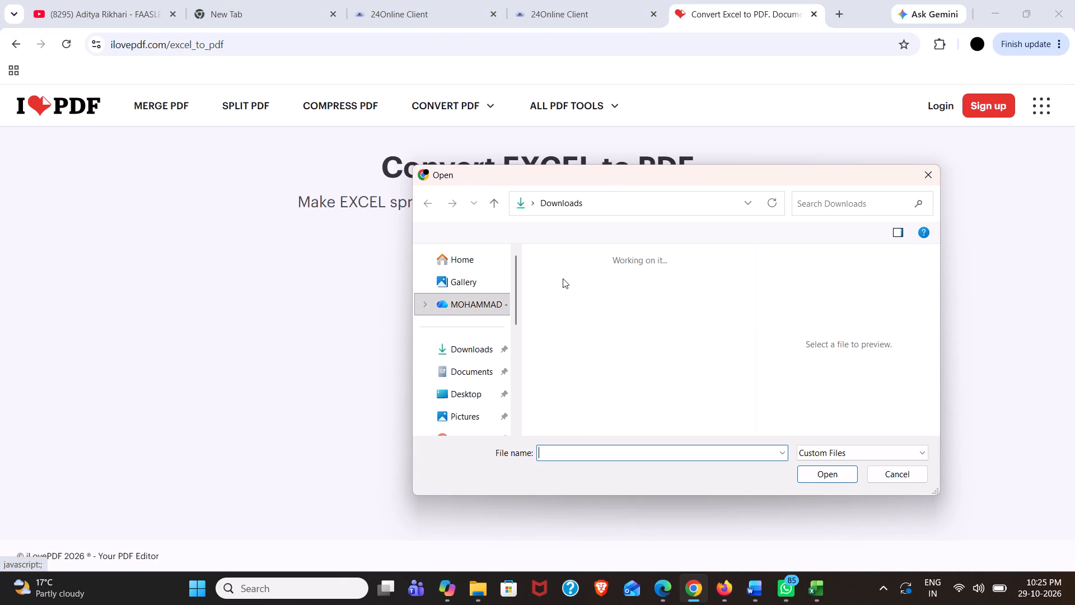
{"action": "left_click", "coordinate": [478, 354]}
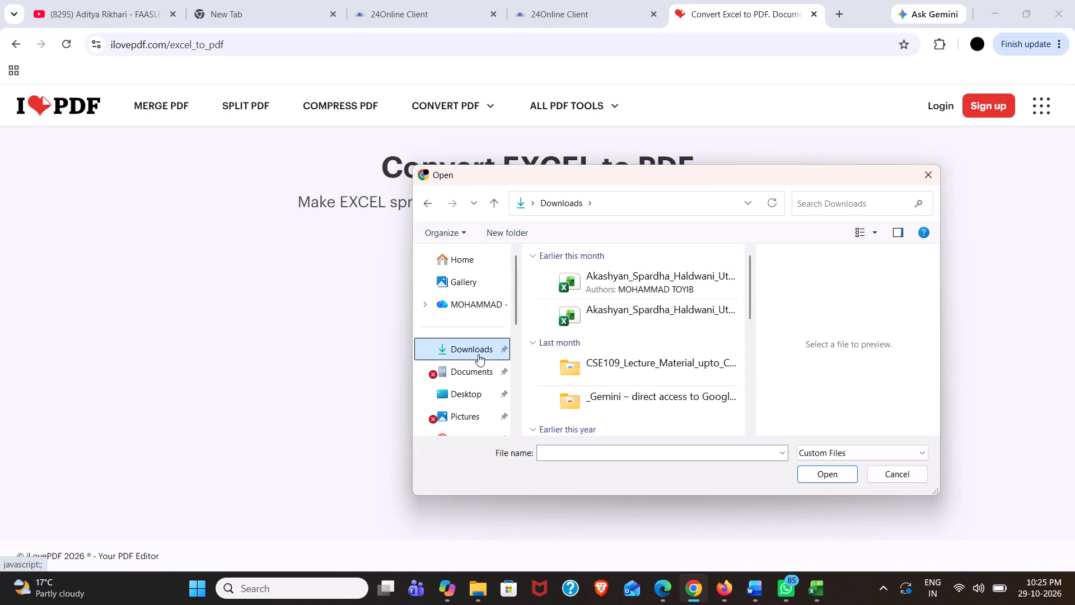
{"action": "triple_click", "coordinate": [484, 350]}
{"action": "scroll", "coordinate": [635, 328], "scroll_direction": "down", "scroll_amount": 2}
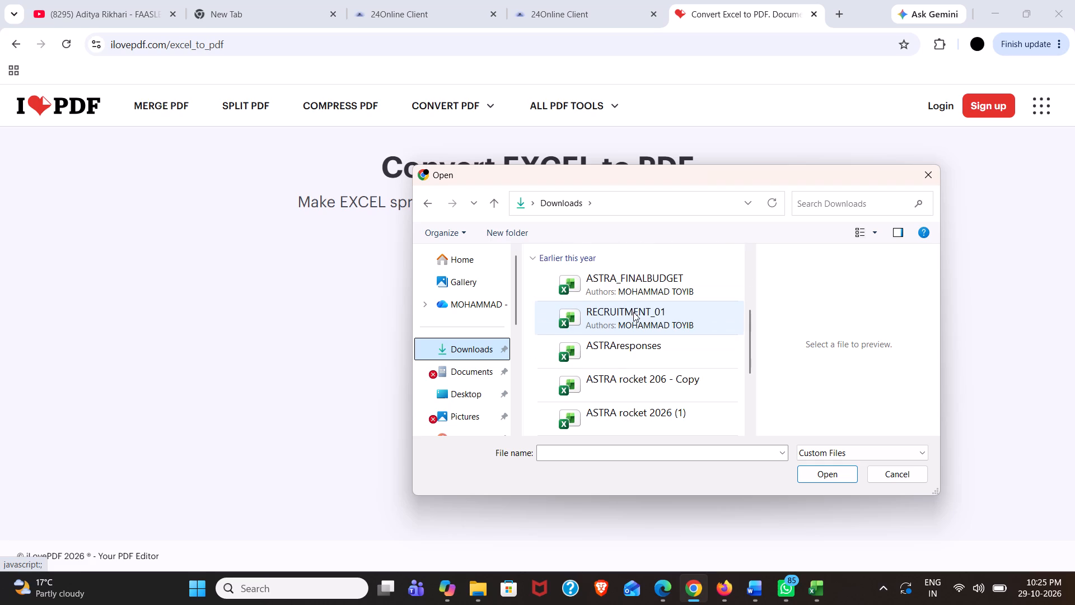
{"action": "scroll", "coordinate": [633, 312], "scroll_direction": "down", "scroll_amount": 2}
{"action": "scroll", "coordinate": [633, 315], "scroll_direction": "up", "scroll_amount": 4}
{"action": "scroll", "coordinate": [544, 252], "scroll_direction": "up", "scroll_amount": 3}
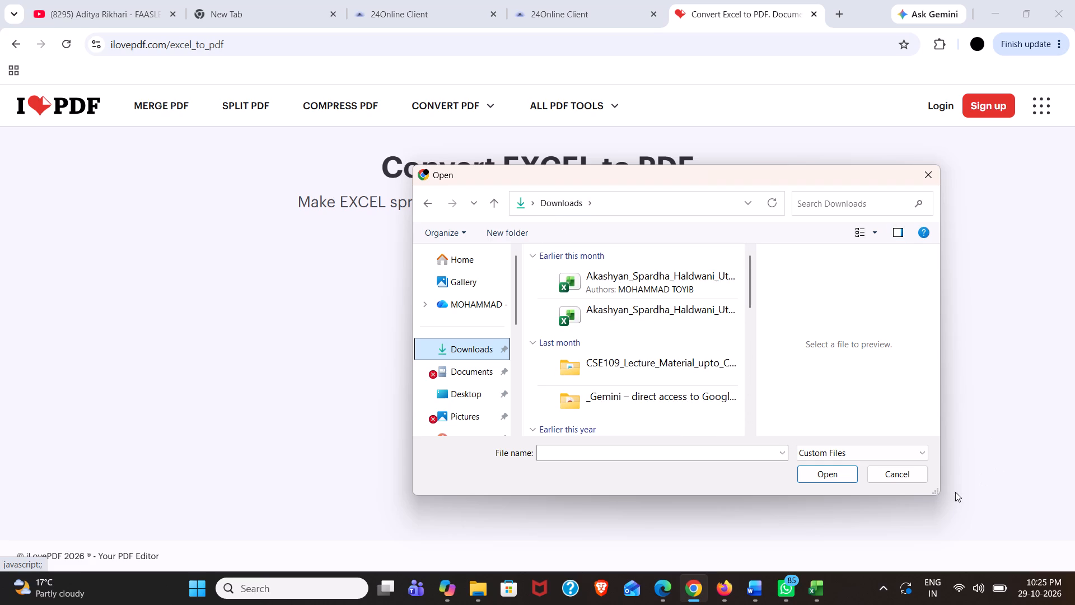
{"action": "left_click_drag", "start_coordinate": [938, 490], "coordinate": [975, 529]}
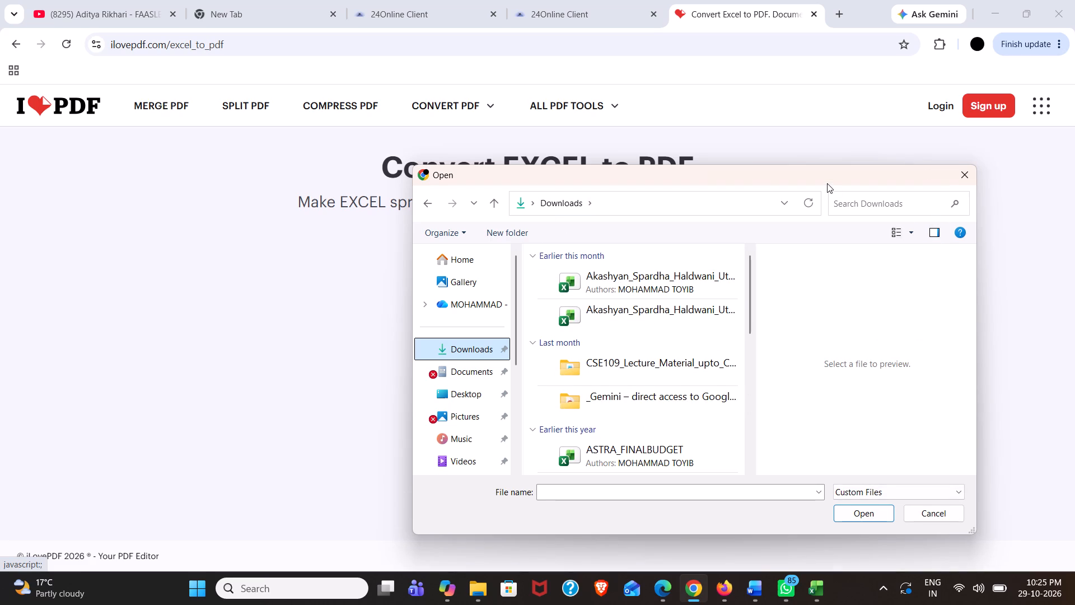
{"action": "left_click_drag", "start_coordinate": [827, 183], "coordinate": [727, 121]}
{"action": "triple_click", "coordinate": [383, 201]}
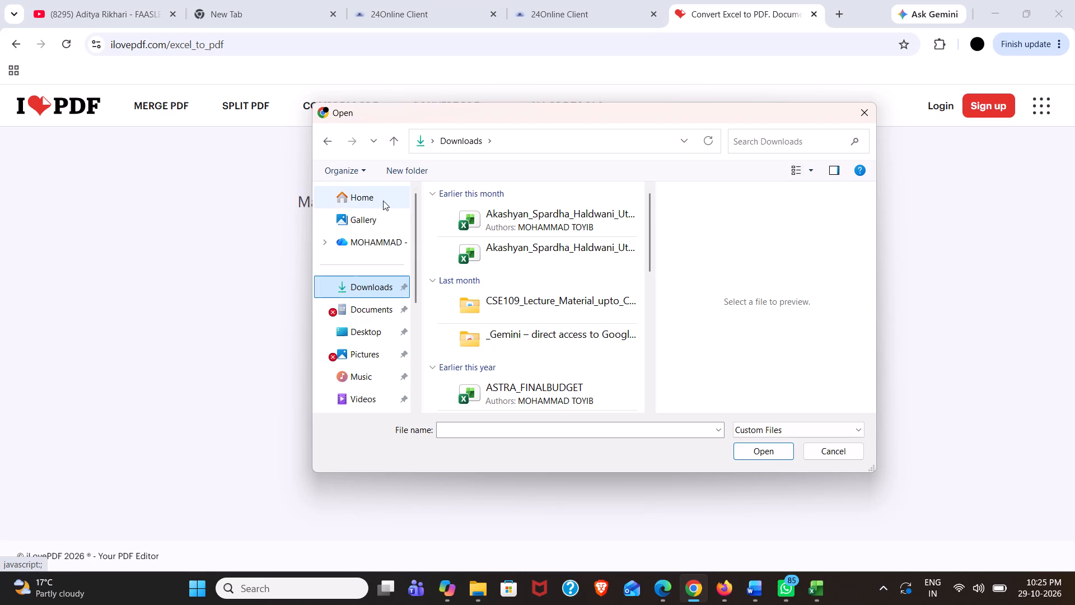
{"action": "double_click", "coordinate": [390, 288]}
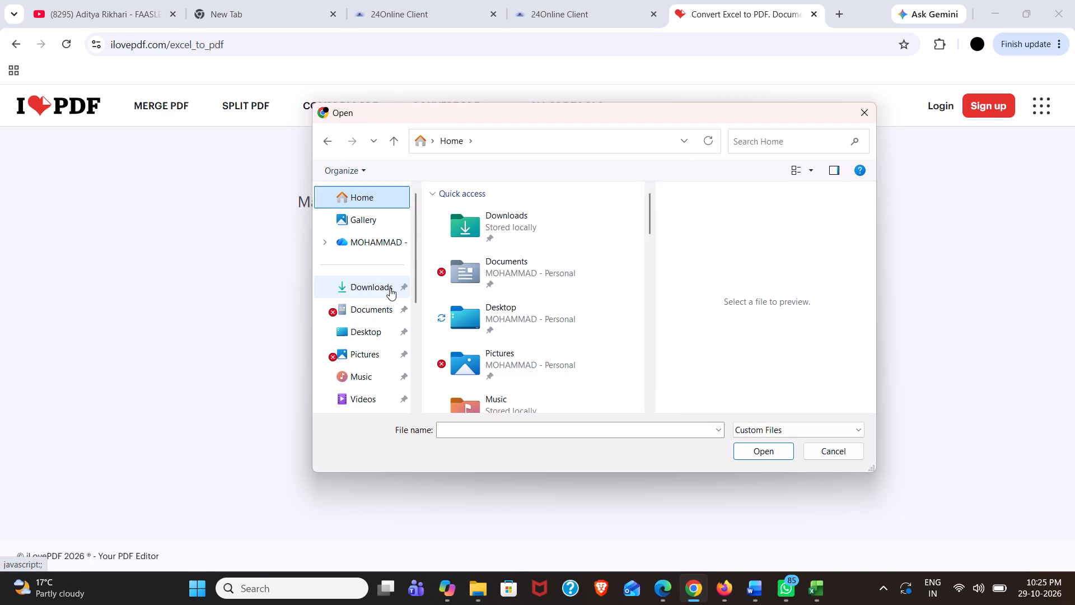
{"action": "scroll", "coordinate": [534, 300], "scroll_direction": "down", "scroll_amount": 6}
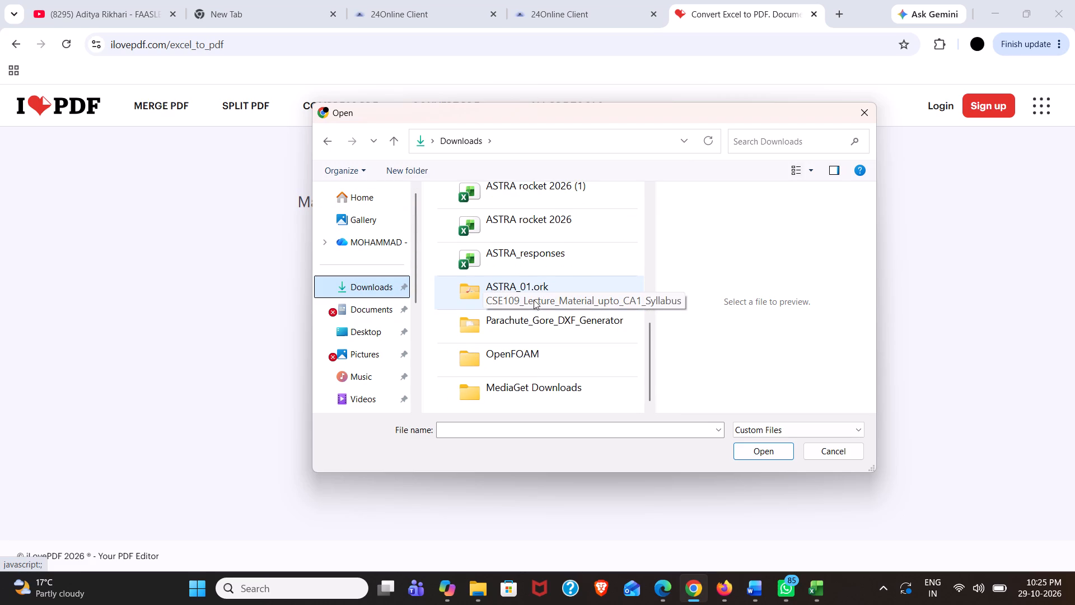
{"action": "scroll", "coordinate": [534, 300], "scroll_direction": "down", "scroll_amount": 4}
{"action": "scroll", "coordinate": [567, 295], "scroll_direction": "up", "scroll_amount": 9}
{"action": "scroll", "coordinate": [567, 295], "scroll_direction": "down", "scroll_amount": 1}
{"action": "scroll", "coordinate": [567, 295], "scroll_direction": "up", "scroll_amount": 1}
{"action": "left_click", "coordinate": [859, 122]}
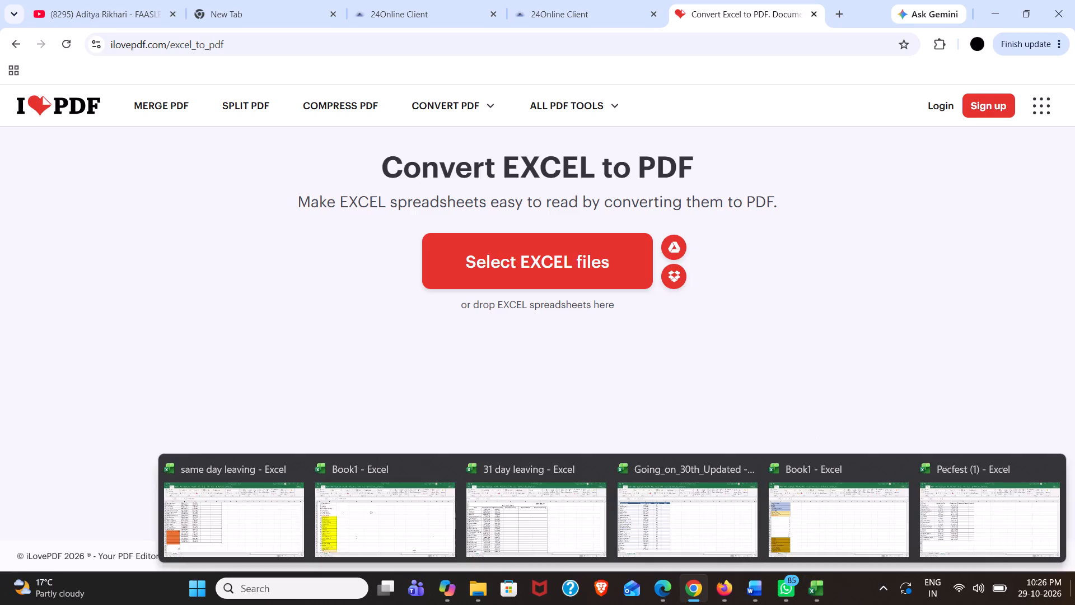
Look for the Pecfest (1) workbook in File Explorer, checking Downloads, Desktop and the PECFEST26 folder inside pecfest.
{"action": "left_click", "coordinate": [990, 0]}
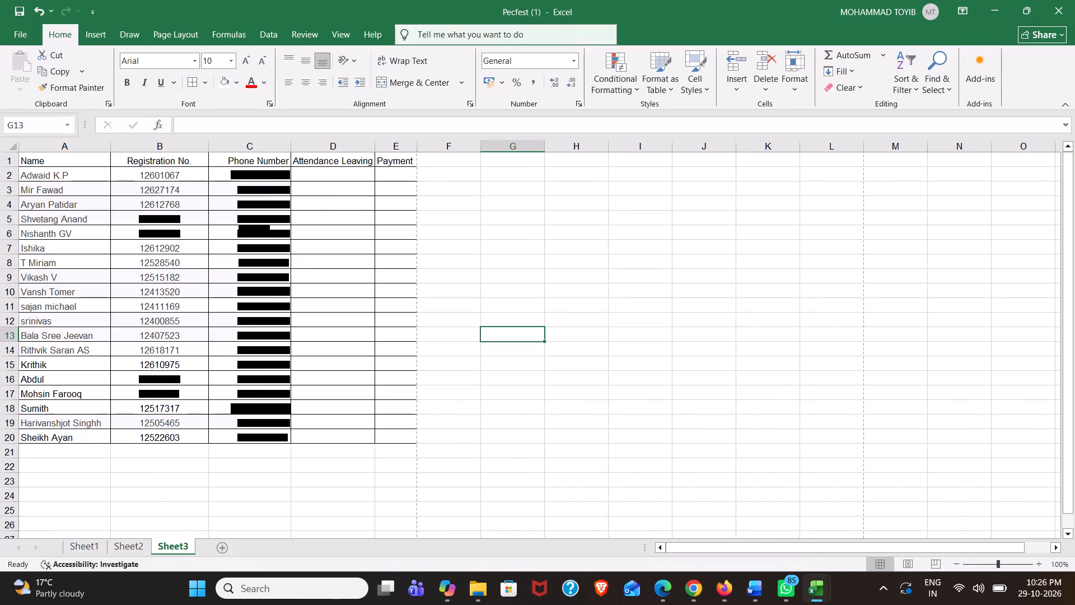
{"action": "left_click", "coordinate": [560, 15]}
{"action": "left_click", "coordinate": [560, 15]}
{"action": "left_click", "coordinate": [1074, 604]}
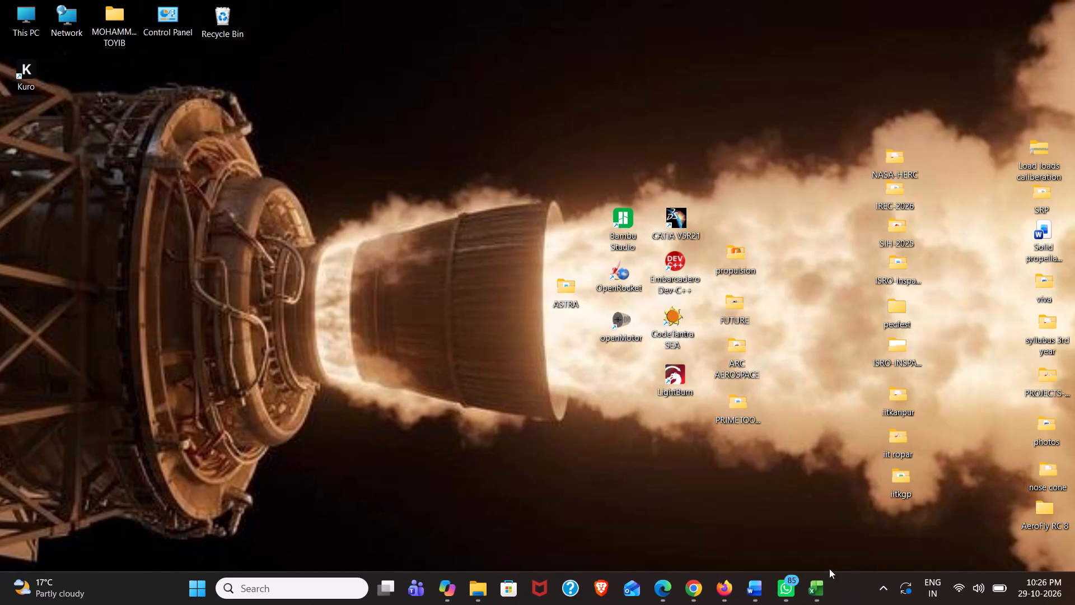
{"action": "double_click", "coordinate": [31, 16]}
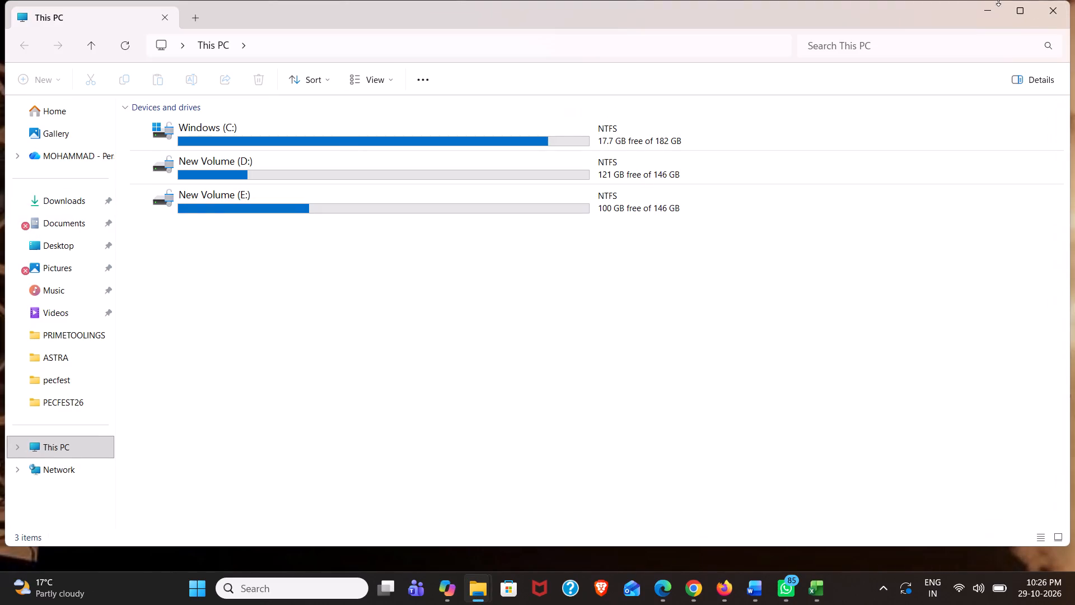
{"action": "left_click", "coordinate": [985, 10]}
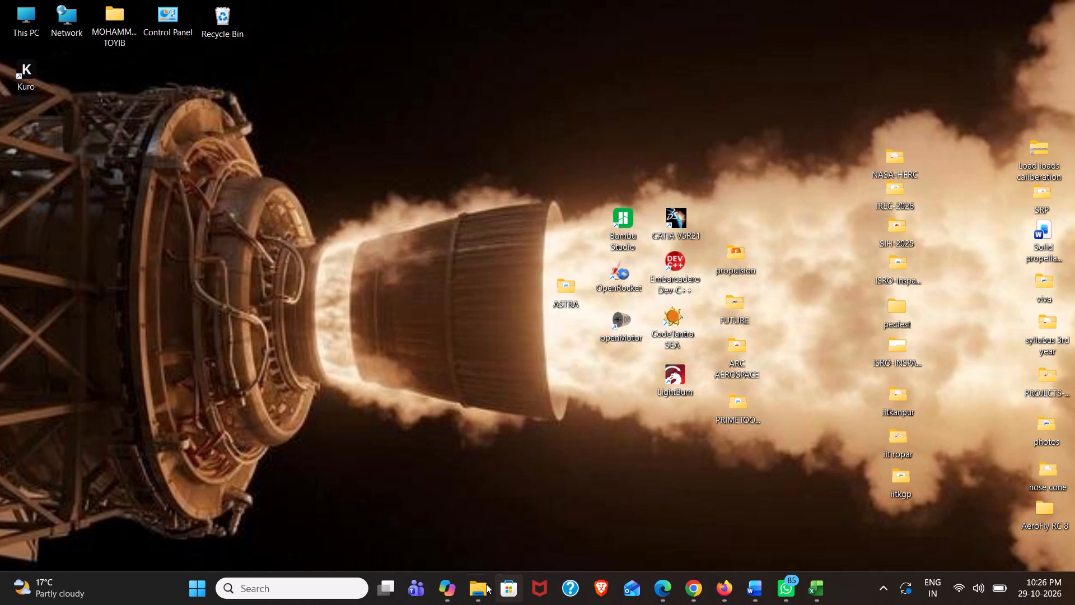
{"action": "left_click", "coordinate": [480, 585]}
{"action": "left_click", "coordinate": [512, 539]}
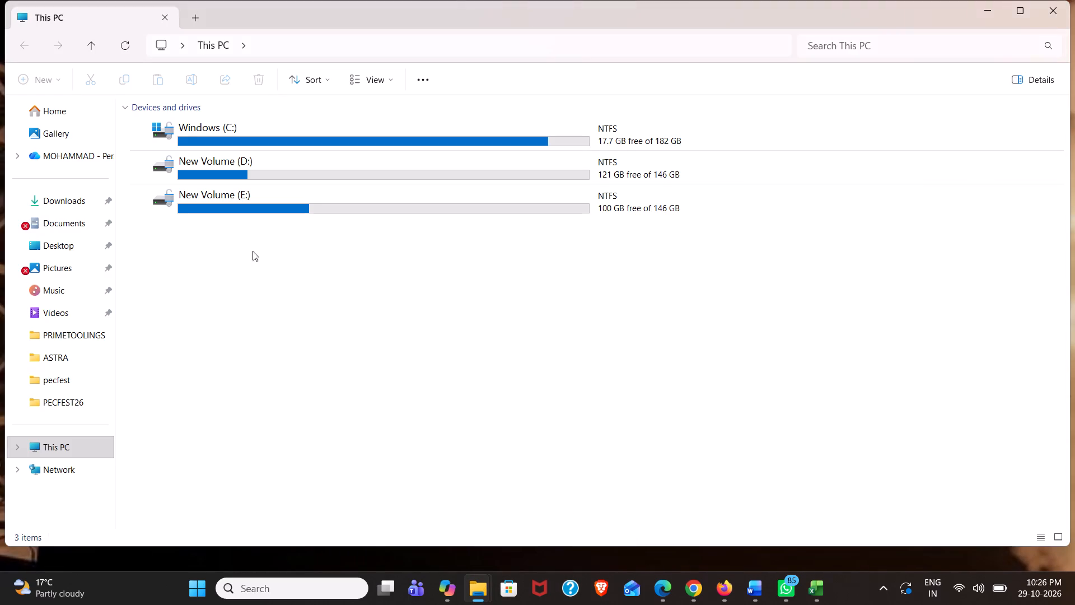
{"action": "left_click", "coordinate": [63, 203]}
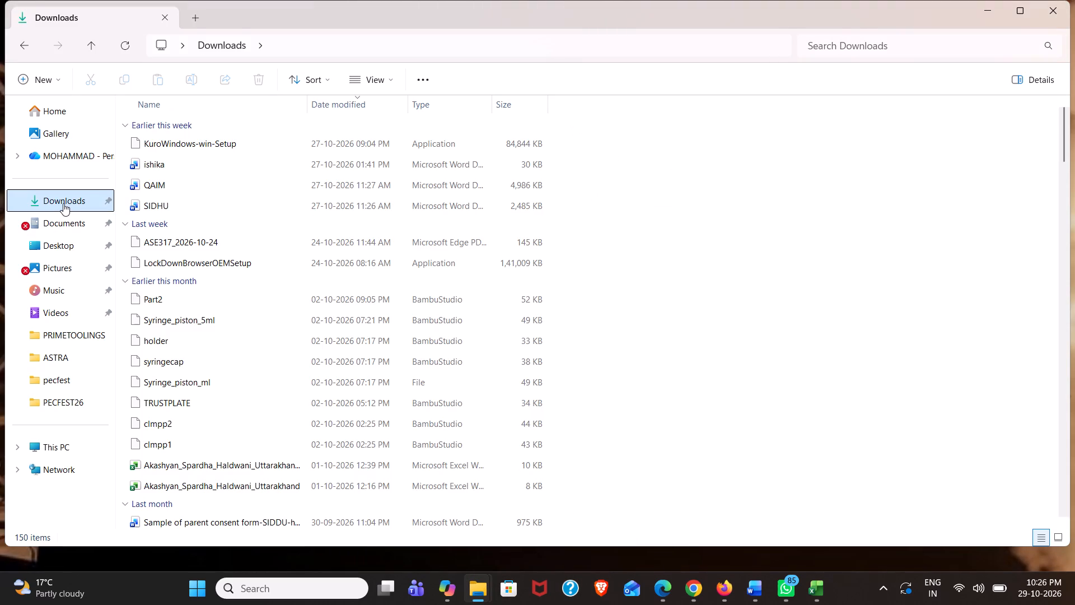
{"action": "triple_click", "coordinate": [123, 46]}
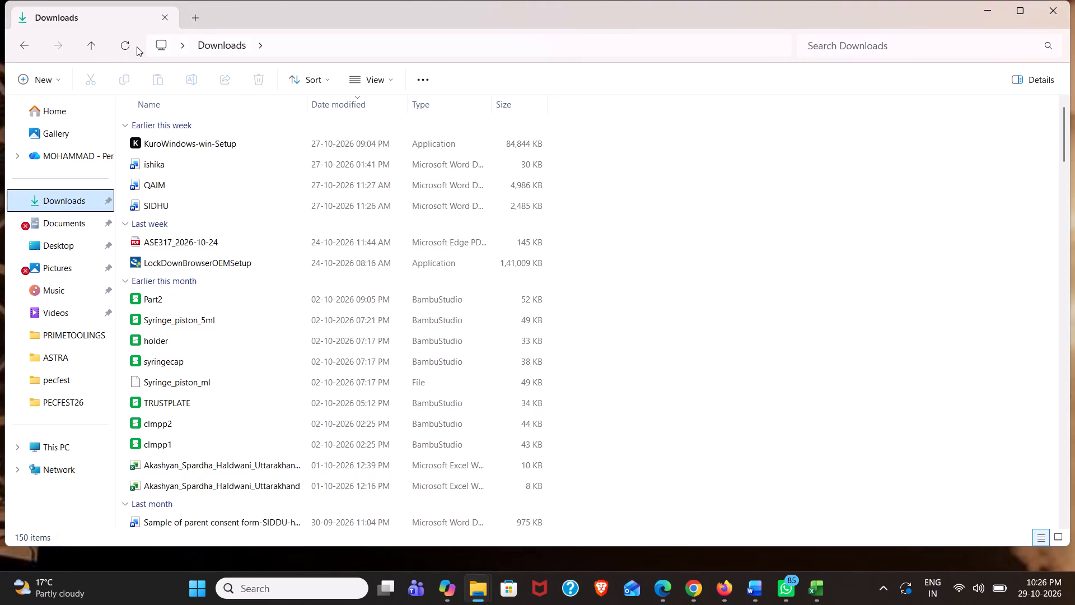
{"action": "double_click", "coordinate": [134, 46]}
{"action": "triple_click", "coordinate": [129, 49]}
{"action": "double_click", "coordinate": [125, 44]}
{"action": "left_click", "coordinate": [73, 263]}
{"action": "left_click", "coordinate": [76, 253]}
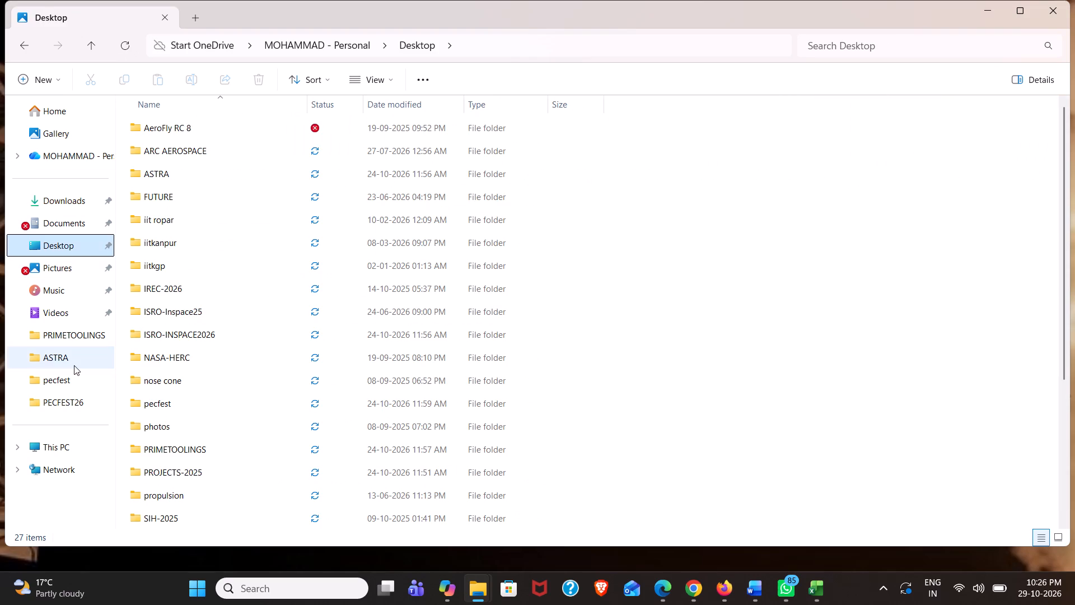
{"action": "left_click", "coordinate": [74, 388]}
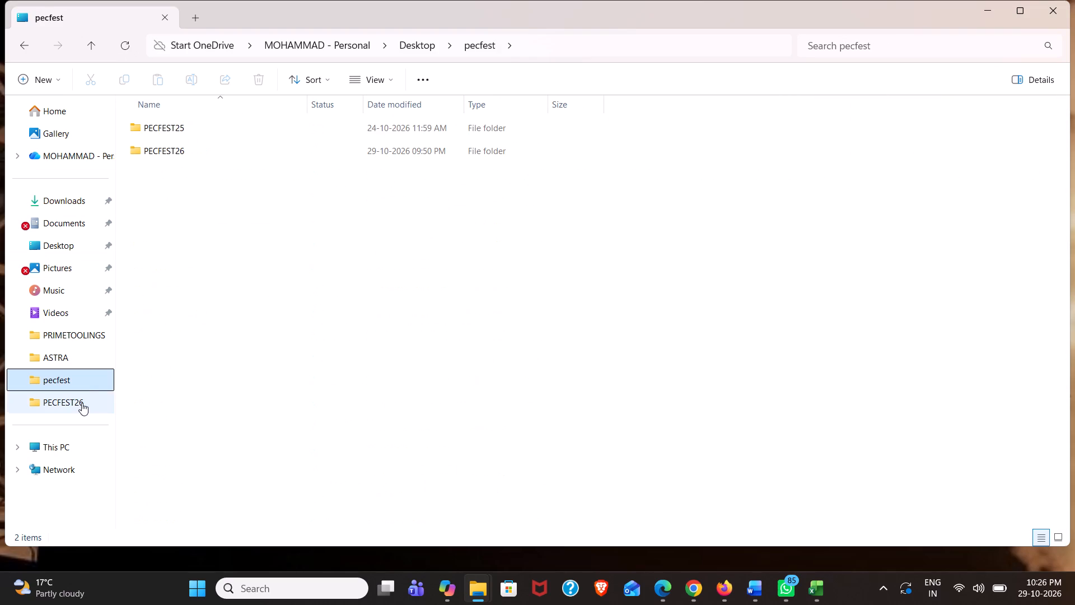
{"action": "double_click", "coordinate": [303, 153]}
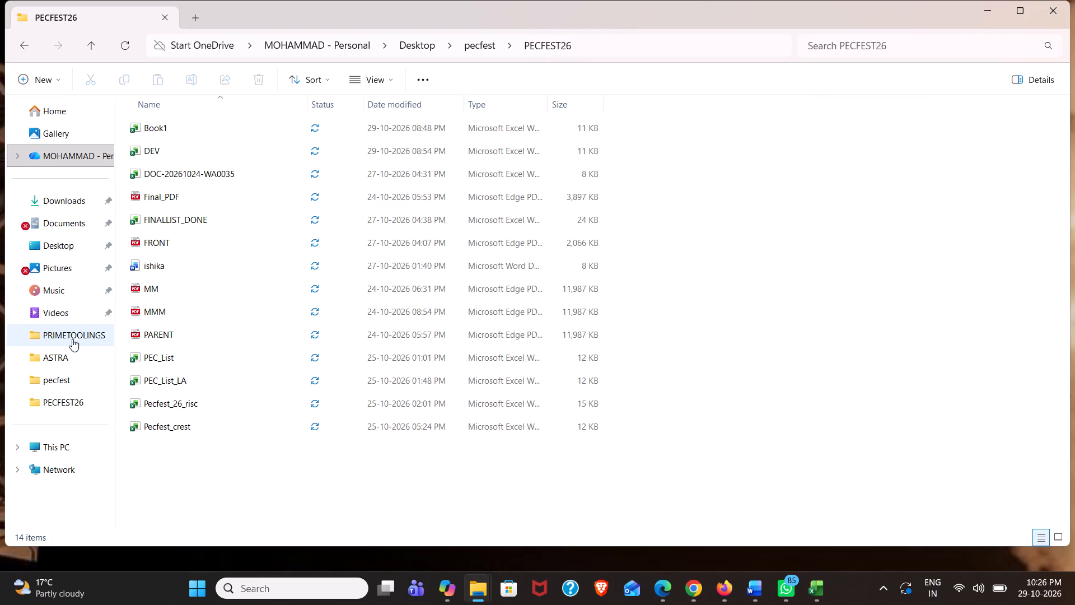
{"action": "left_click", "coordinate": [74, 401]}
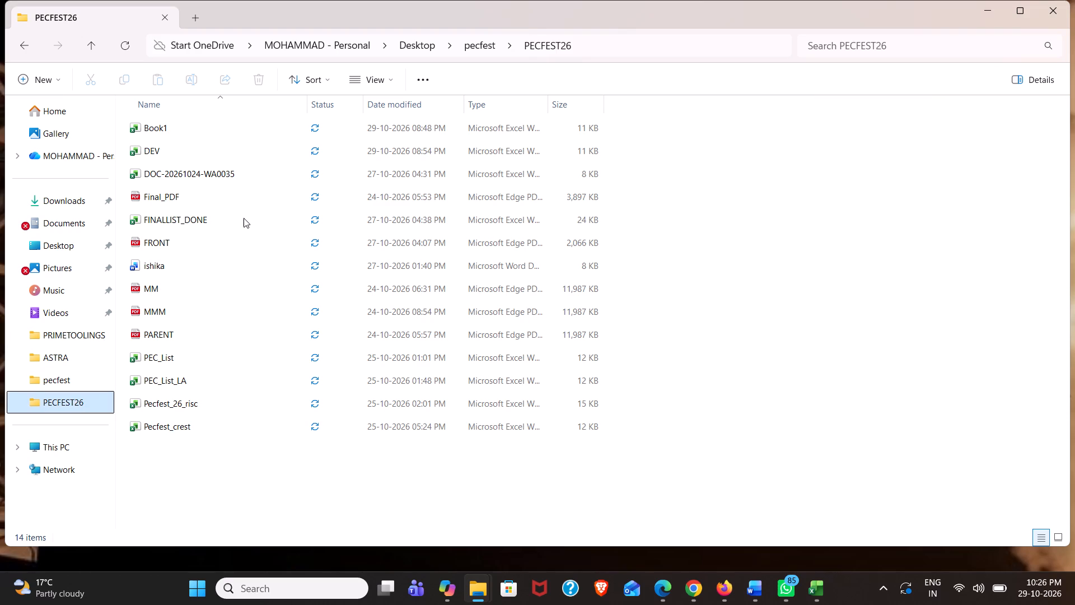
{"action": "left_click", "coordinate": [991, 6]}
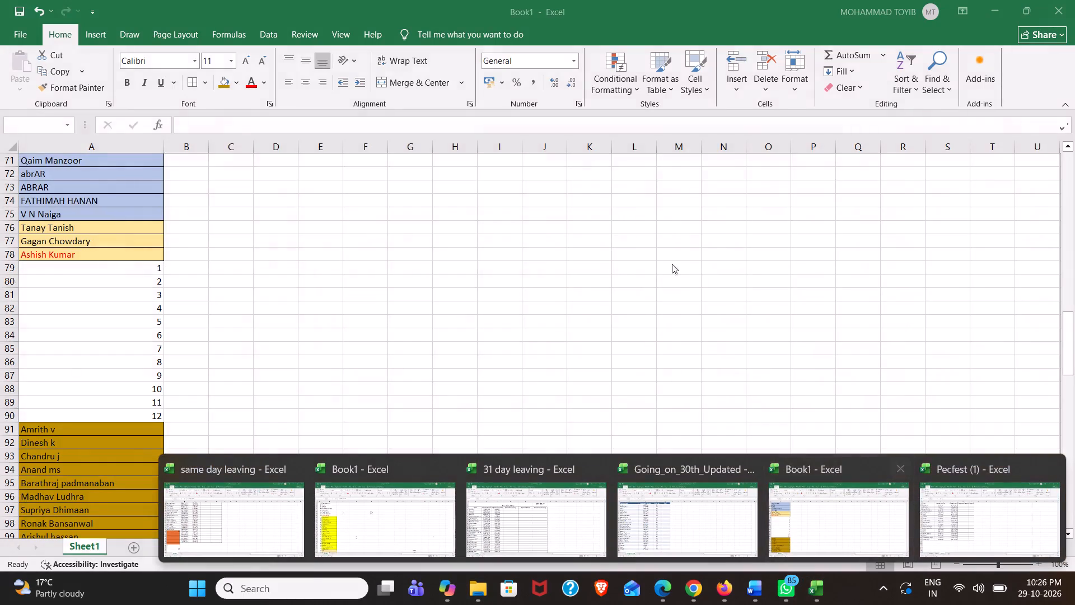
Switch back to the Pecfest (1) workbook in Excel and save it.
{"action": "left_click", "coordinate": [809, 589]}
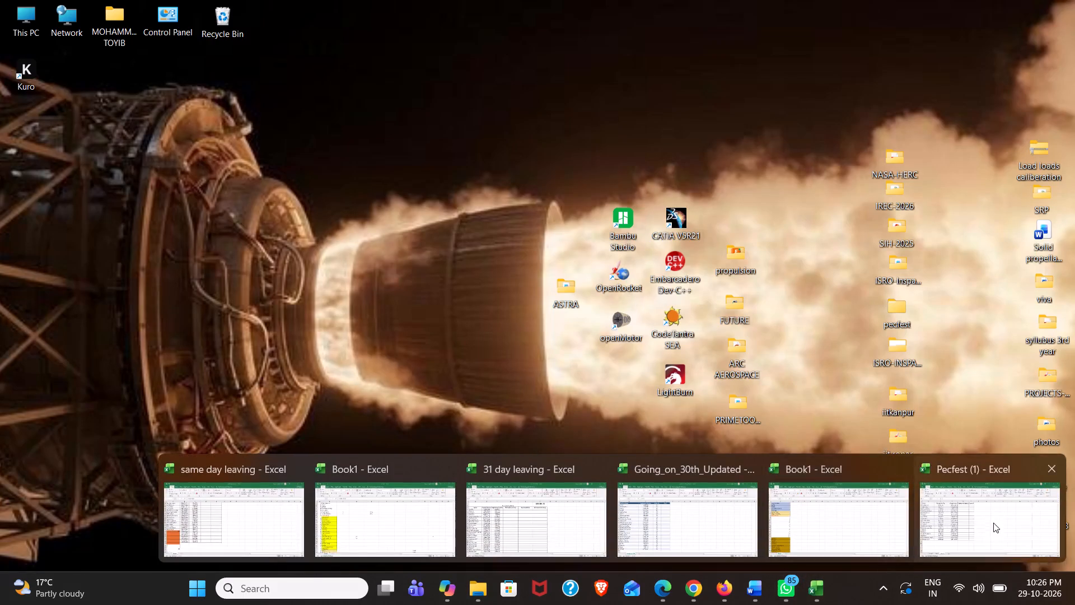
{"action": "left_click", "coordinate": [980, 514]}
{"action": "left_click", "coordinate": [590, 317]}
{"action": "key", "text": "ctrl+s"}
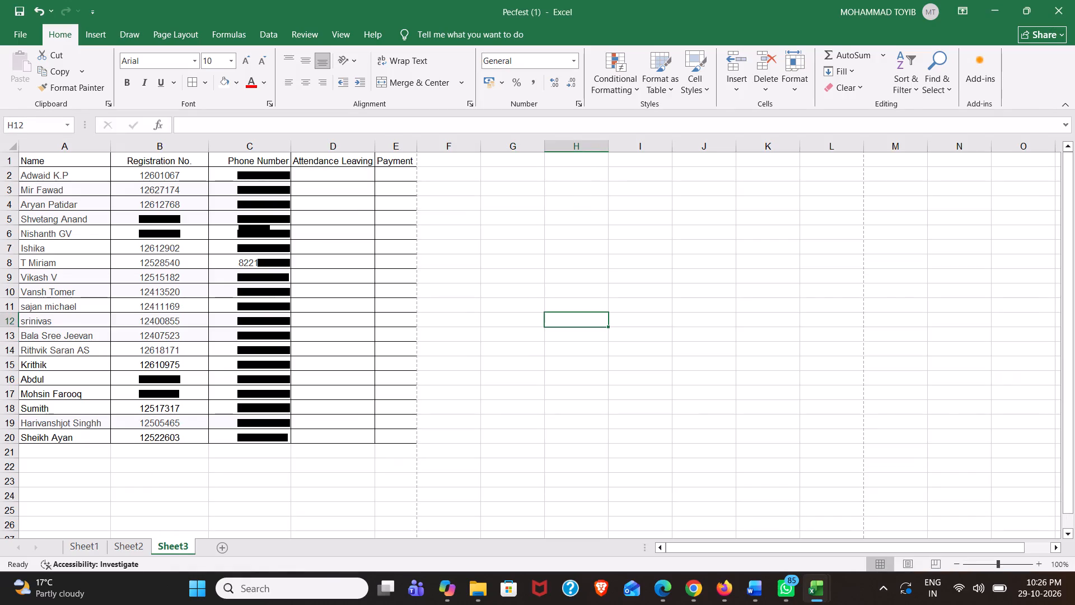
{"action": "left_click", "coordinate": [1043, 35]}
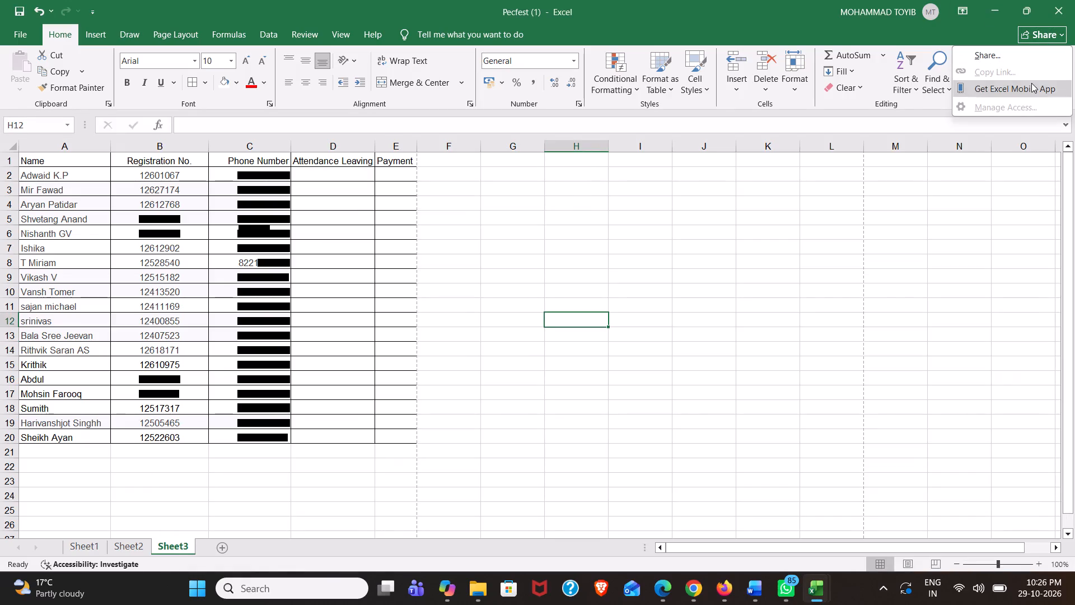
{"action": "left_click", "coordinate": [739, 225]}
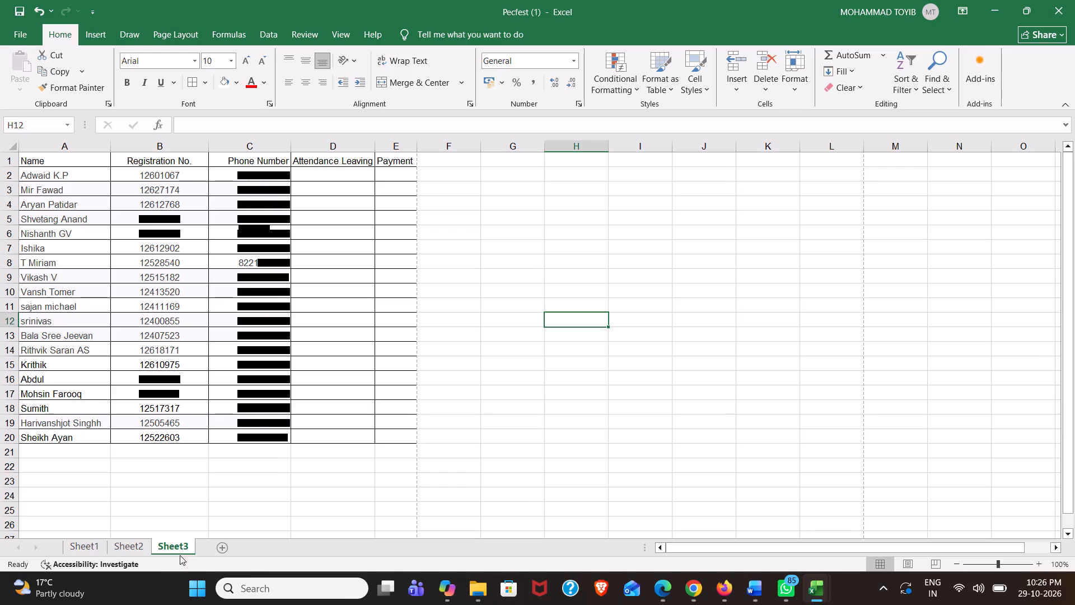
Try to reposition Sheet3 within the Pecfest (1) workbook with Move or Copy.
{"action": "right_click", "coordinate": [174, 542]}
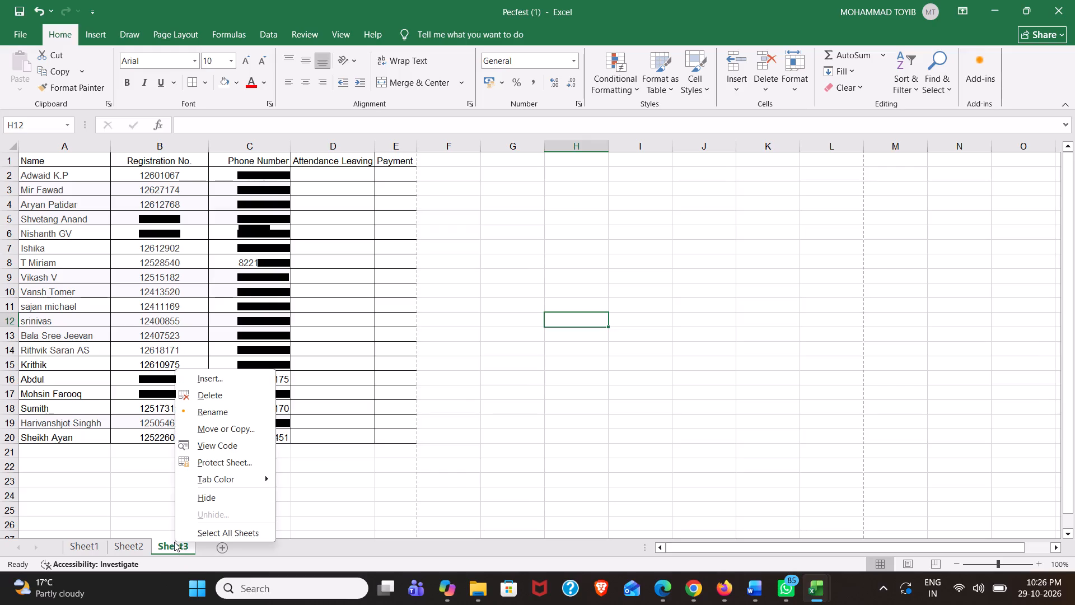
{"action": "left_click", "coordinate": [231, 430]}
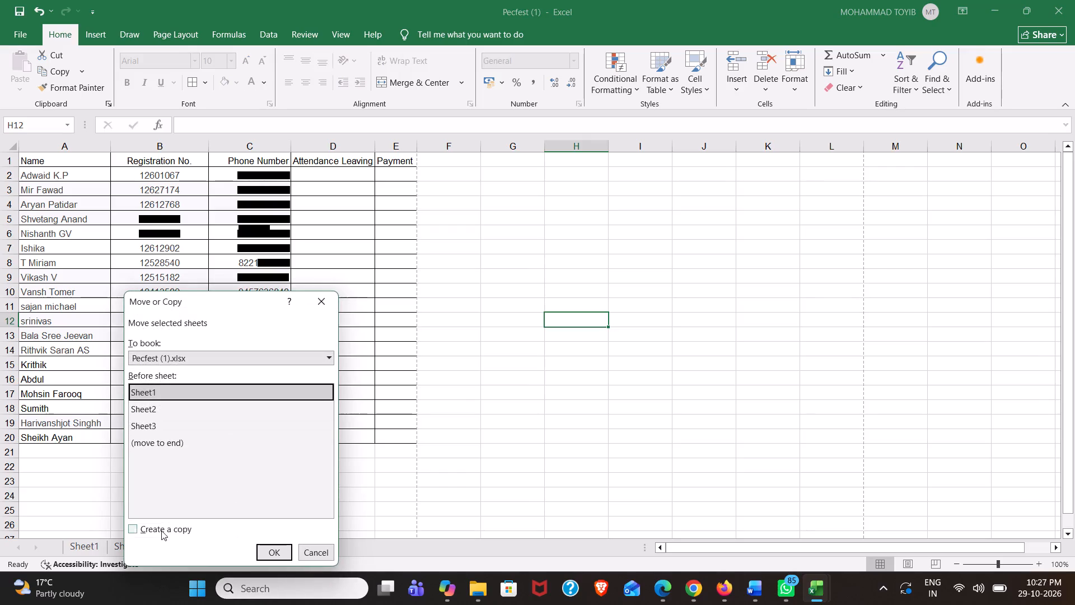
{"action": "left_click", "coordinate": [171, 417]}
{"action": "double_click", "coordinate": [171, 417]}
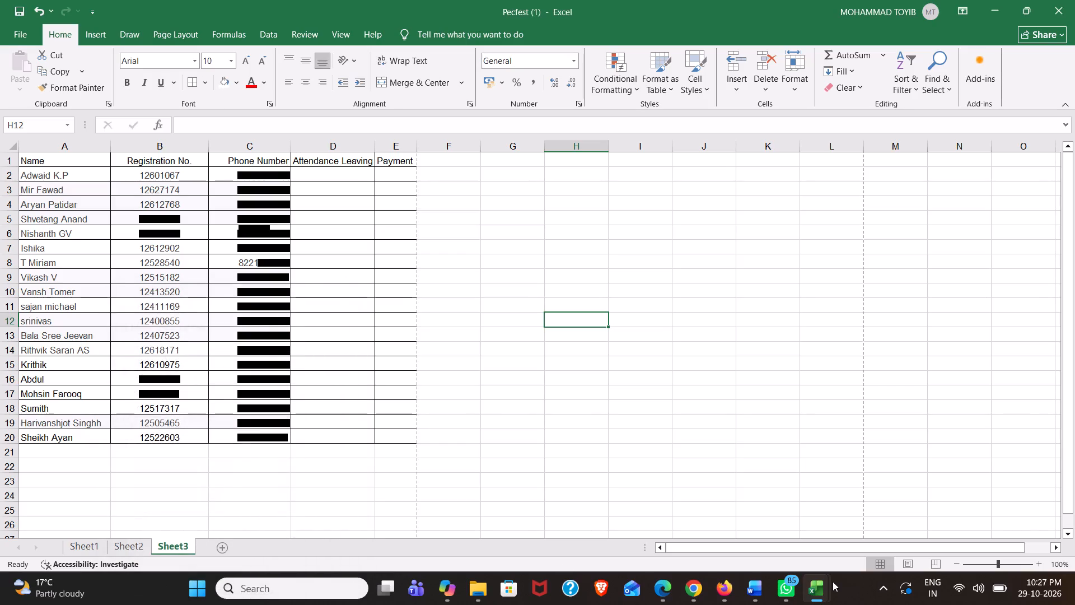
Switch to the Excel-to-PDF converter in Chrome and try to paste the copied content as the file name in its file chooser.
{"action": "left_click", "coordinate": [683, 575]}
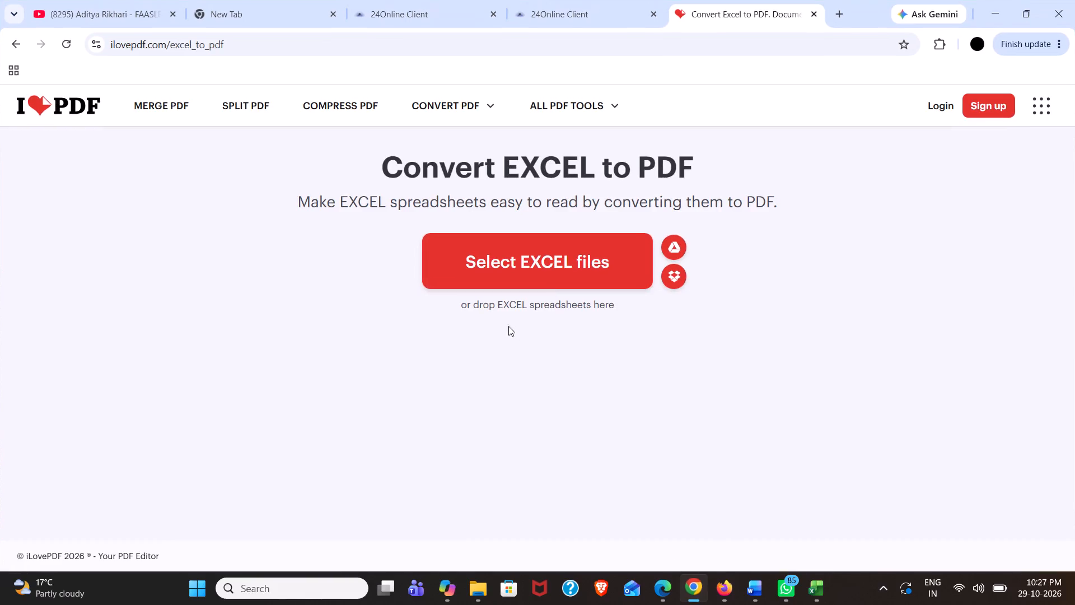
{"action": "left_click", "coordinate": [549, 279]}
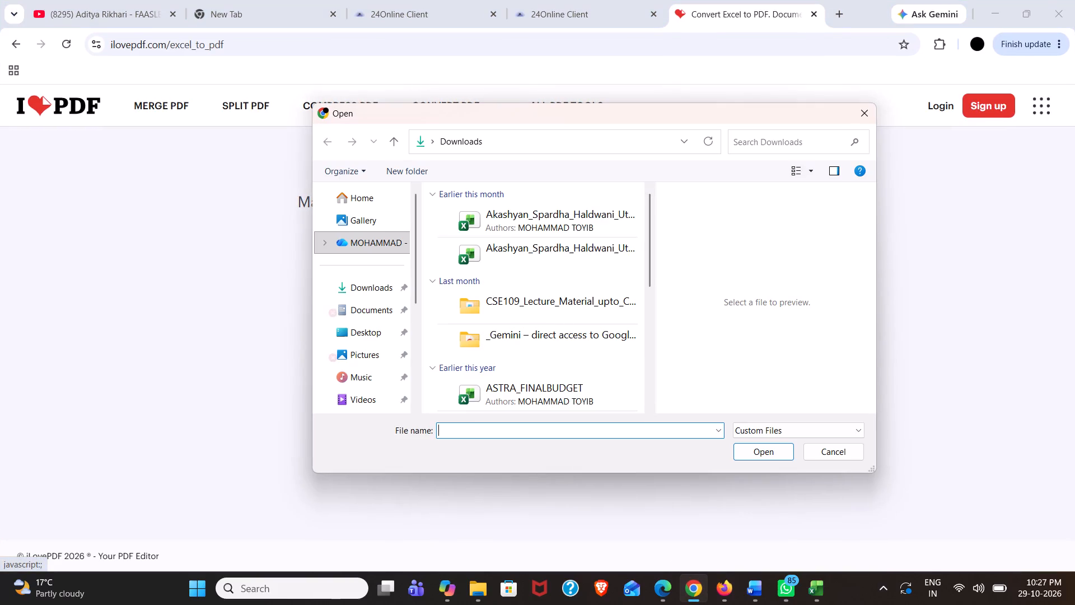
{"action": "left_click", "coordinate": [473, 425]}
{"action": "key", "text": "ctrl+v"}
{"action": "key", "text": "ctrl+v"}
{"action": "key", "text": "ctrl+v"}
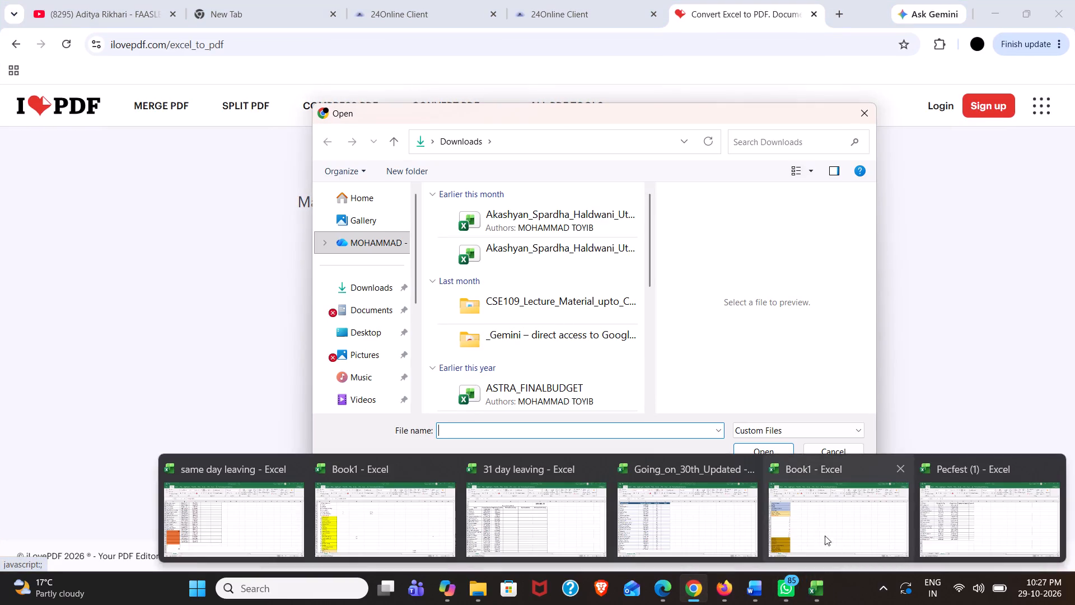
Switch back to the Pecfest (1) workbook in Excel and print Sheet3 on the EPSON L6160 Series three times, in portrait orientation.
{"action": "left_click", "coordinate": [998, 519]}
{"action": "left_click", "coordinate": [630, 384]}
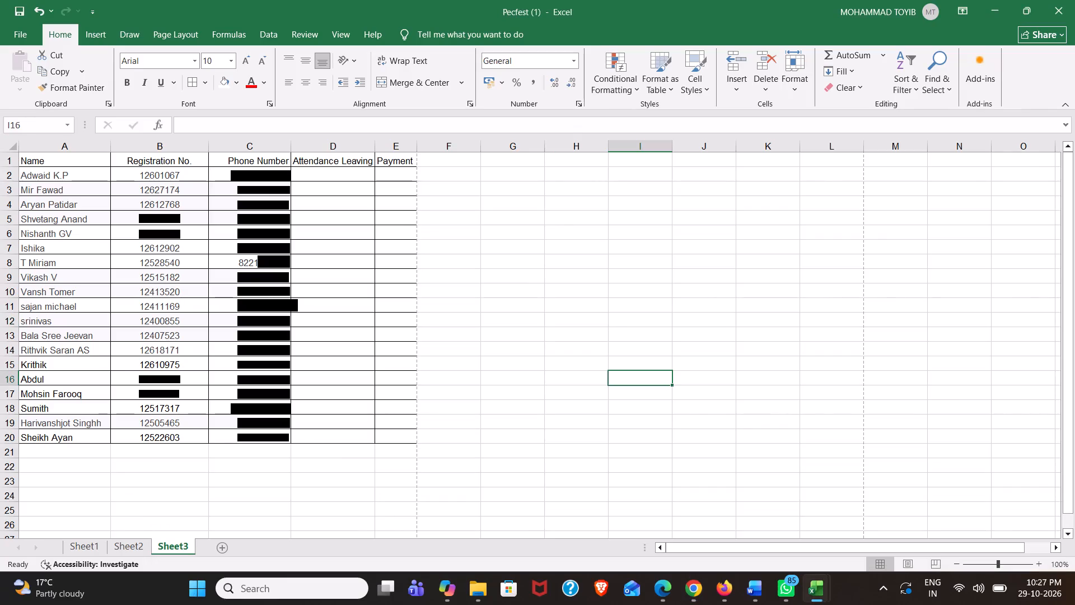
{"action": "key", "text": "ctrl+p"}
{"action": "key", "text": "Return"}
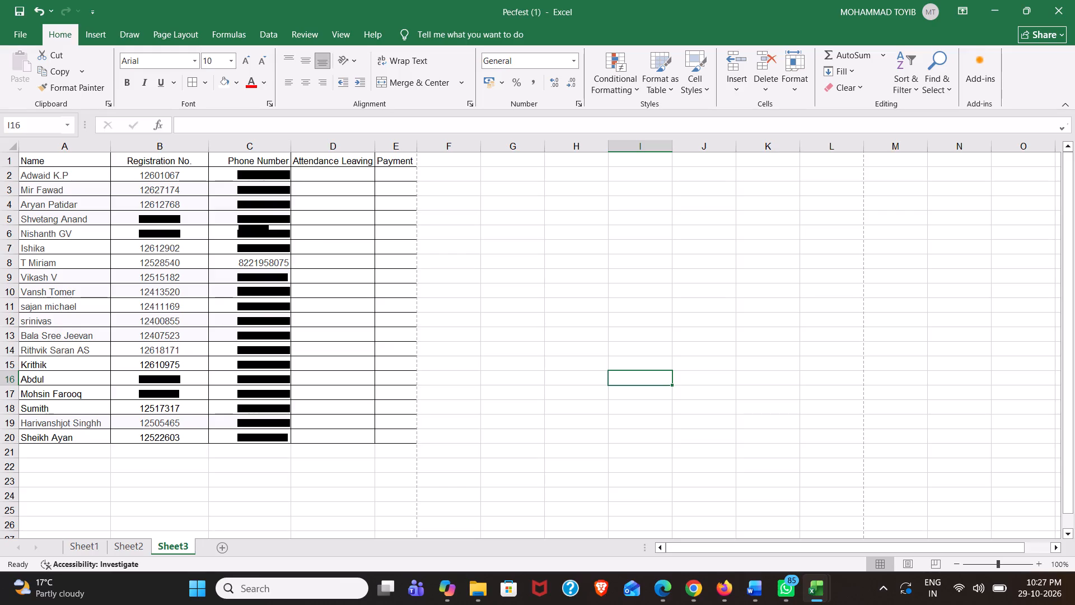
{"action": "key", "text": "ctrl+p"}
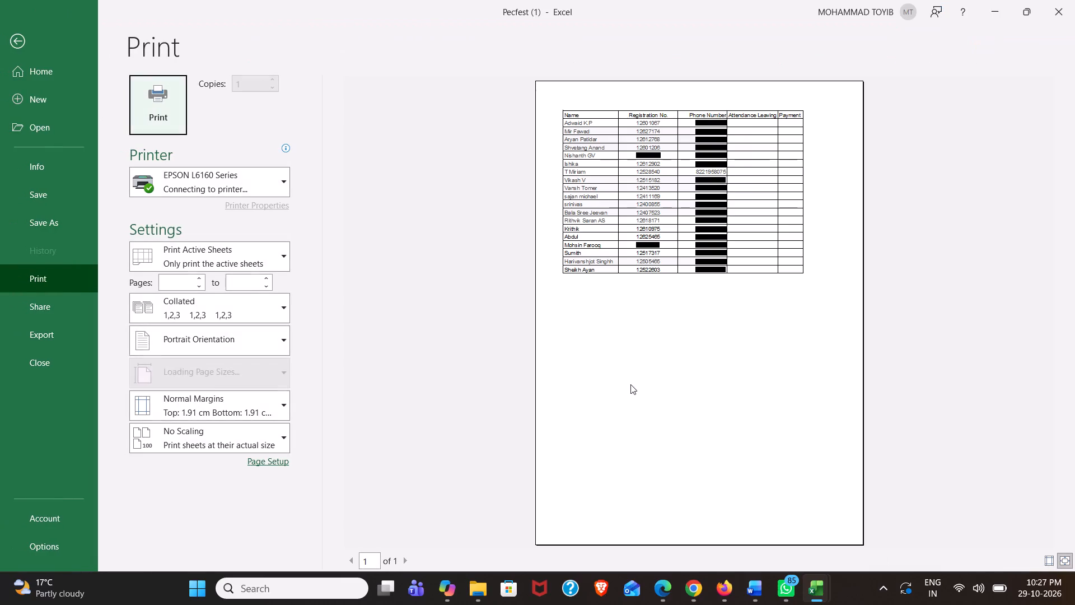
{"action": "key", "text": "Return"}
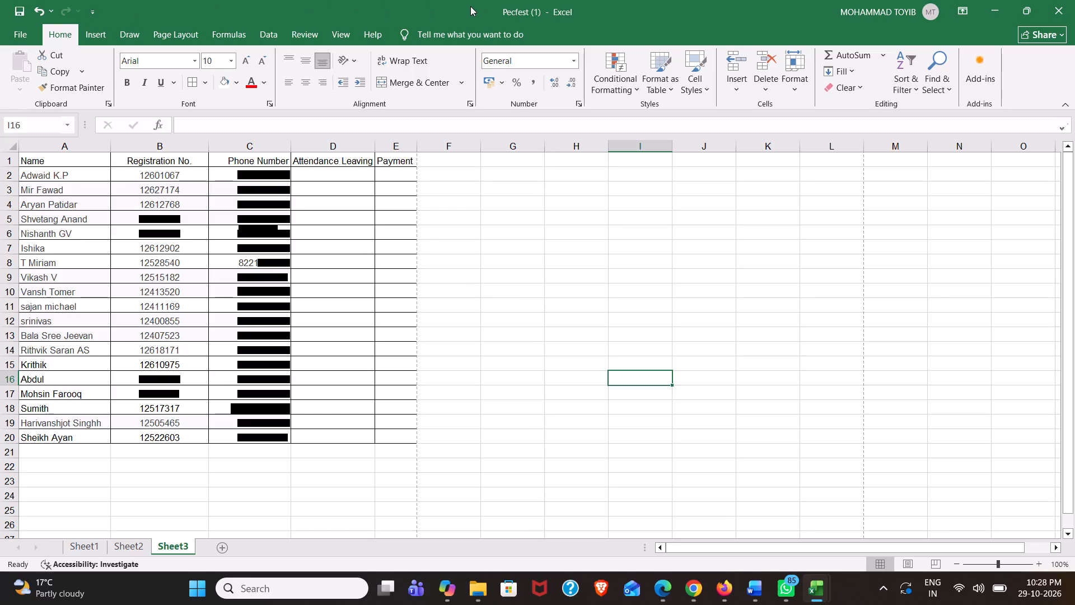
{"action": "key", "text": "ctrl+p"}
{"action": "key", "text": "Return"}
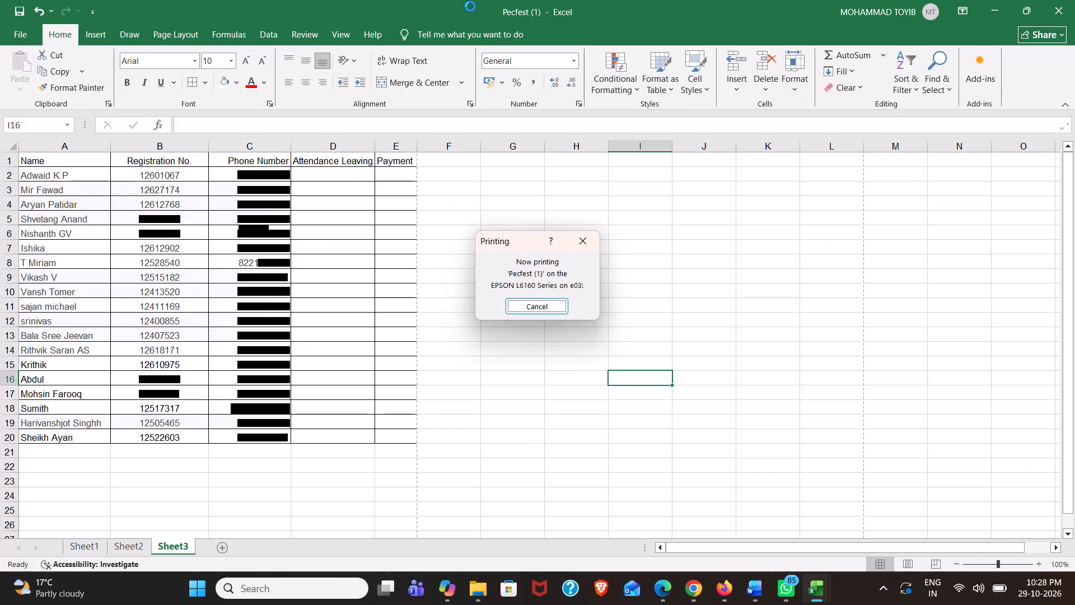
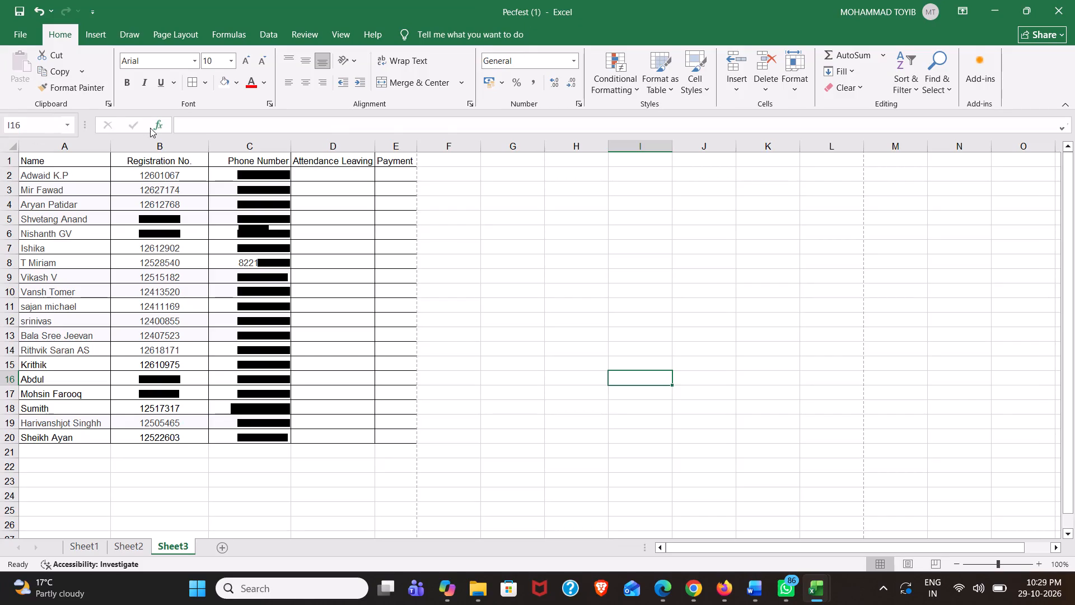
Print Sheet3 of the Pecfest (1) workbook with Microsoft Print to PDF, saving it as CREST 26 in the PECFEST26 folder.
{"action": "key", "text": "ctrl+p"}
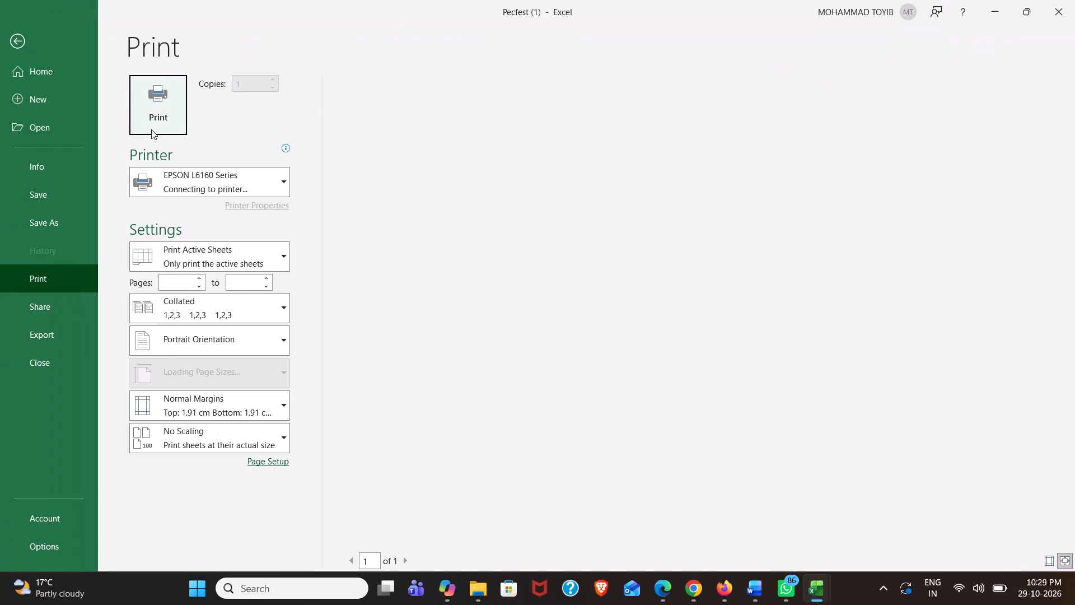
{"action": "left_click", "coordinate": [224, 183]}
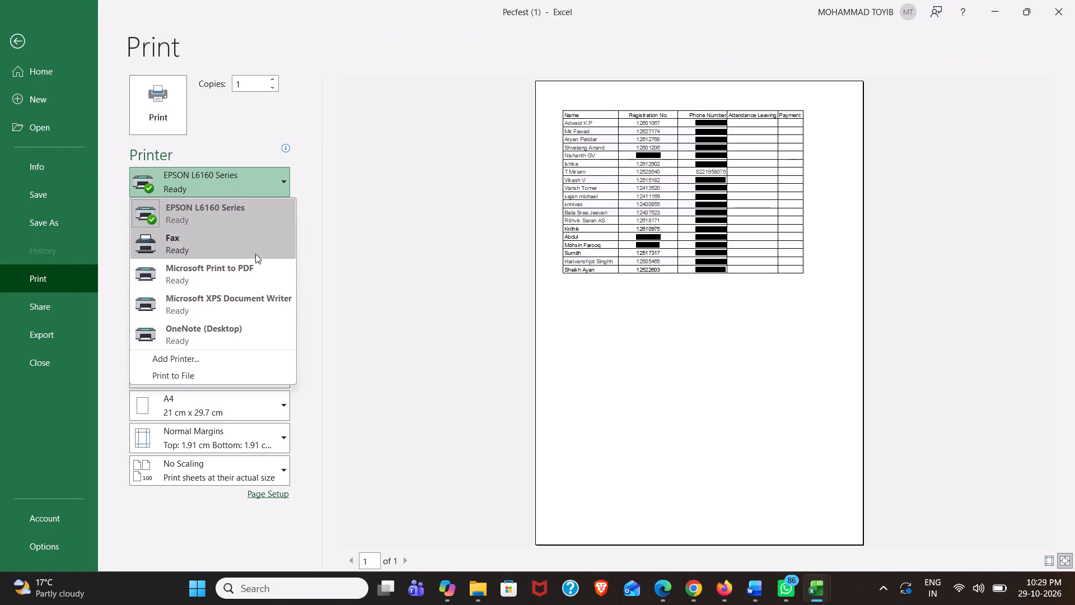
{"action": "left_click", "coordinate": [236, 278]}
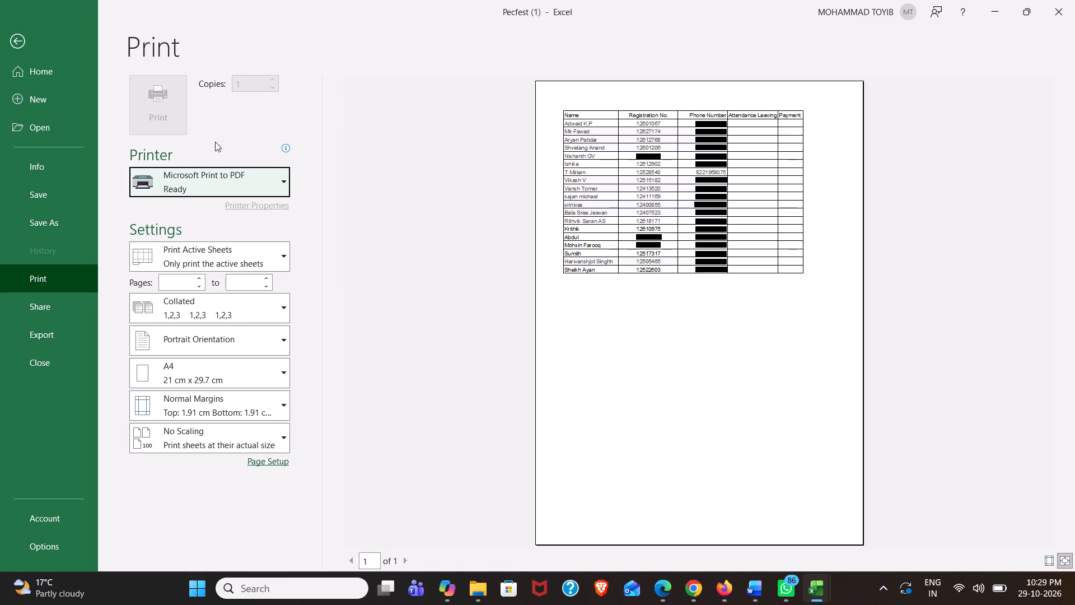
{"action": "left_click", "coordinate": [173, 113]}
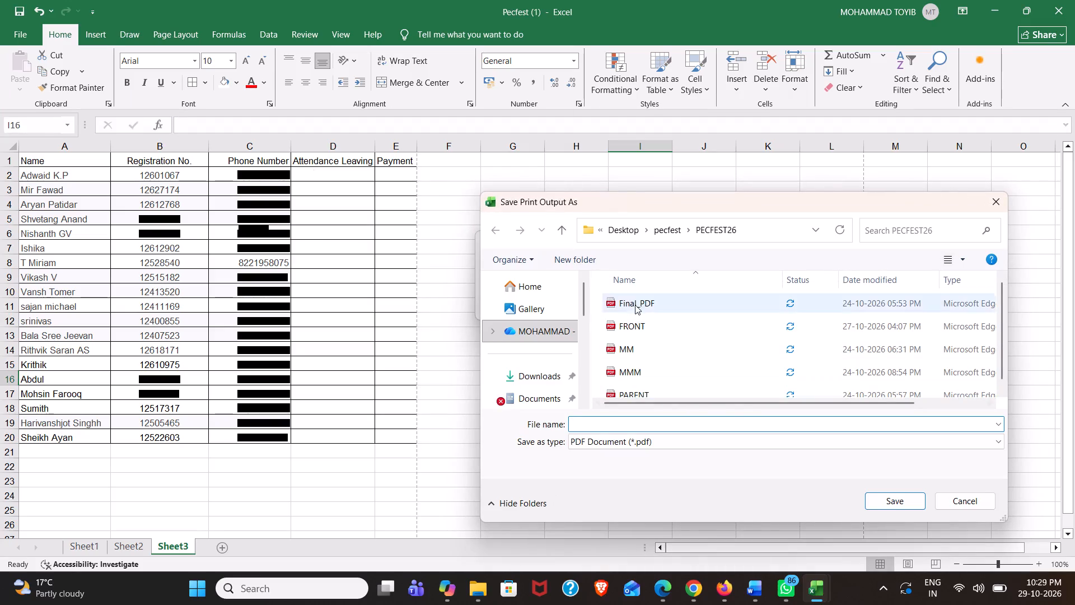
{"action": "scroll", "coordinate": [730, 334], "scroll_direction": "down", "scroll_amount": 7}
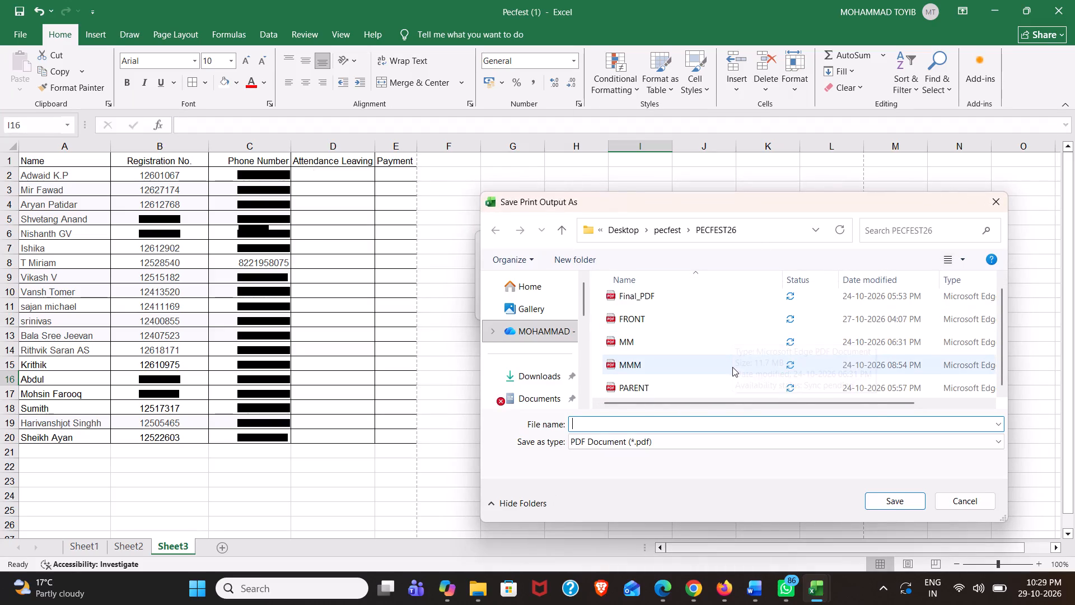
{"action": "type", "text": "CREST"}
{"action": "key", "text": "space"}
{"action": "type", "text": "26"}
{"action": "key", "text": "Return"}
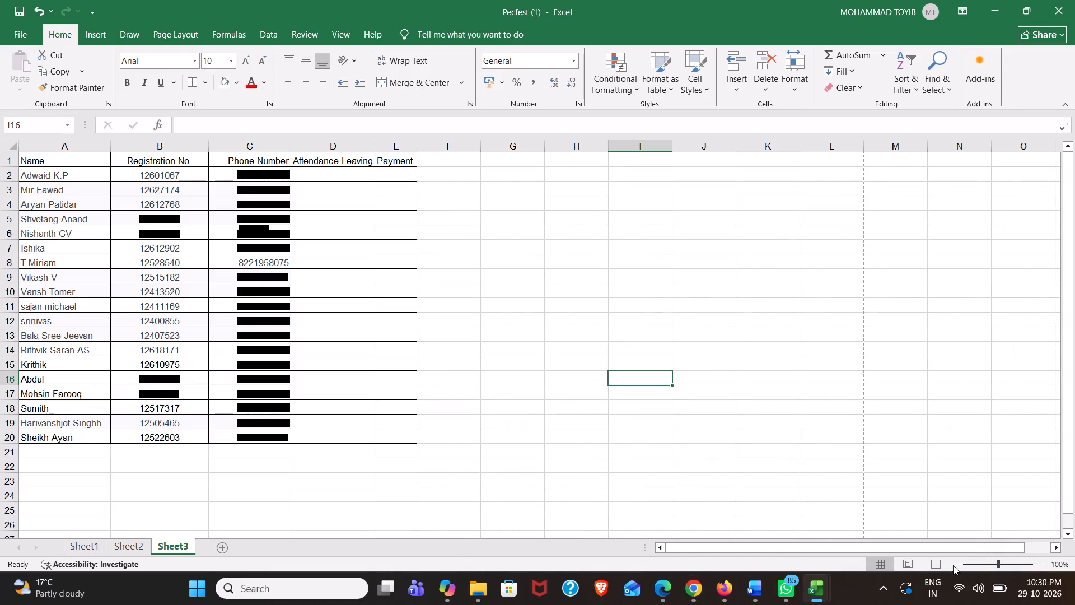
Open the CREST 26 PDF from the PECFEST26 folder inside the desktop's pecfest folder.
{"action": "left_click", "coordinate": [1074, 600]}
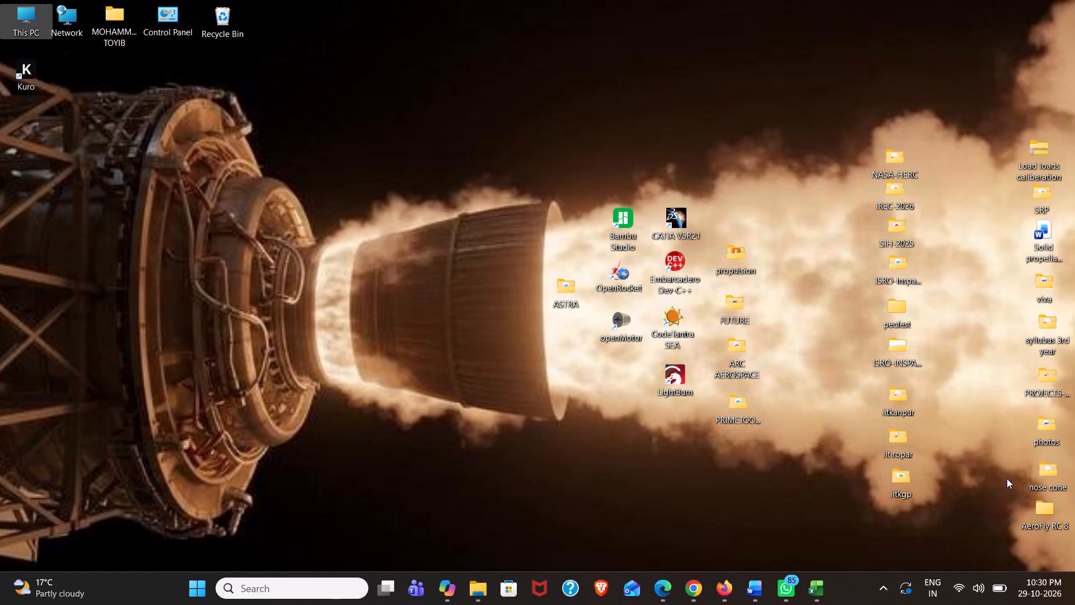
{"action": "double_click", "coordinate": [890, 314]}
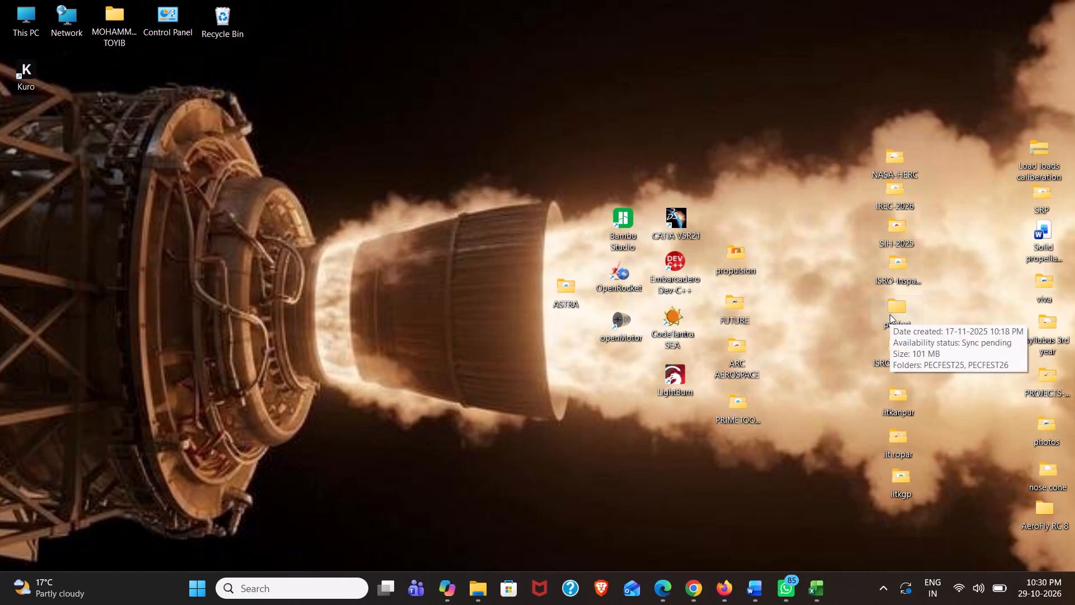
{"action": "double_click", "coordinate": [231, 157]}
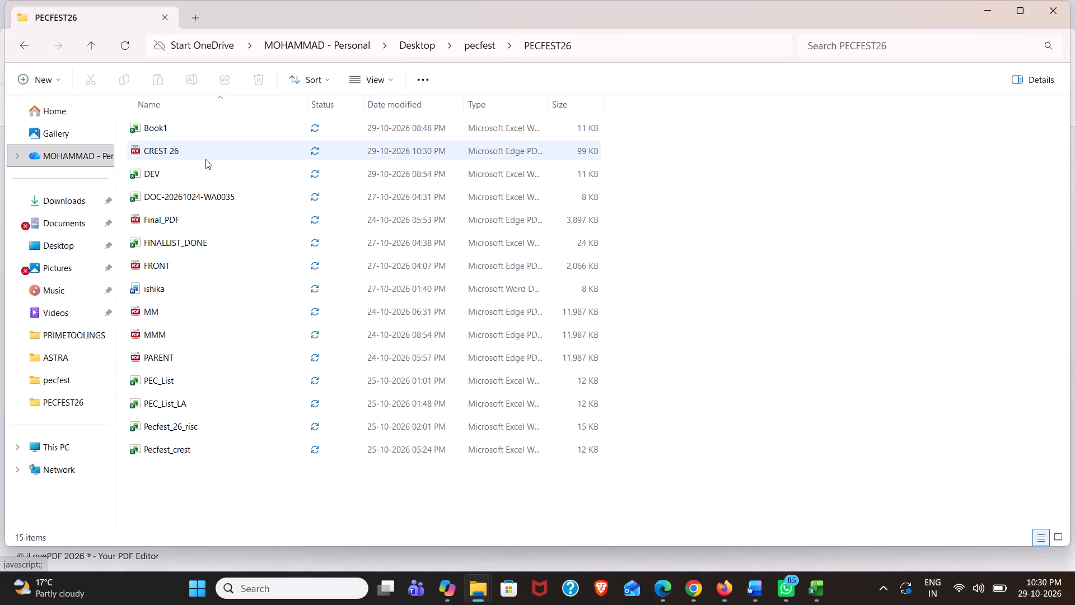
{"action": "left_click", "coordinate": [205, 159]}
{"action": "double_click", "coordinate": [205, 159]}
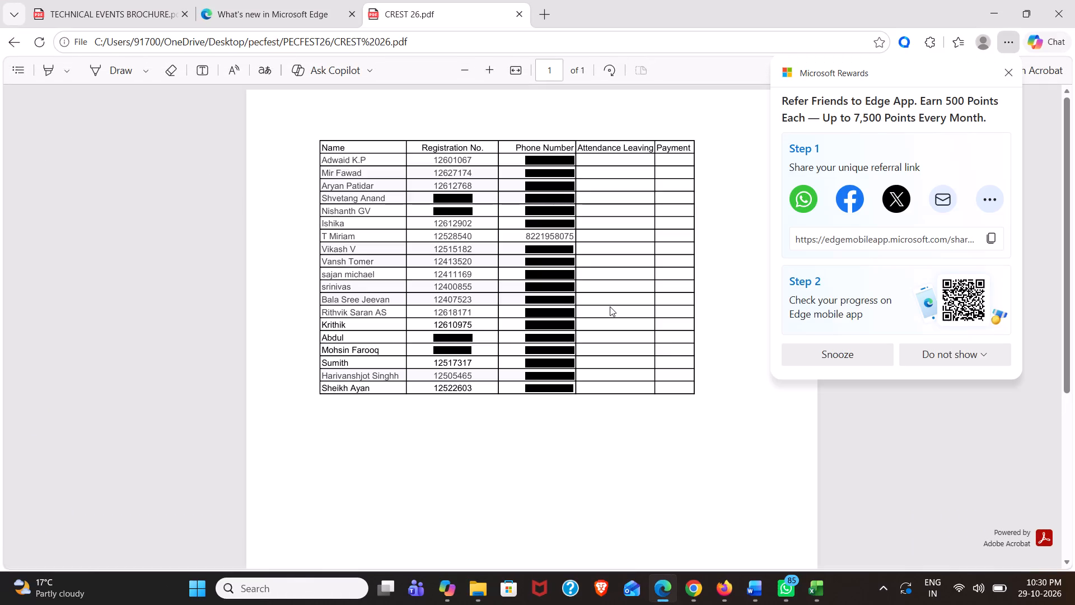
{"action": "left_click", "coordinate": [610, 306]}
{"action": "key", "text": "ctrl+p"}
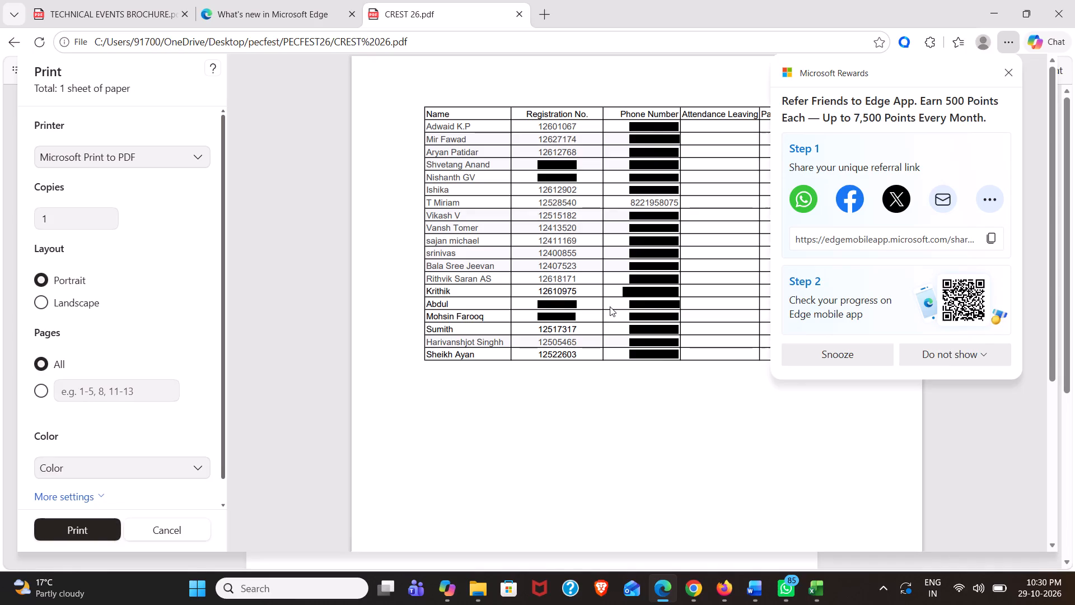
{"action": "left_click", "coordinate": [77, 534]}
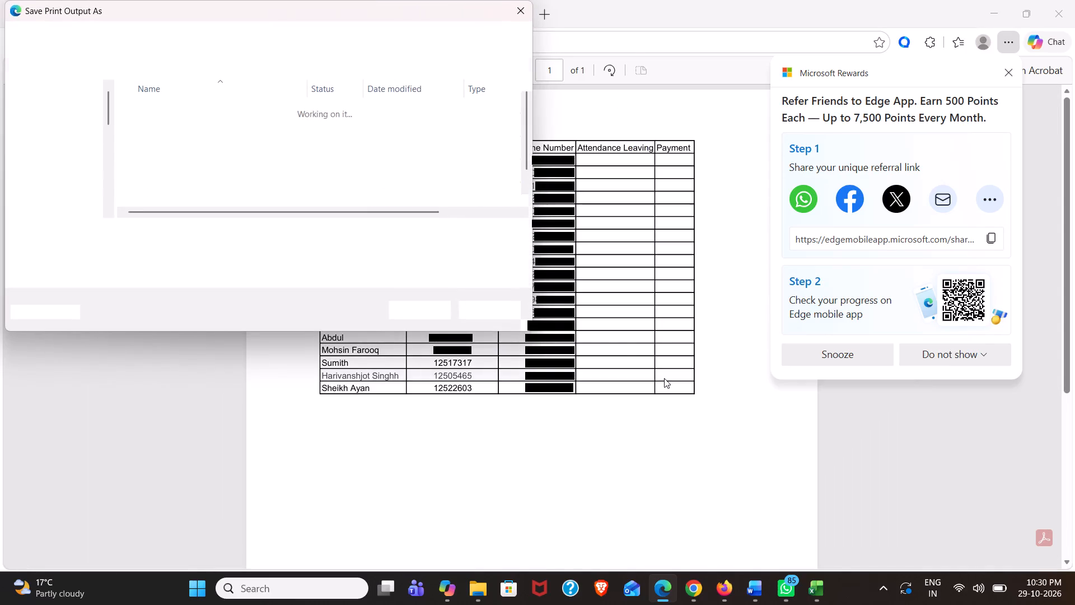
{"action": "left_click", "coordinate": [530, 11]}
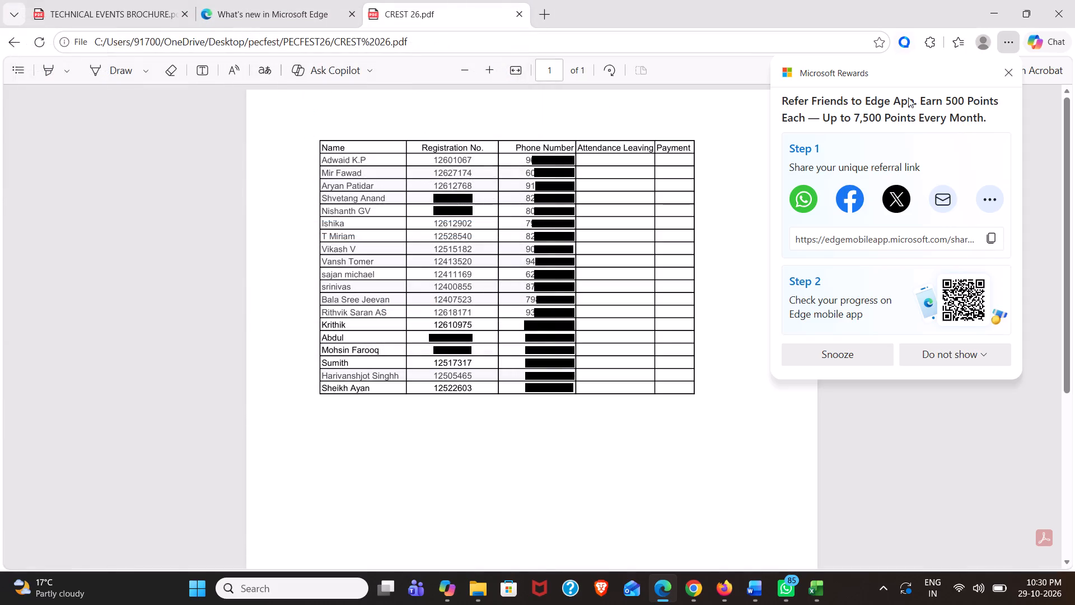
Dismiss the Microsoft Rewards pop-up and print one portrait colour copy of CREST 26.pdf on the EPSON L6160 Series.
{"action": "left_click", "coordinate": [998, 71]}
{"action": "left_click", "coordinate": [1003, 72]}
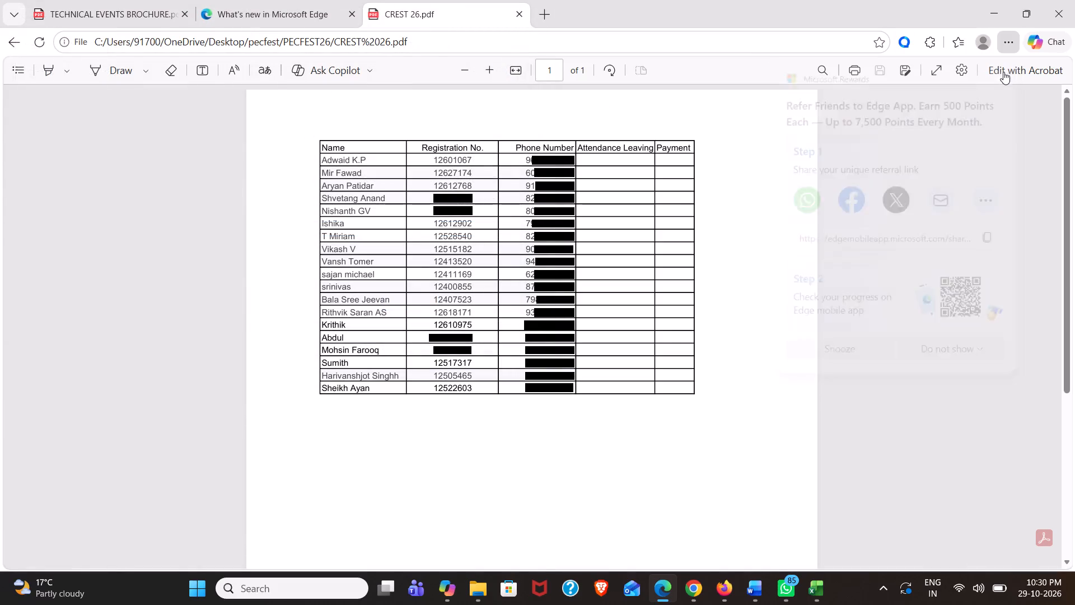
{"action": "left_click", "coordinate": [765, 165]}
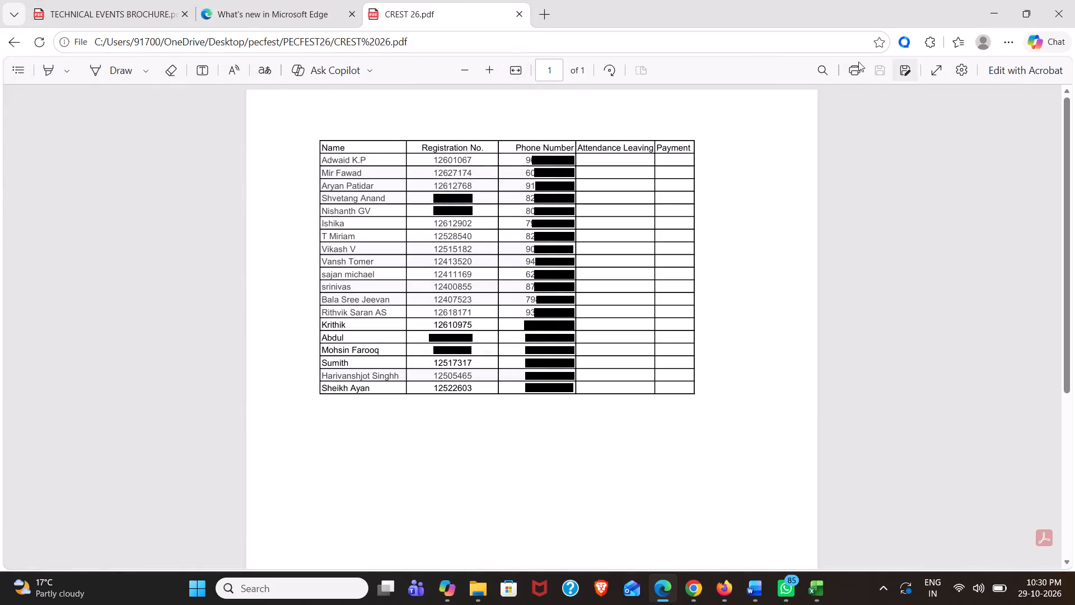
{"action": "left_click", "coordinate": [852, 62]}
{"action": "scroll", "coordinate": [158, 444], "scroll_direction": "down", "scroll_amount": 2}
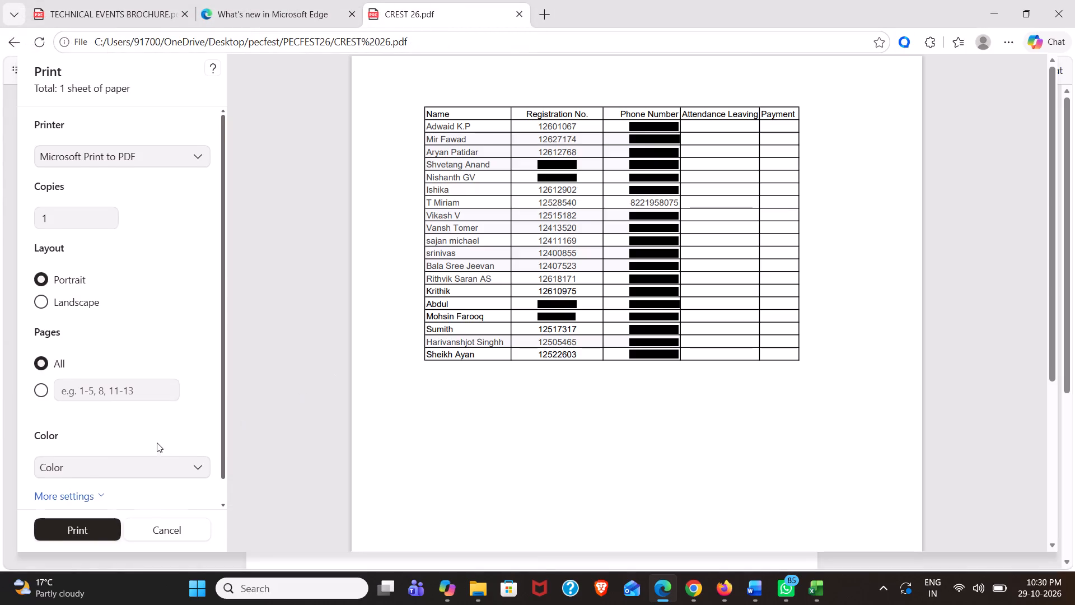
{"action": "scroll", "coordinate": [157, 443], "scroll_direction": "down", "scroll_amount": 3}
{"action": "left_click", "coordinate": [133, 125]}
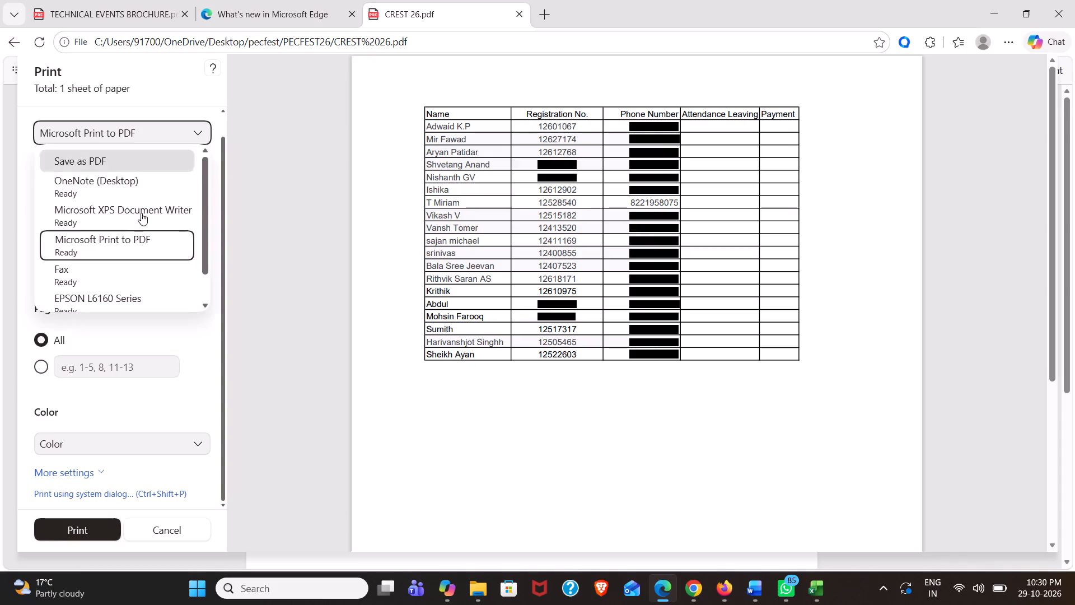
{"action": "scroll", "coordinate": [144, 231], "scroll_direction": "down", "scroll_amount": 2}
{"action": "left_click", "coordinate": [144, 276]}
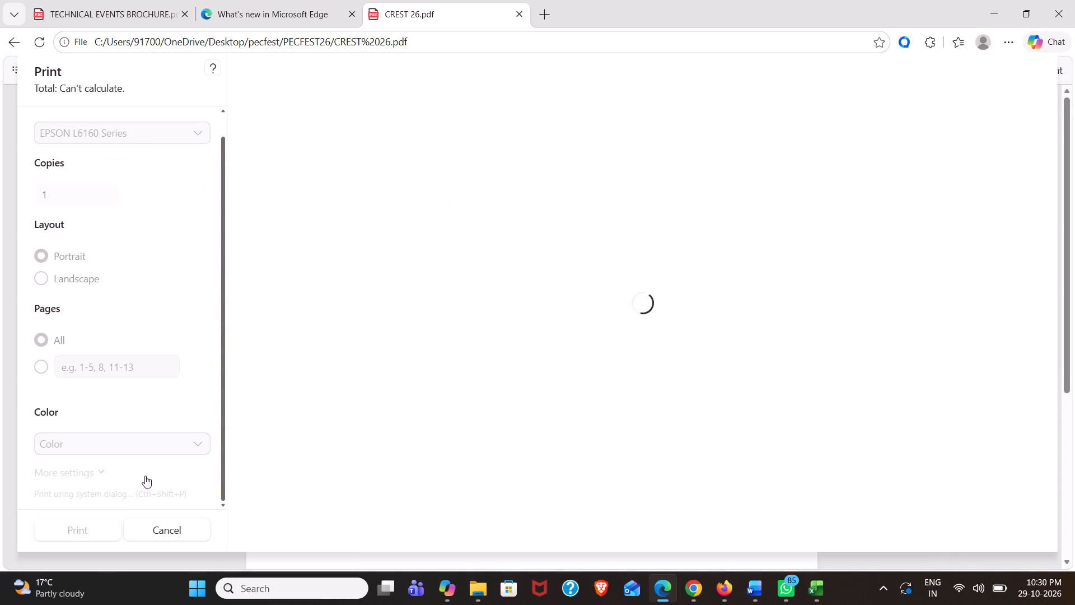
{"action": "left_click", "coordinate": [90, 528]}
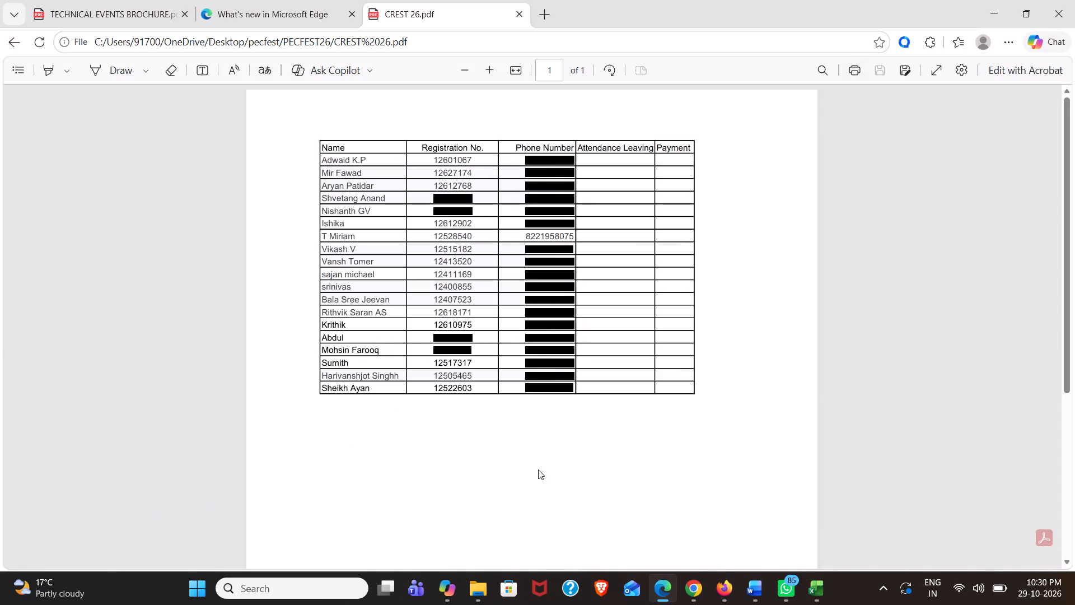
Switch to the 31 day leaving workbook in Excel.
{"action": "left_click", "coordinate": [819, 585]}
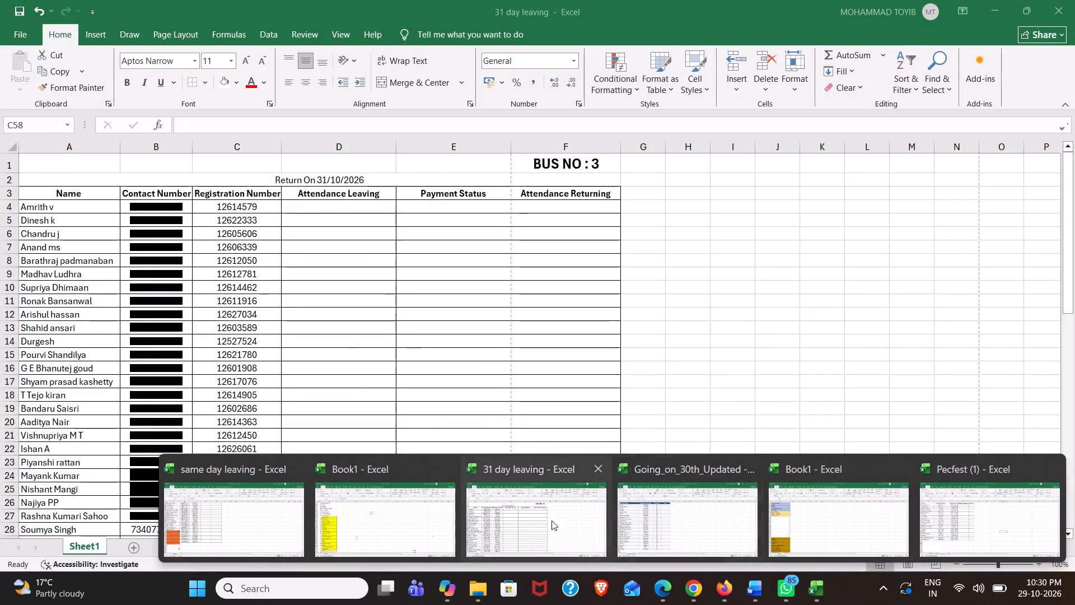
{"action": "left_click", "coordinate": [524, 514]}
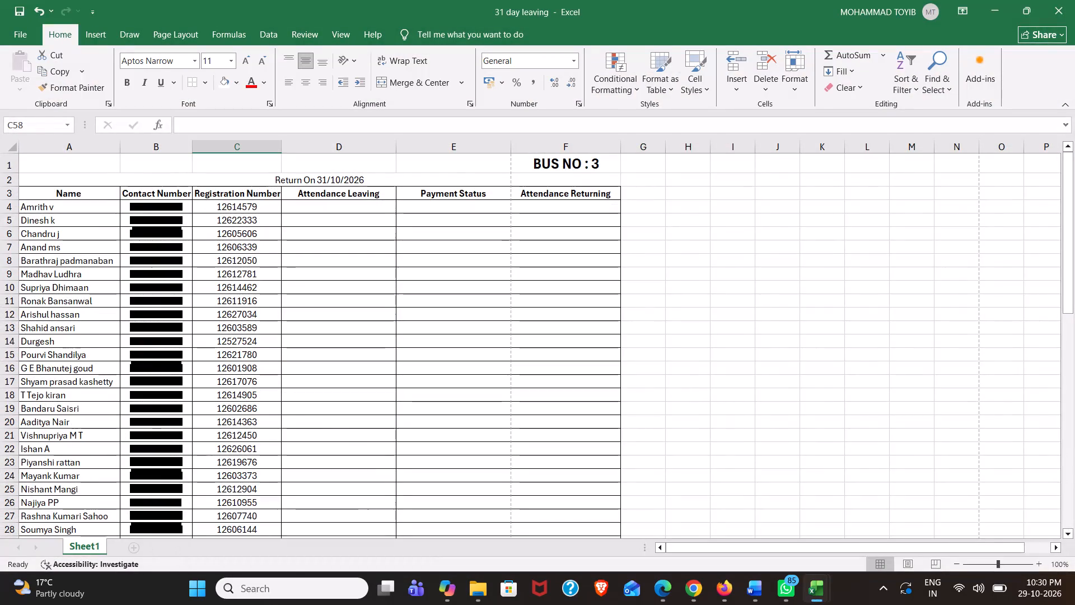
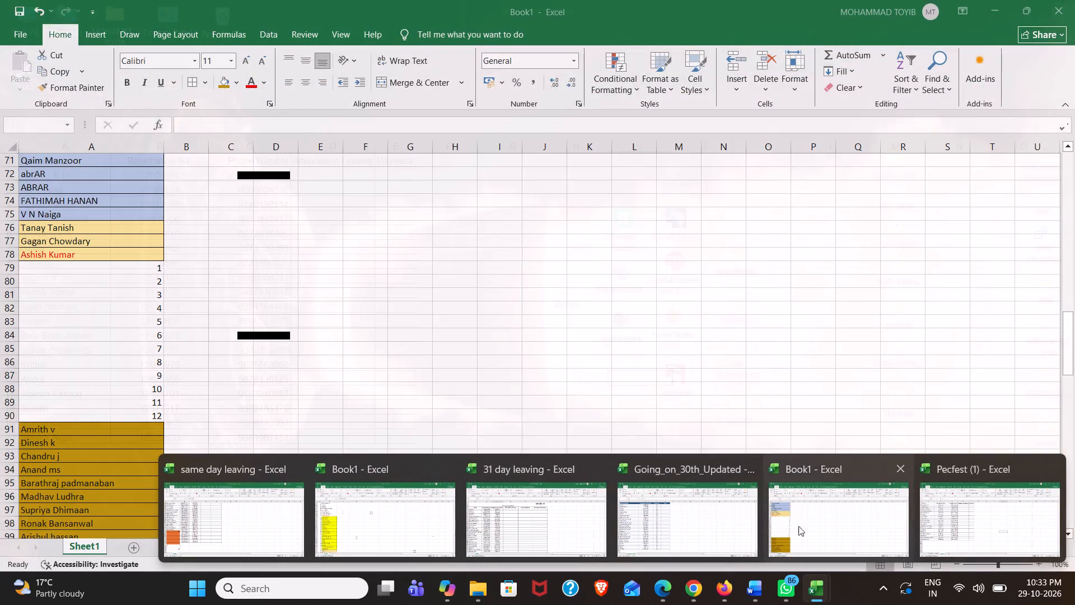
Switch to the Book1 workbook with the yellow-highlighted names, review its numbered participant list, and select cell C36.
{"action": "left_click", "coordinate": [411, 523]}
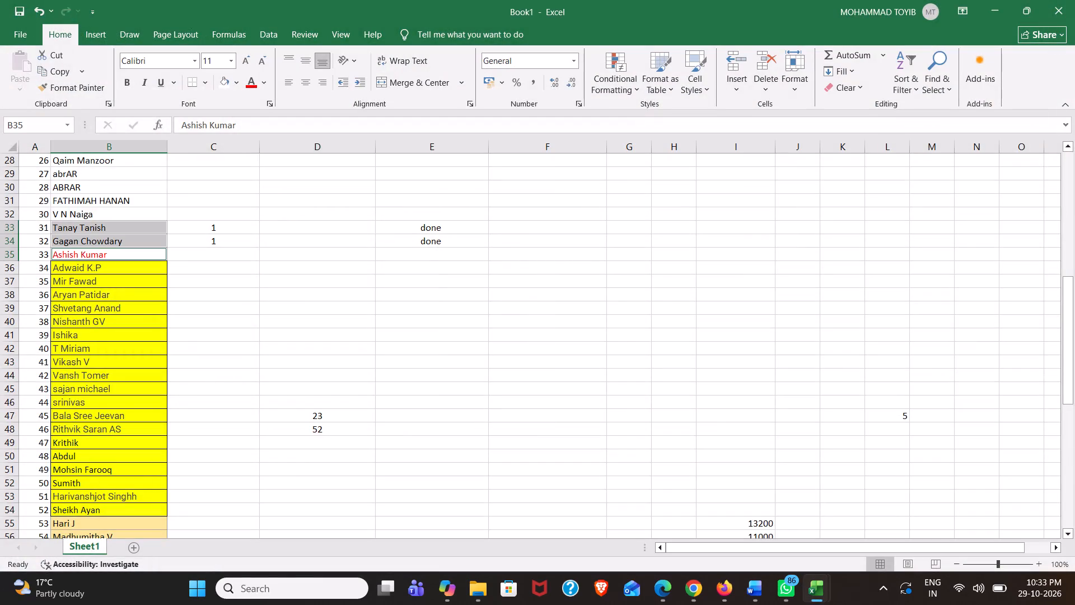
{"action": "scroll", "coordinate": [229, 361], "scroll_direction": "down", "scroll_amount": 6}
{"action": "scroll", "coordinate": [224, 368], "scroll_direction": "up", "scroll_amount": 3}
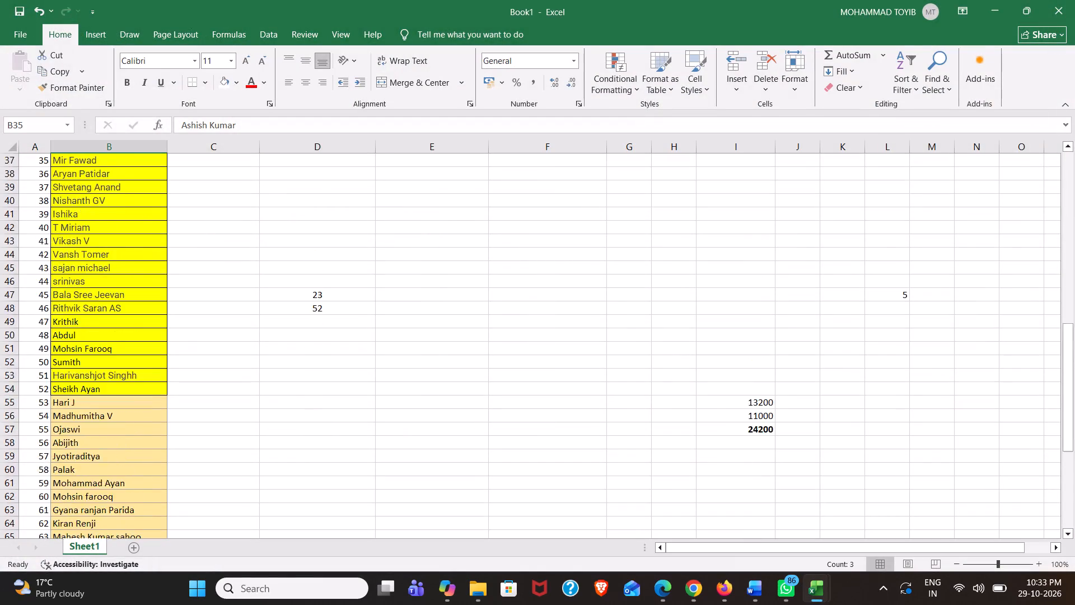
{"action": "scroll", "coordinate": [224, 368], "scroll_direction": "up", "scroll_amount": 5}
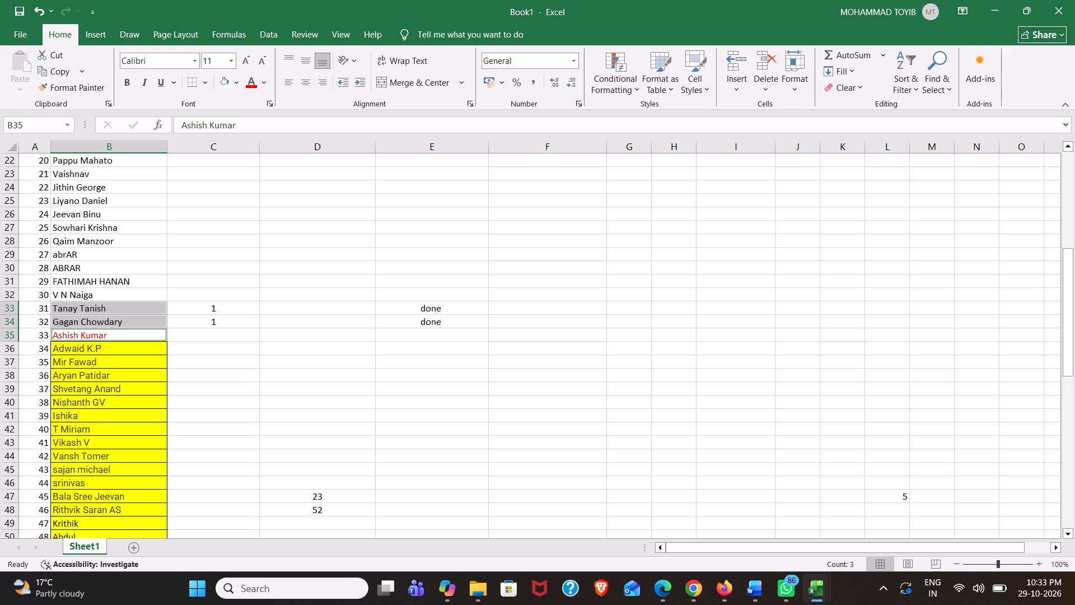
{"action": "left_click", "coordinate": [220, 344]}
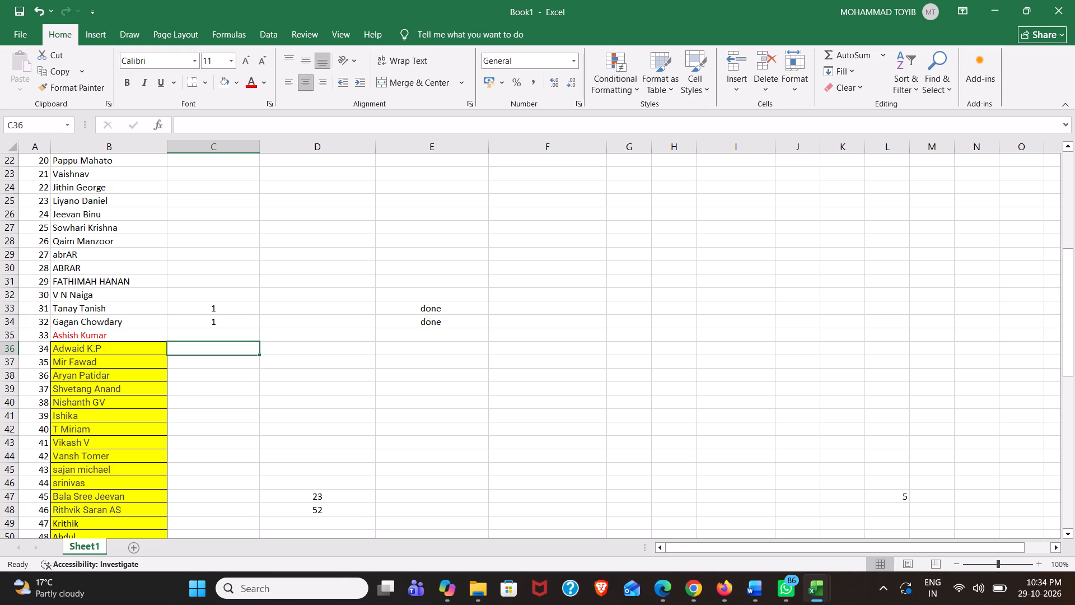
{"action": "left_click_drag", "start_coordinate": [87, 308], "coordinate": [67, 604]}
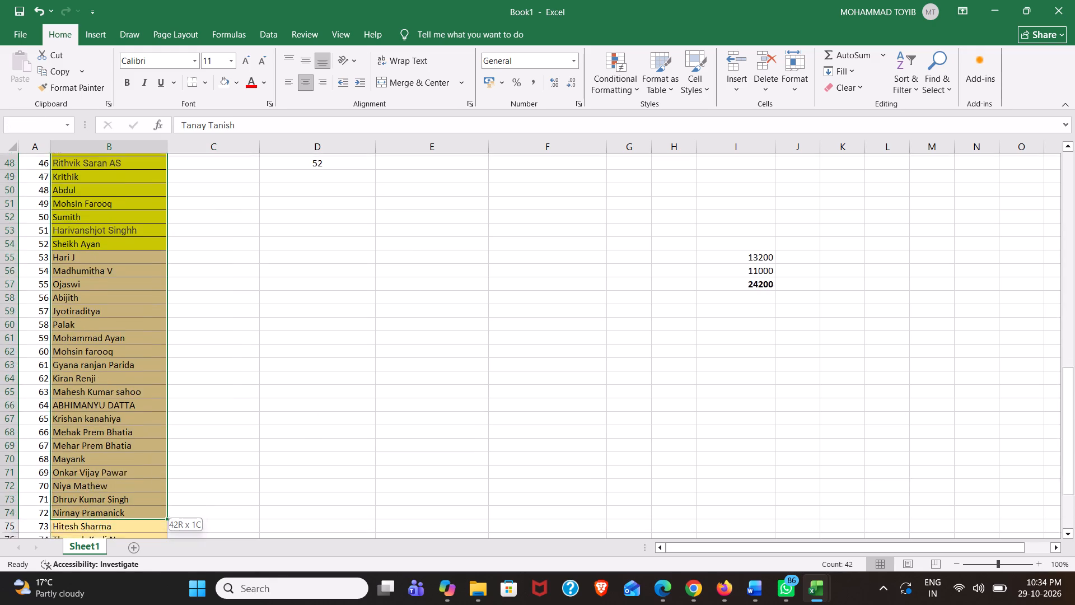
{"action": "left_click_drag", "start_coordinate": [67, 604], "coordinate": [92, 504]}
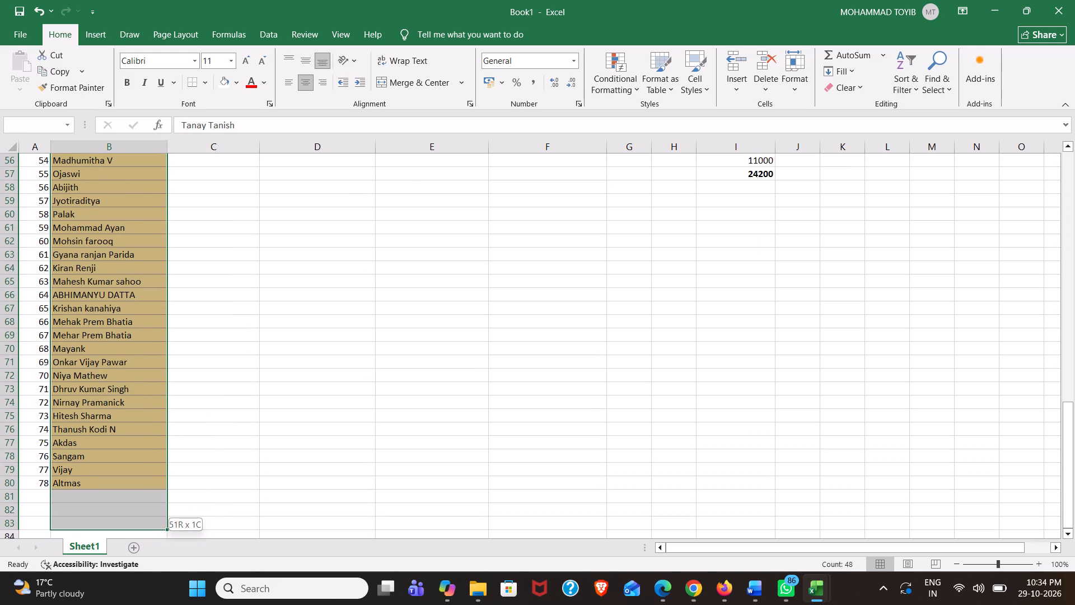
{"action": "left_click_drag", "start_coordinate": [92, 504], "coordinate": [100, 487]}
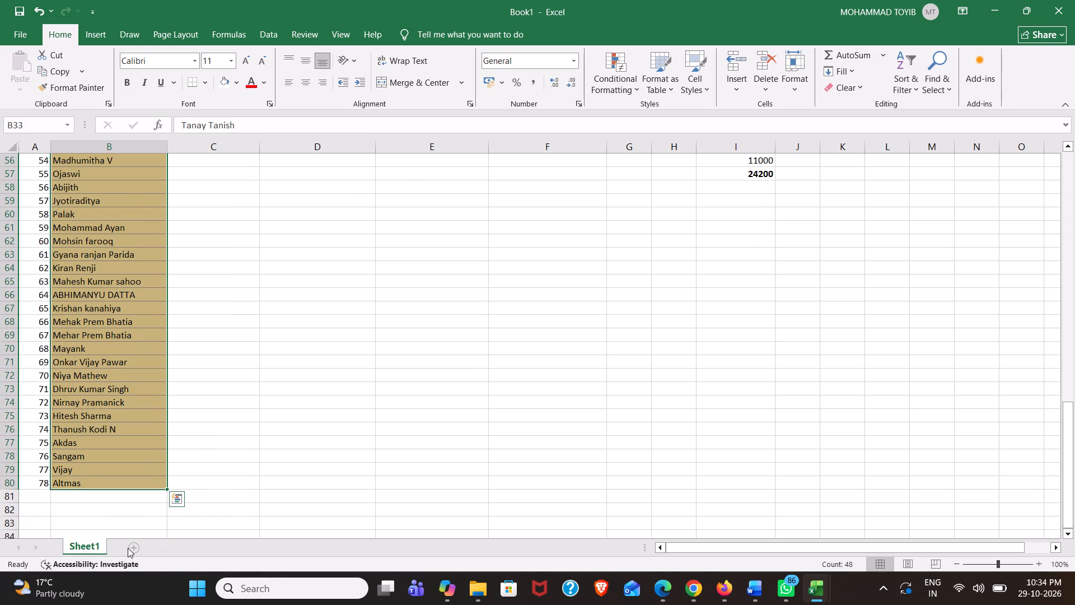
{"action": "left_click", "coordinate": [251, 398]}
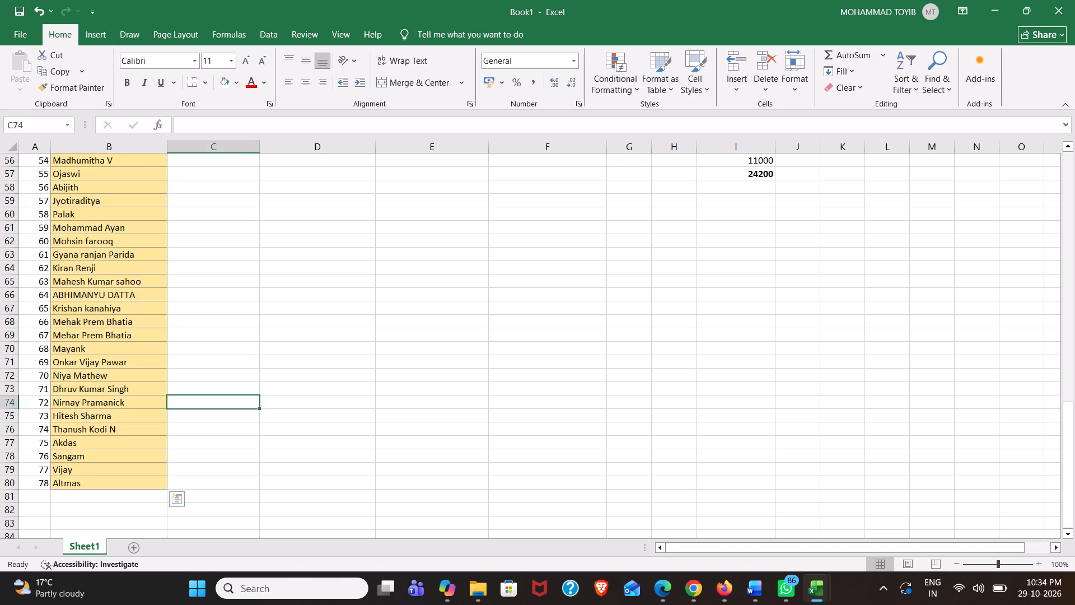
Copy the NAME header and the first 30 names from Sheet1 into column A of a new sheet, widening the column to fit.
{"action": "scroll", "coordinate": [235, 398], "scroll_direction": "up", "scroll_amount": 5}
{"action": "scroll", "coordinate": [209, 412], "scroll_direction": "down", "scroll_amount": 9}
{"action": "scroll", "coordinate": [200, 418], "scroll_direction": "up", "scroll_amount": 5}
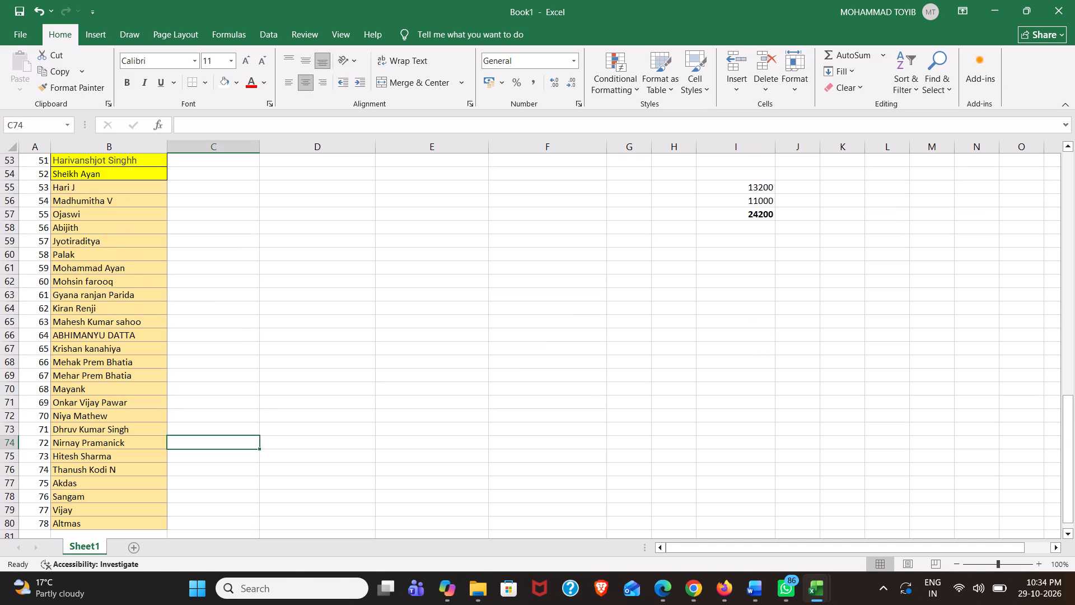
{"action": "scroll", "coordinate": [135, 504], "scroll_direction": "up", "scroll_amount": 7}
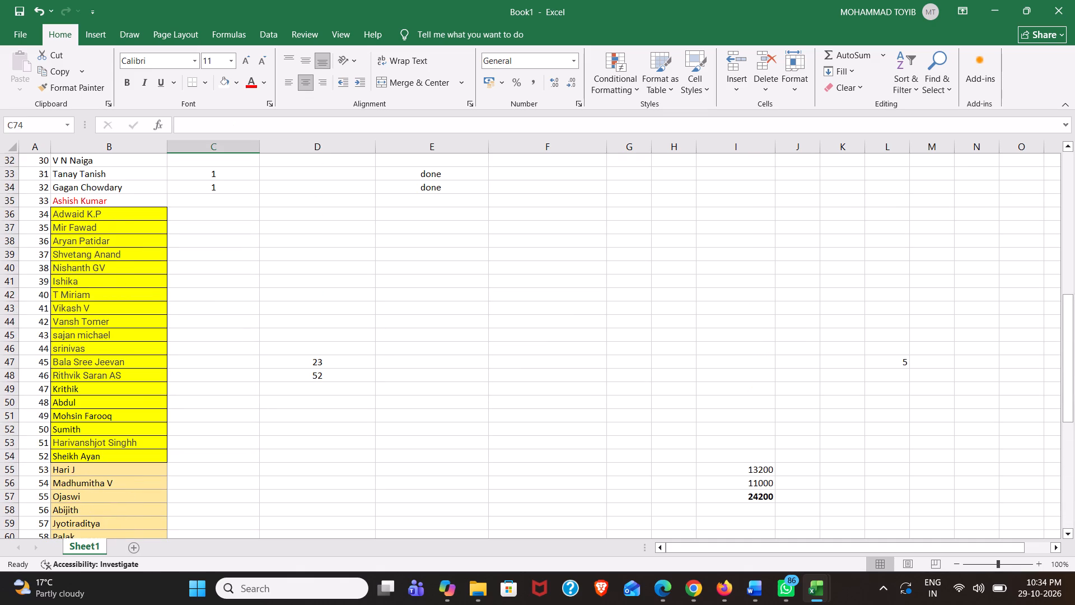
{"action": "scroll", "coordinate": [88, 296], "scroll_direction": "up", "scroll_amount": 3}
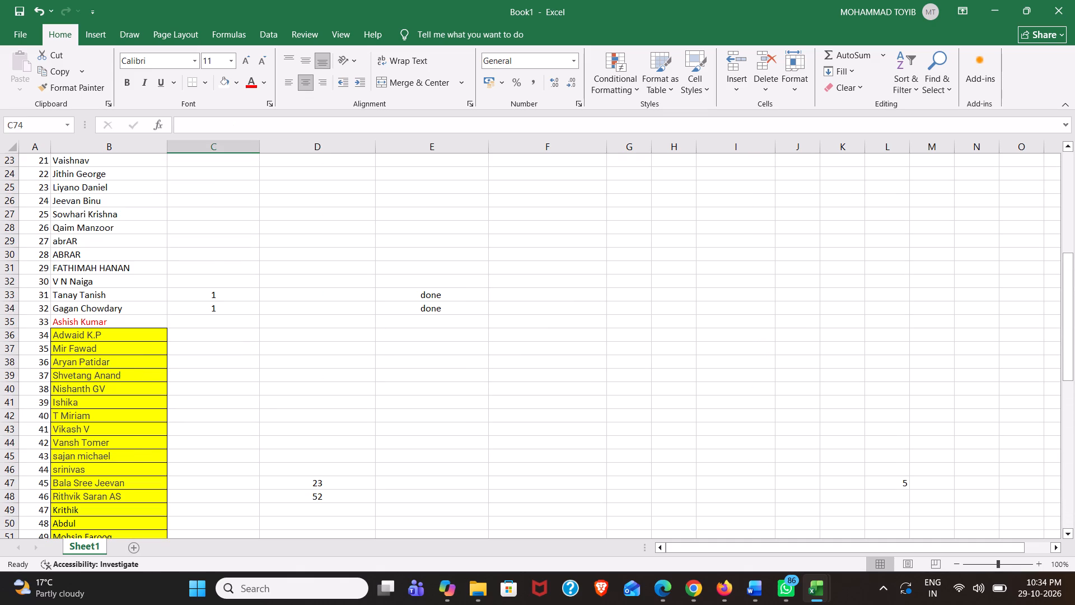
{"action": "left_click_drag", "start_coordinate": [98, 281], "coordinate": [72, 15]}
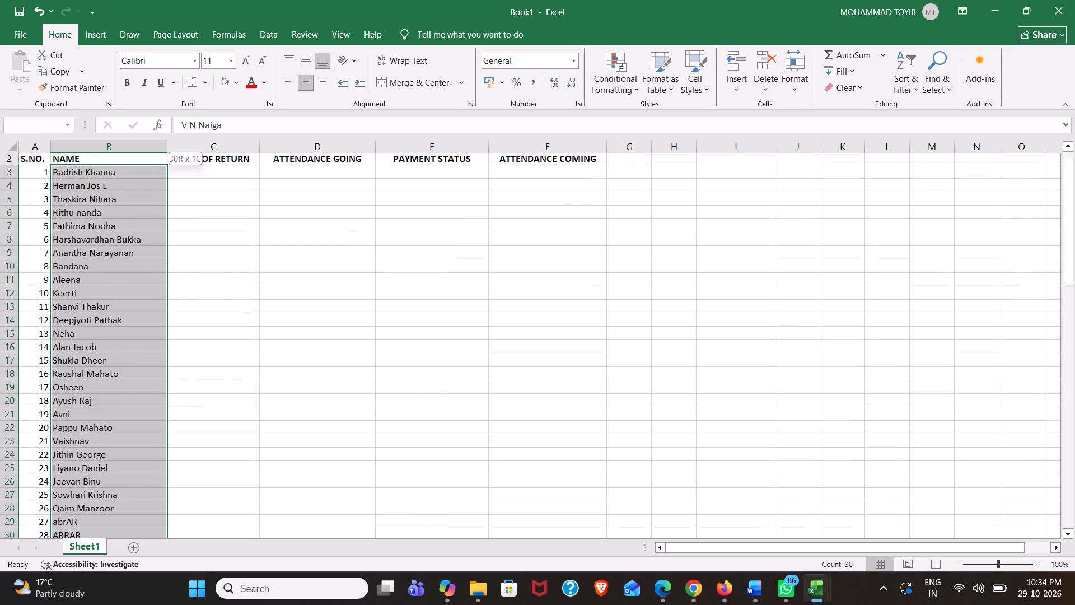
{"action": "left_click_drag", "start_coordinate": [72, 15], "coordinate": [80, 180]}
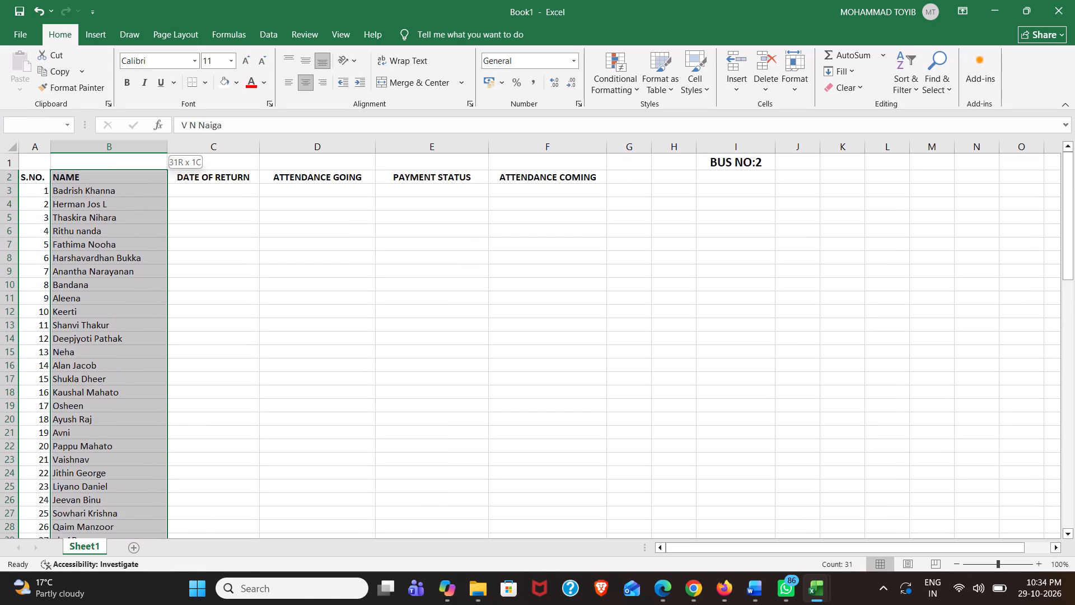
{"action": "left_click_drag", "start_coordinate": [80, 180], "coordinate": [80, 179]}
{"action": "key", "text": "ctrl+c"}
{"action": "left_click", "coordinate": [132, 542]}
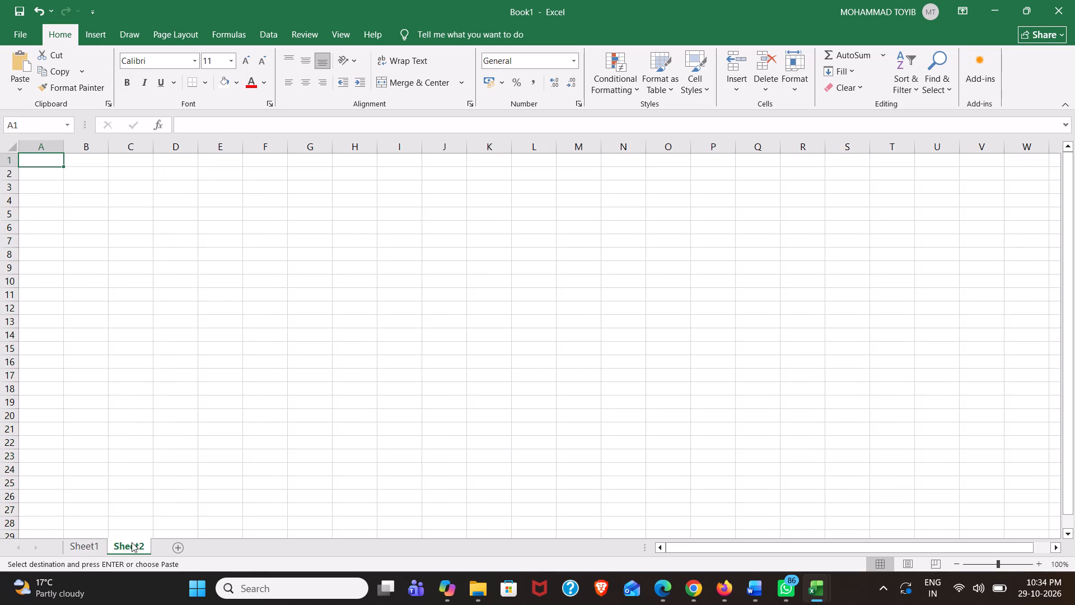
{"action": "left_click", "coordinate": [52, 159]}
{"action": "key", "text": "ctrl+v"}
{"action": "left_click_drag", "start_coordinate": [63, 152], "coordinate": [116, 169]}
Add the headers Attendance in B1 and Payment in C1 and widen both columns to fit.
{"action": "left_click", "coordinate": [151, 161]}
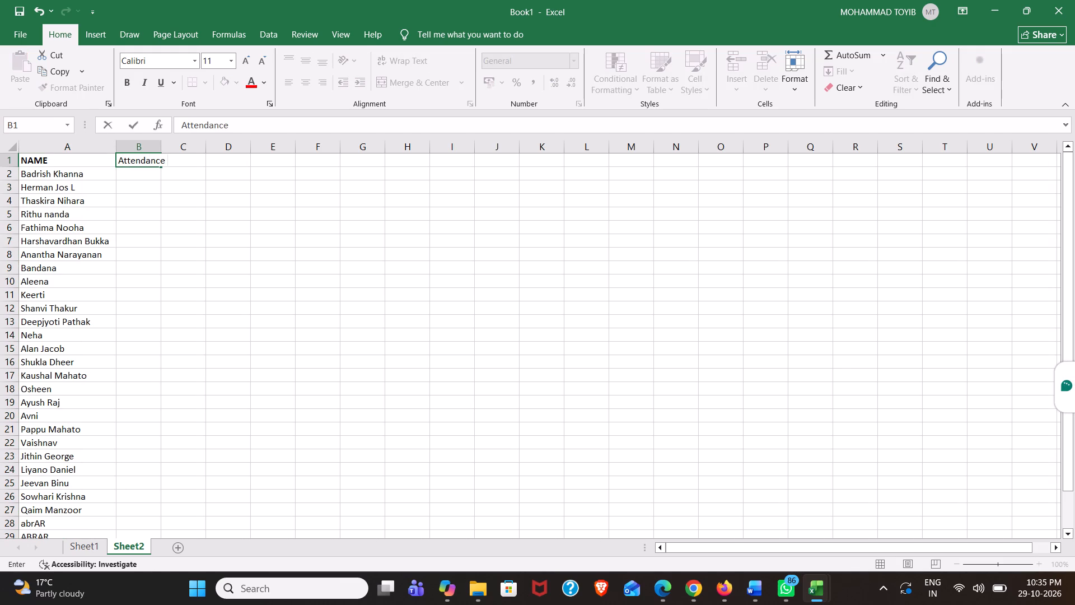
{"action": "left_click", "coordinate": [188, 159]}
{"action": "left_click", "coordinate": [208, 162]}
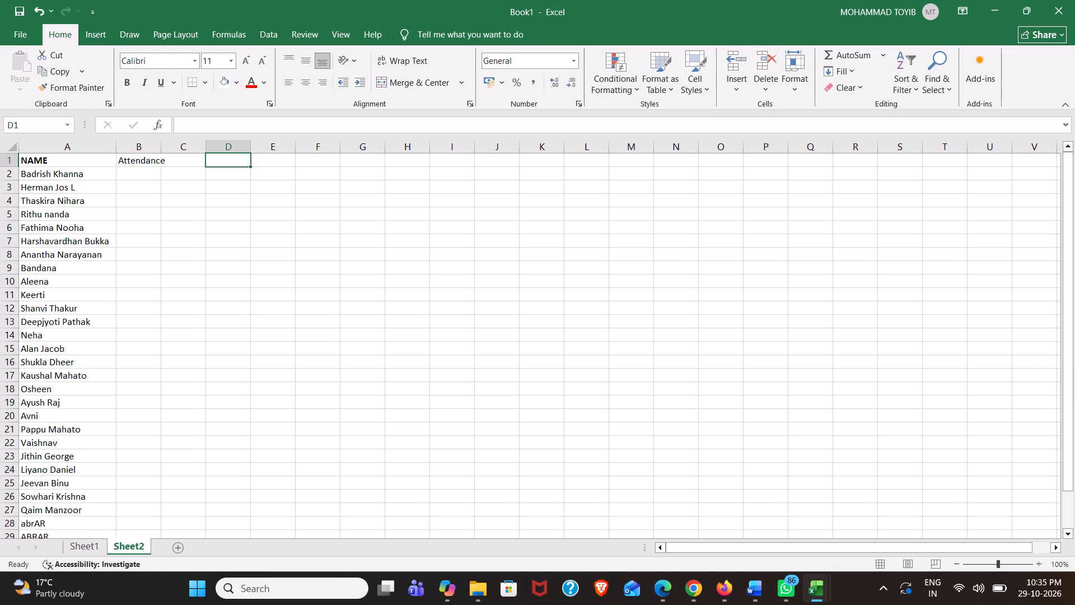
{"action": "left_click", "coordinate": [202, 162]}
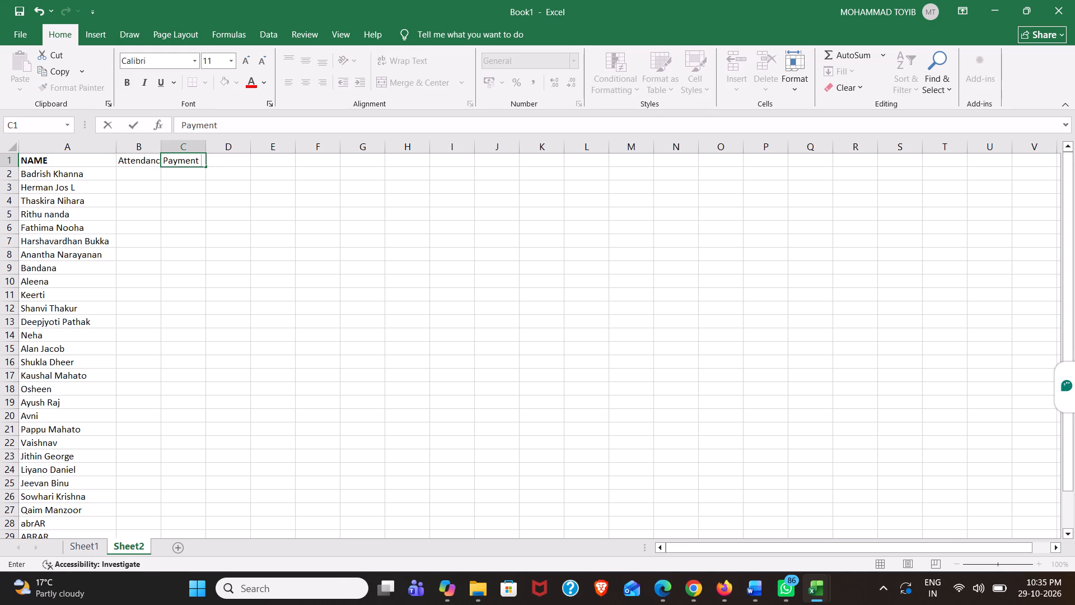
{"action": "left_click", "coordinate": [175, 203]}
{"action": "left_click_drag", "start_coordinate": [157, 147], "coordinate": [162, 146]}
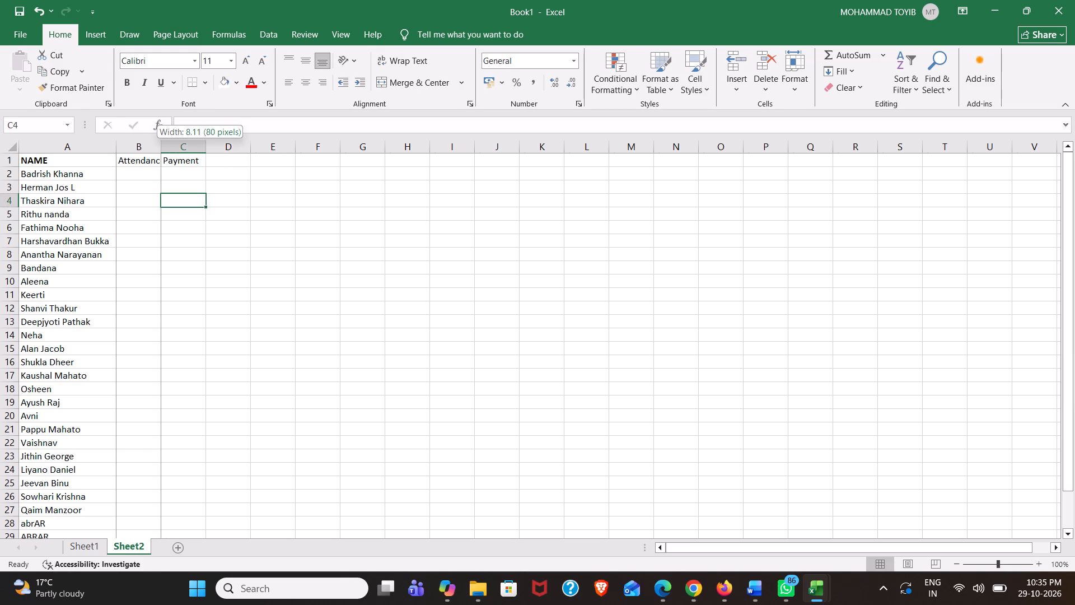
{"action": "left_click_drag", "start_coordinate": [162, 146], "coordinate": [174, 150]}
{"action": "left_click_drag", "start_coordinate": [223, 145], "coordinate": [230, 147]}
Apply All Borders to the name, Attendance and Payment table, range A1:C31.
{"action": "scroll", "coordinate": [258, 236], "scroll_direction": "down", "scroll_amount": 2}
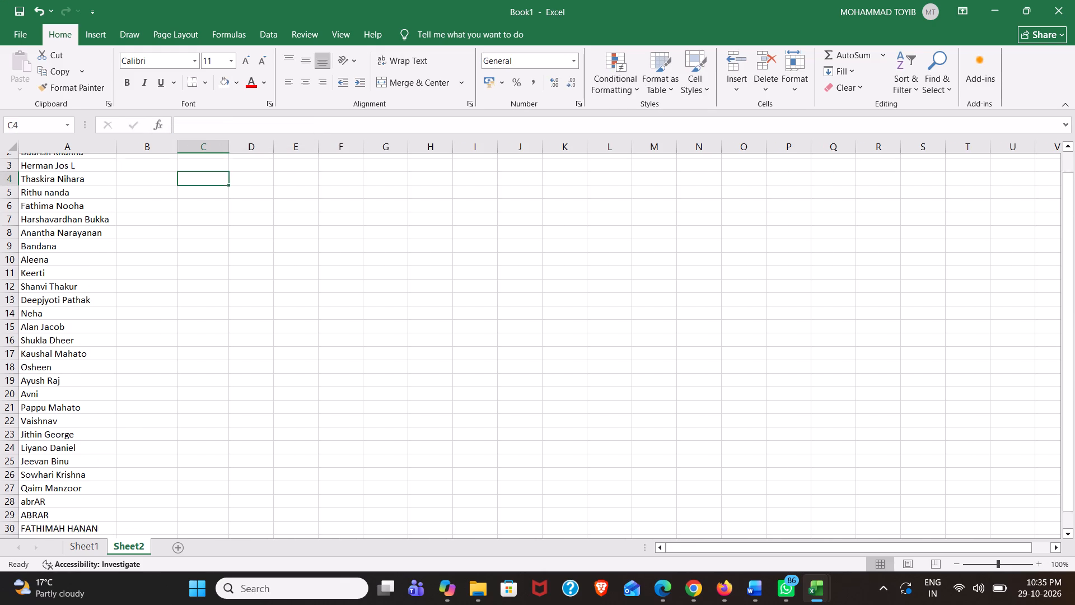
{"action": "left_click_drag", "start_coordinate": [212, 483], "coordinate": [46, 44]}
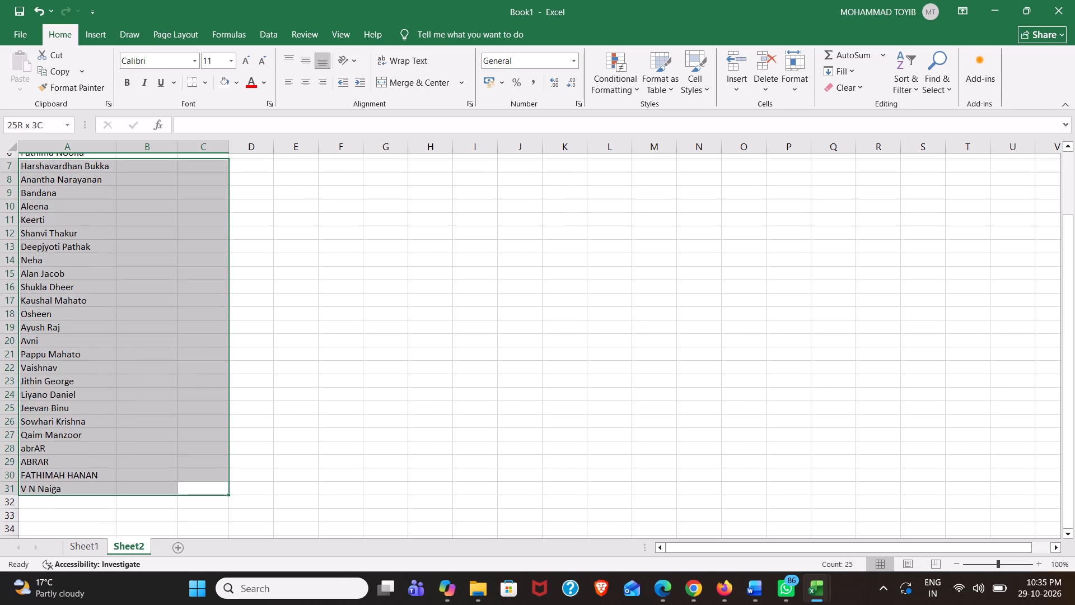
{"action": "left_click_drag", "start_coordinate": [46, 44], "coordinate": [17, 0]}
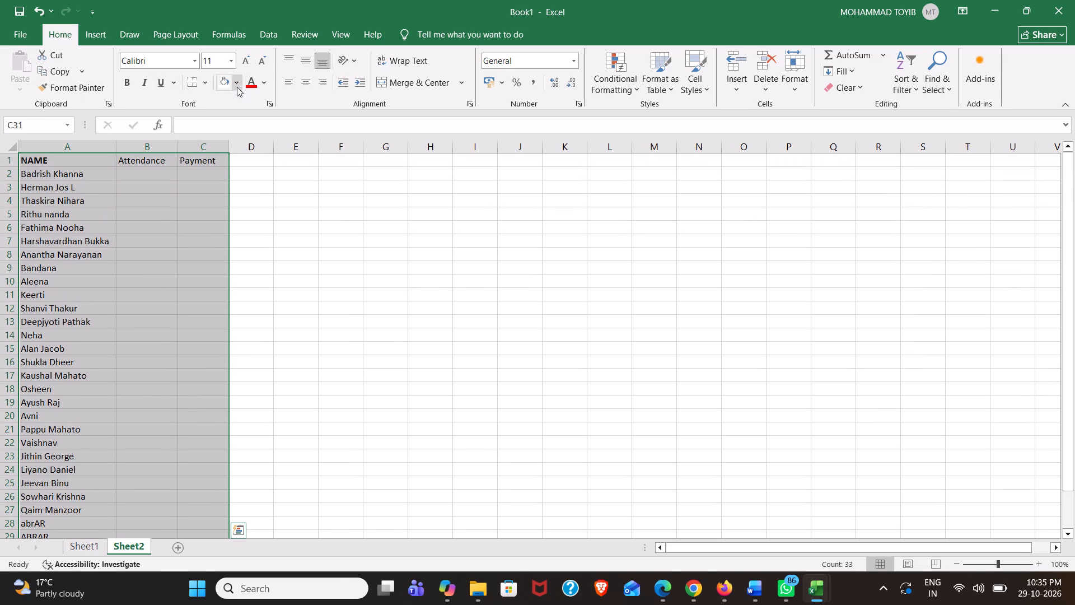
{"action": "left_click", "coordinate": [204, 84]}
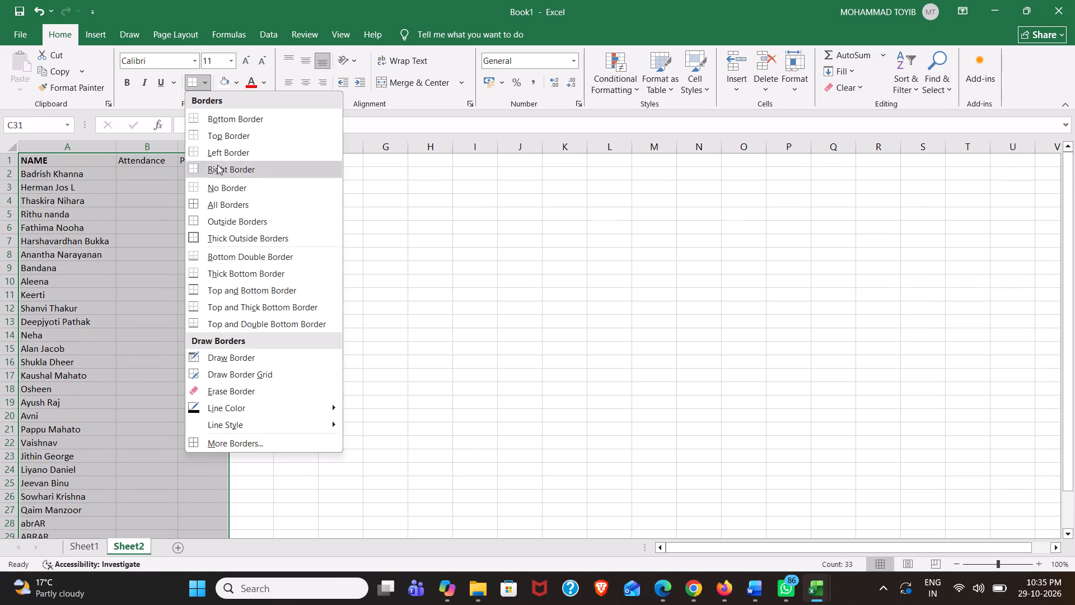
{"action": "left_click", "coordinate": [224, 204]}
Make the Attendance and Payment headers in B1 and C1 bold.
{"action": "scroll", "coordinate": [257, 332], "scroll_direction": "up", "scroll_amount": 2}
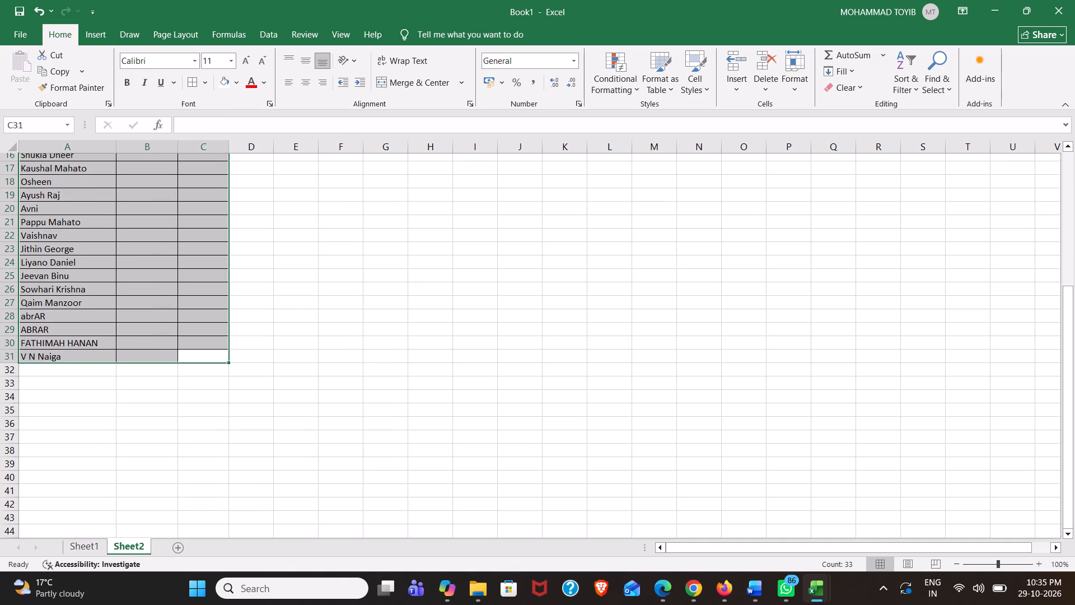
{"action": "scroll", "coordinate": [257, 330], "scroll_direction": "up", "scroll_amount": 7}
{"action": "left_click", "coordinate": [155, 161]}
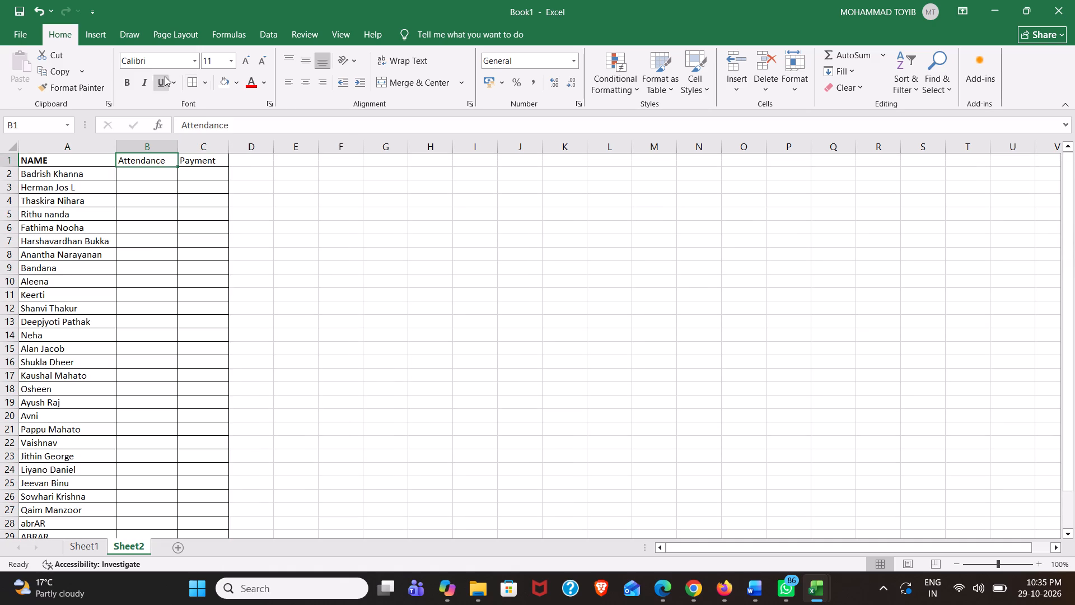
{"action": "left_click", "coordinate": [125, 84]}
{"action": "left_click", "coordinate": [199, 161]}
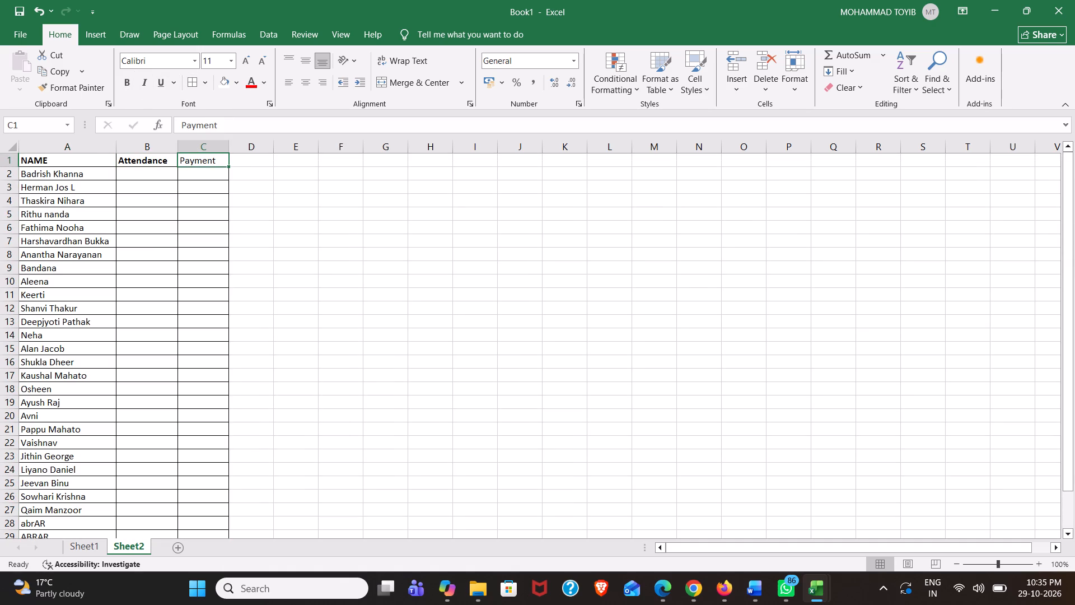
{"action": "left_click", "coordinate": [131, 77]}
Widen the name, Attendance and Payment columns further, checking the sheet's print preview along the way.
{"action": "left_click_drag", "start_coordinate": [180, 148], "coordinate": [187, 146]}
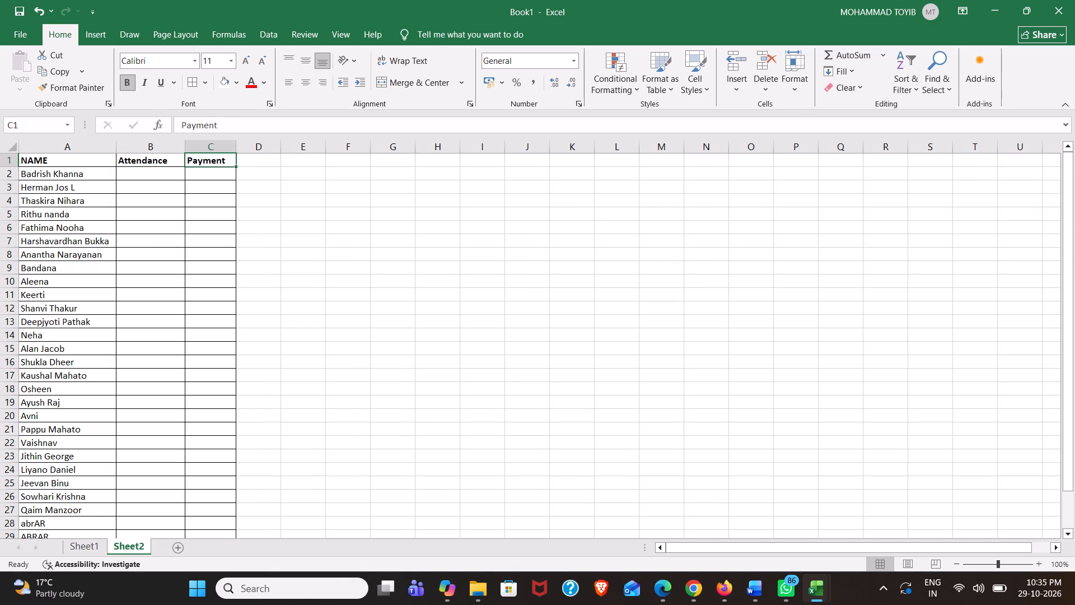
{"action": "left_click_drag", "start_coordinate": [236, 146], "coordinate": [247, 146]}
{"action": "left_click", "coordinate": [418, 249]}
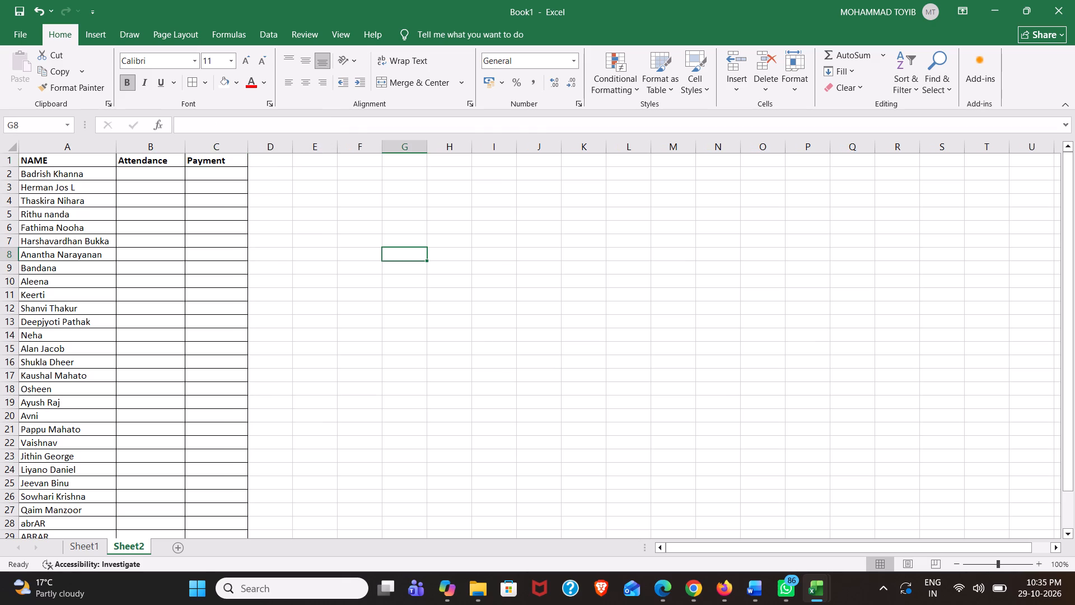
{"action": "key", "text": "ctrl+p"}
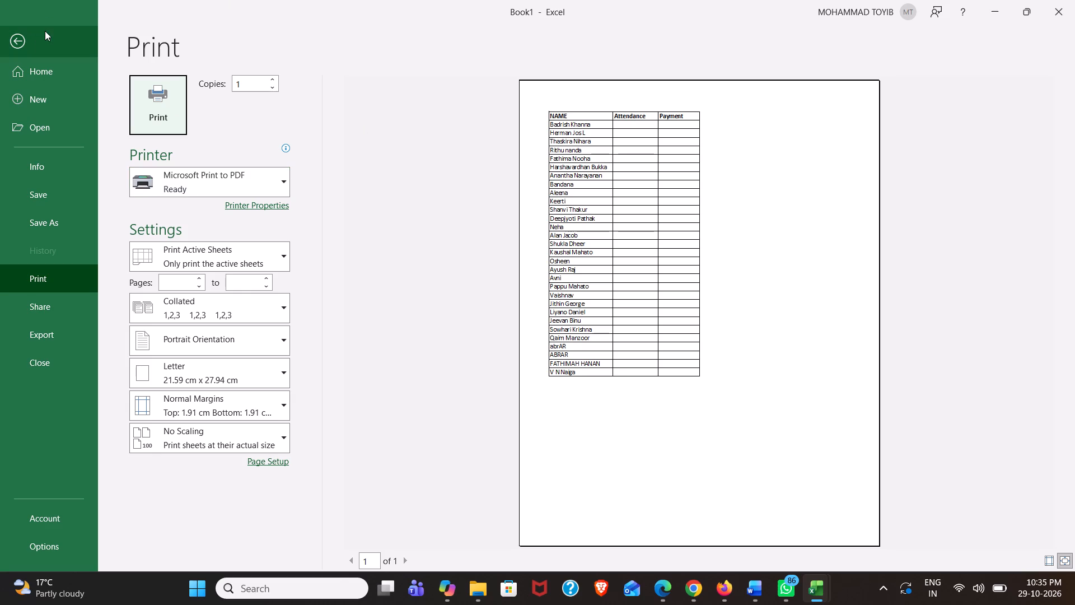
{"action": "left_click", "coordinate": [27, 40]}
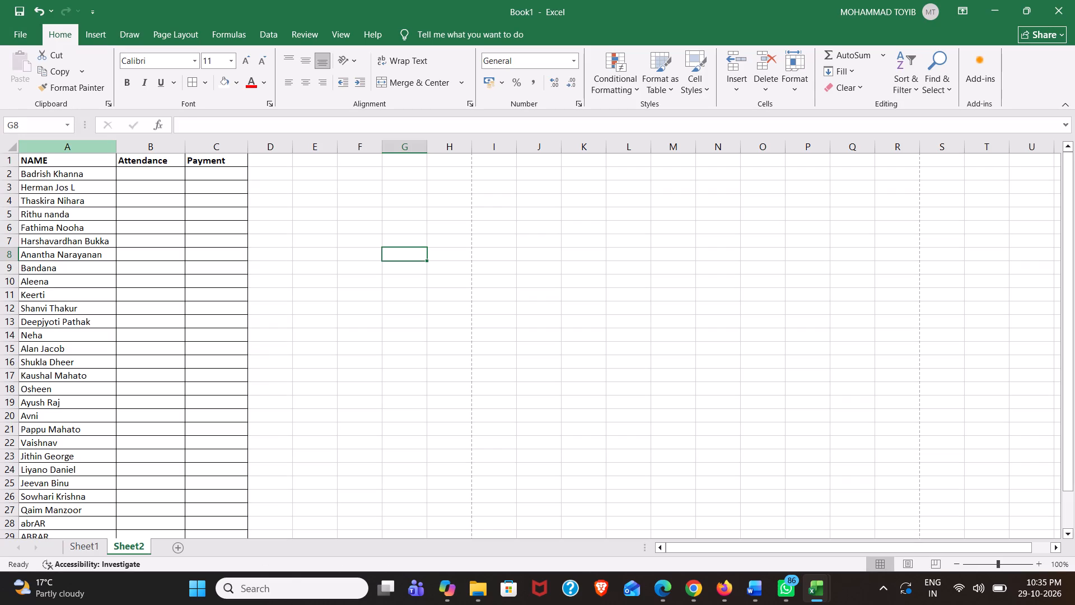
{"action": "left_click", "coordinate": [116, 139]}
{"action": "left_click_drag", "start_coordinate": [116, 145], "coordinate": [141, 145]}
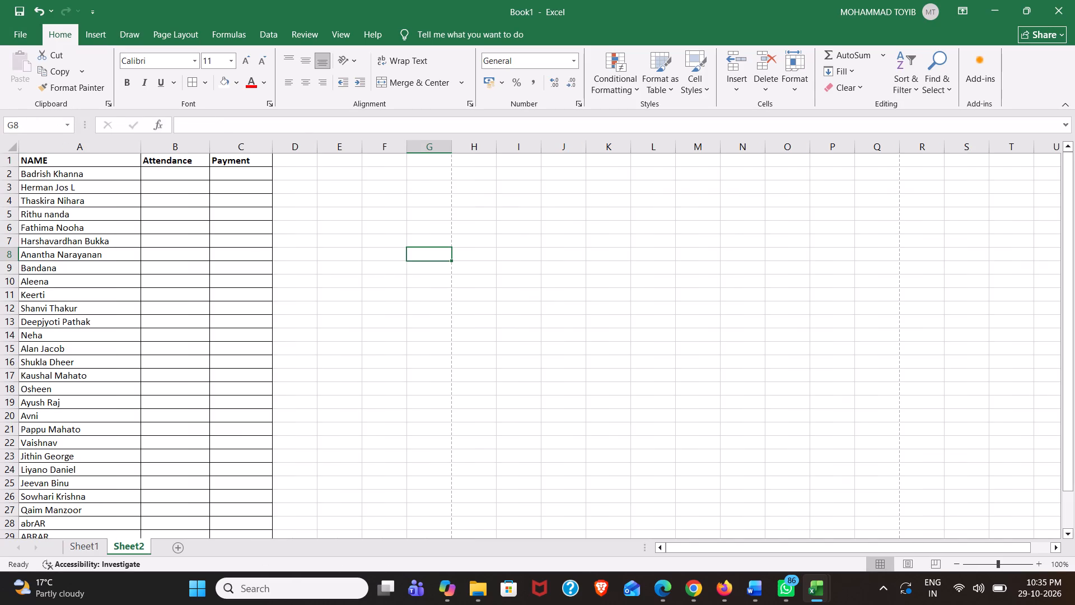
{"action": "left_click_drag", "start_coordinate": [209, 147], "coordinate": [226, 144]}
{"action": "left_click_drag", "start_coordinate": [288, 149], "coordinate": [303, 149]}
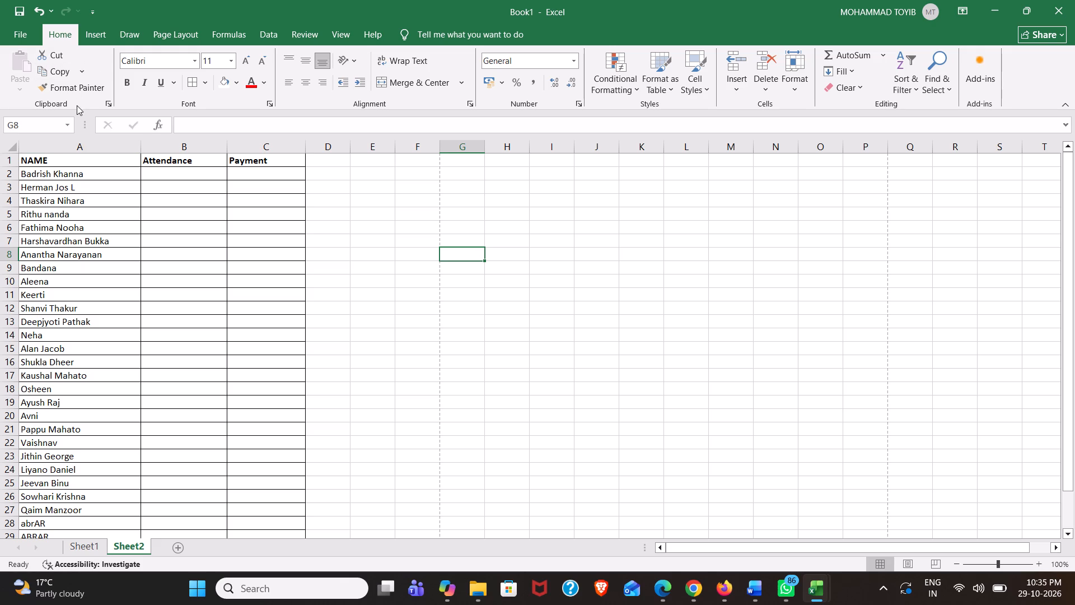
Print one portrait copy of Sheet2 on the EPSON L6160 Series.
{"action": "key", "text": "ctrl+p"}
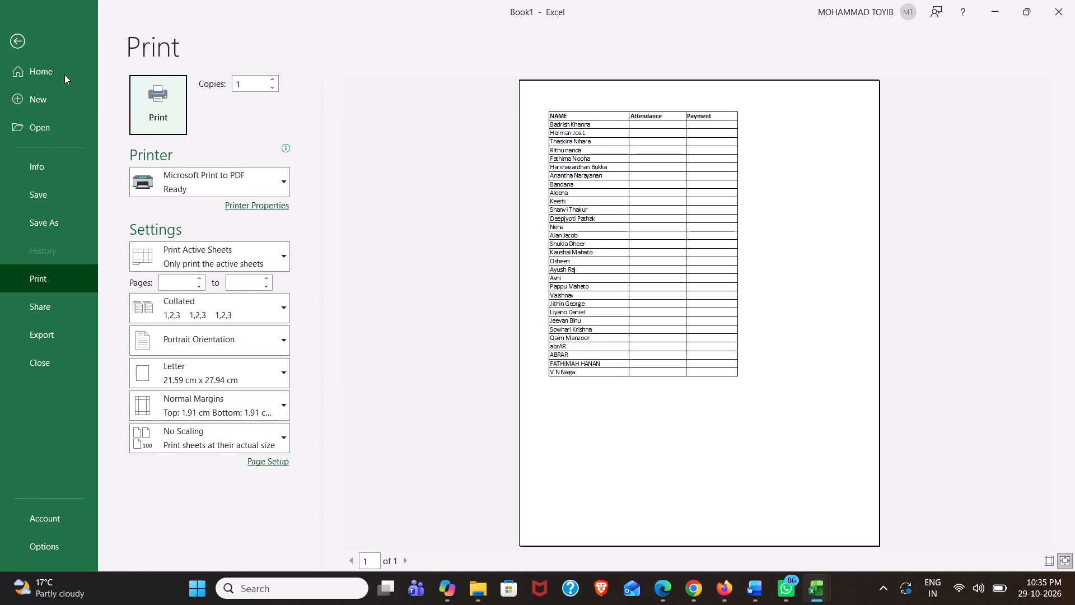
{"action": "left_click", "coordinate": [200, 188]}
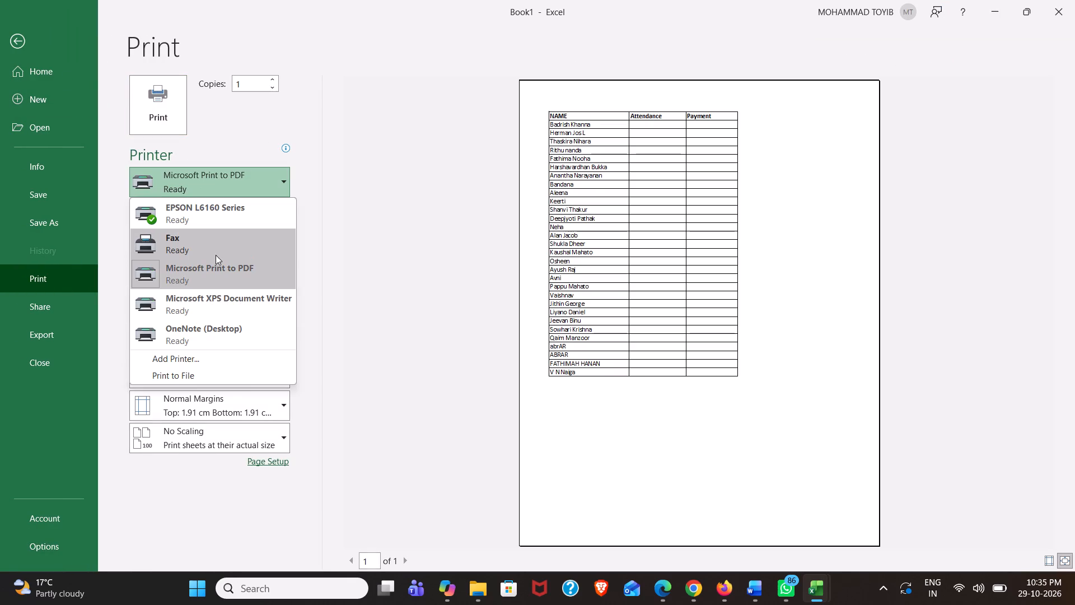
{"action": "left_click", "coordinate": [216, 209]}
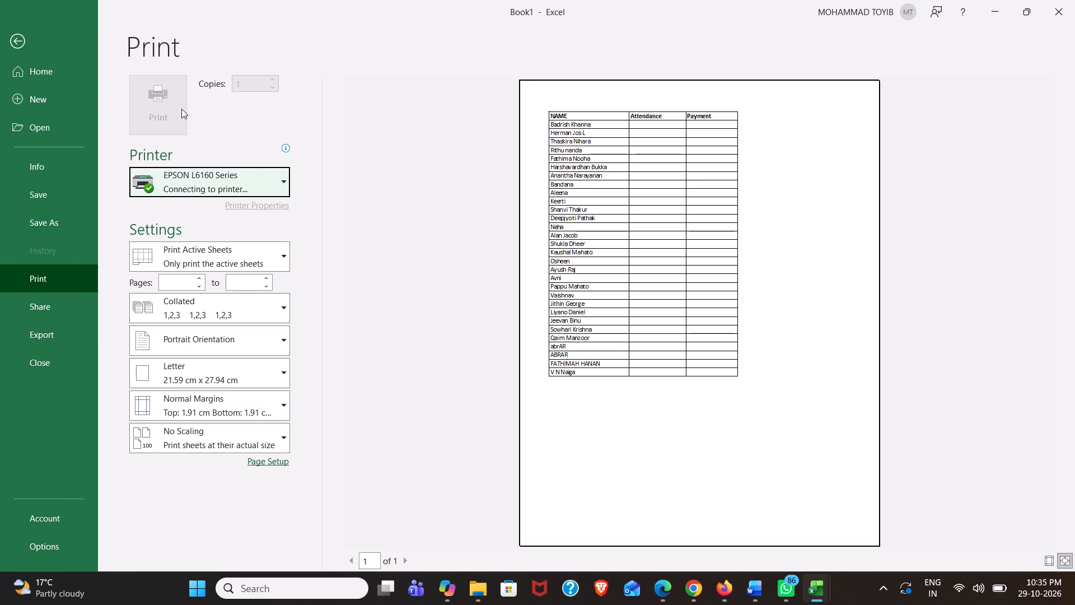
{"action": "left_click", "coordinate": [181, 110]}
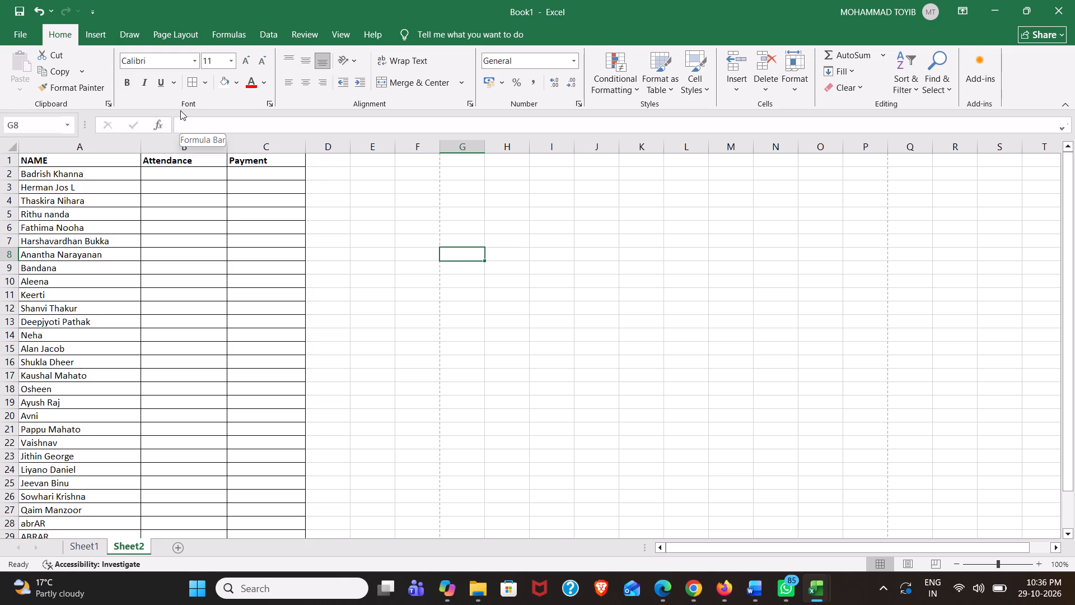
Print Sheet2 once more with the same print settings.
{"action": "key", "text": "ctrl+p"}
{"action": "left_click", "coordinate": [180, 110]}
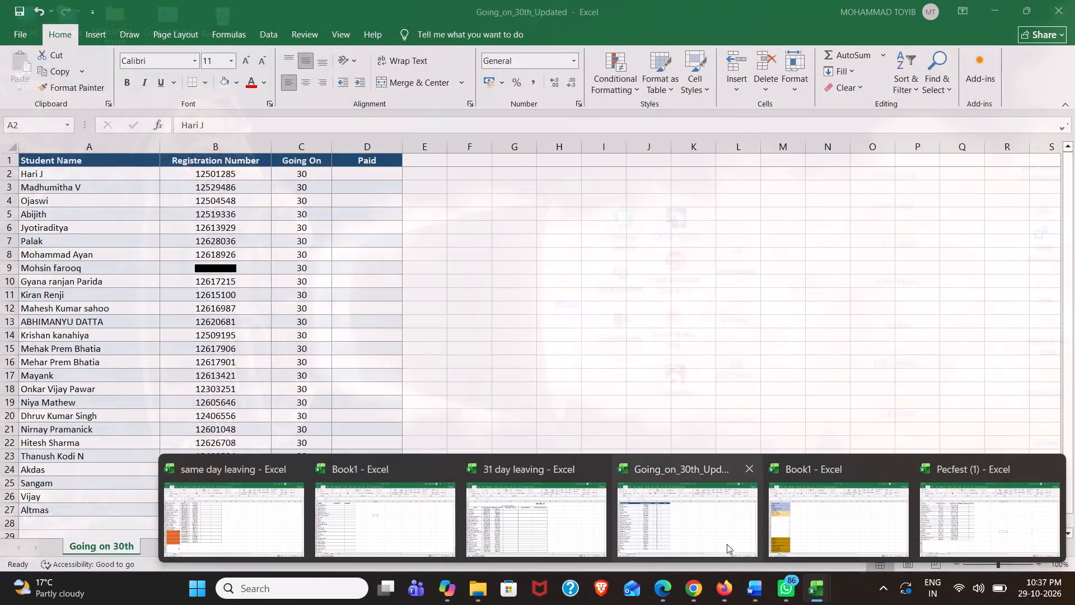
Switch to the Going_on_30th_Updated workbook and clear the name selection.
{"action": "left_click", "coordinate": [677, 523]}
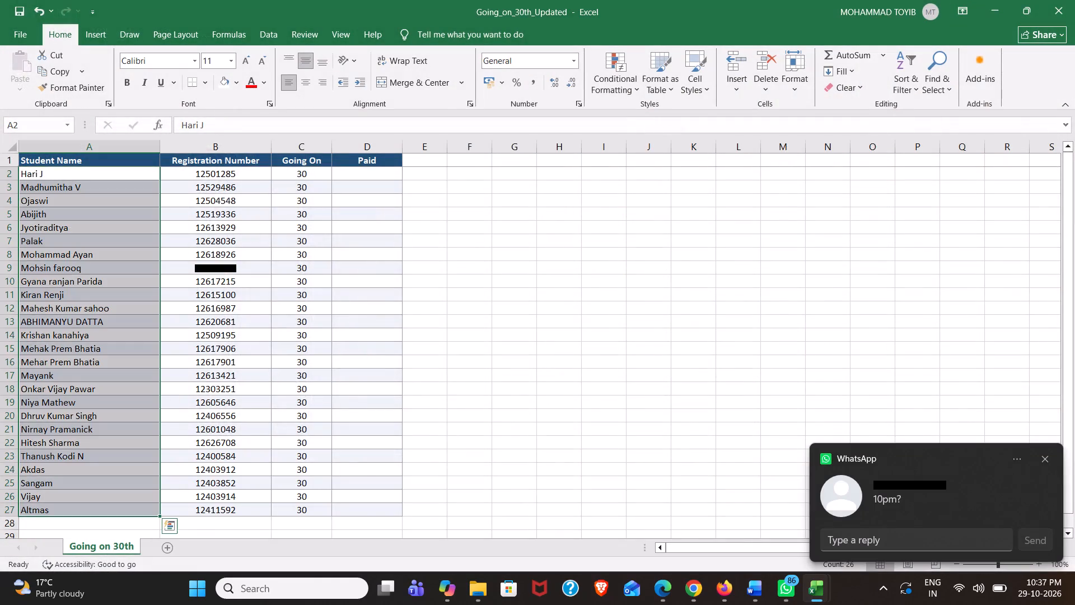
{"action": "left_click", "coordinate": [543, 357]}
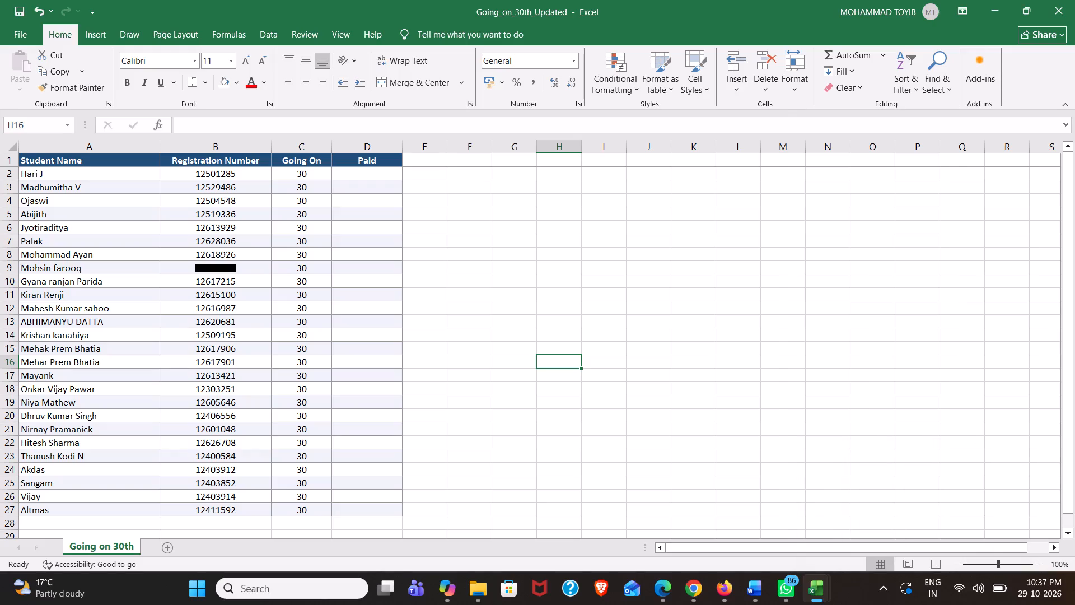
With the student names in A2:A27 copied, add a new sheet and enter the header Name in A1.
{"action": "left_click_drag", "start_coordinate": [130, 508], "coordinate": [129, 179]}
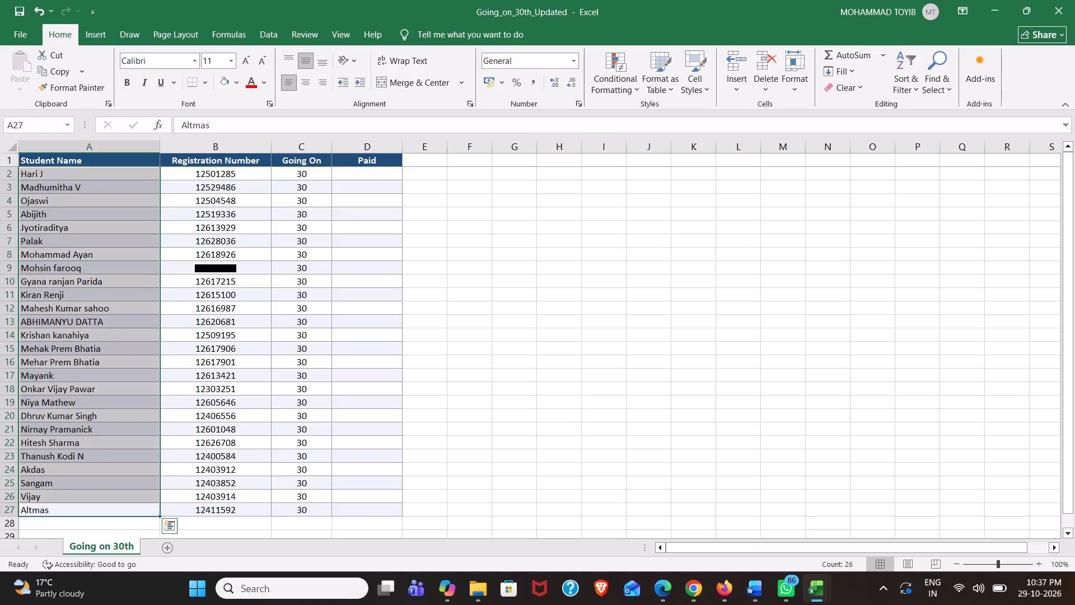
{"action": "key", "text": "ctrl+c"}
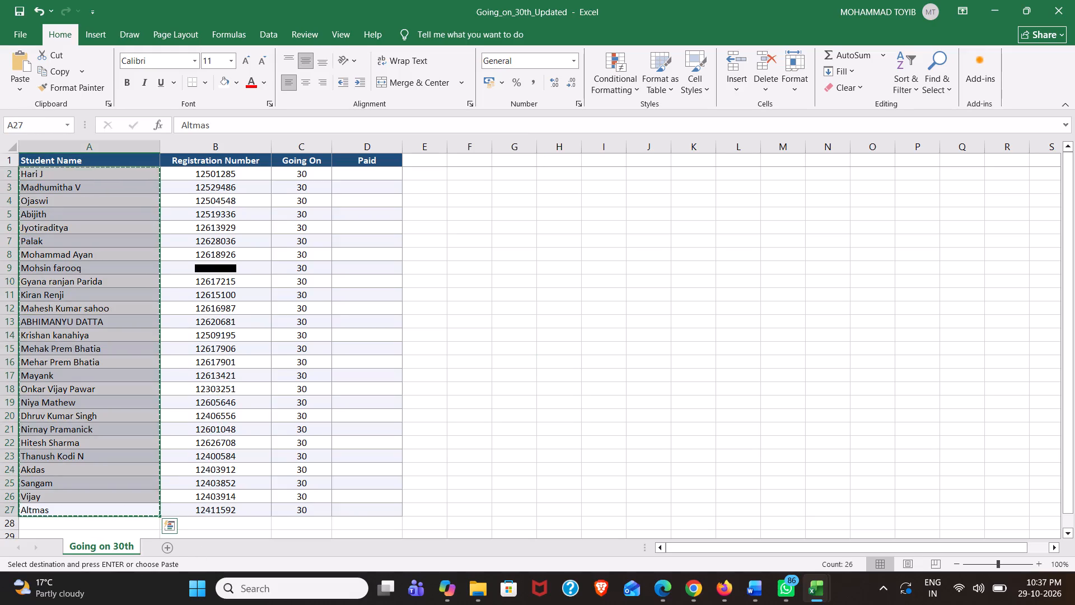
{"action": "left_click", "coordinate": [160, 544]}
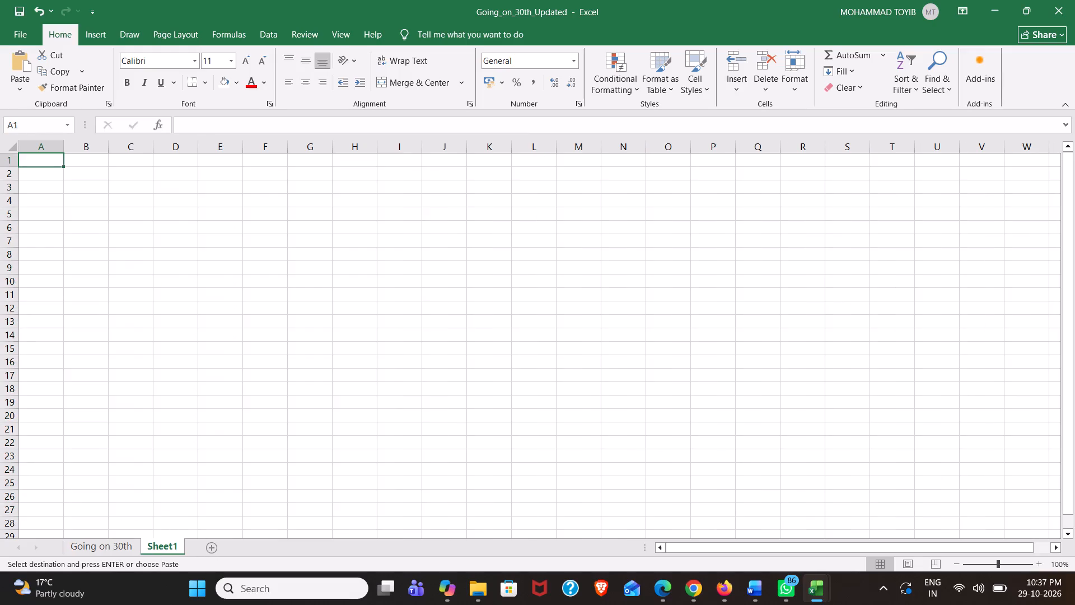
{"action": "left_click", "coordinate": [53, 160]}
{"action": "left_click", "coordinate": [51, 179]}
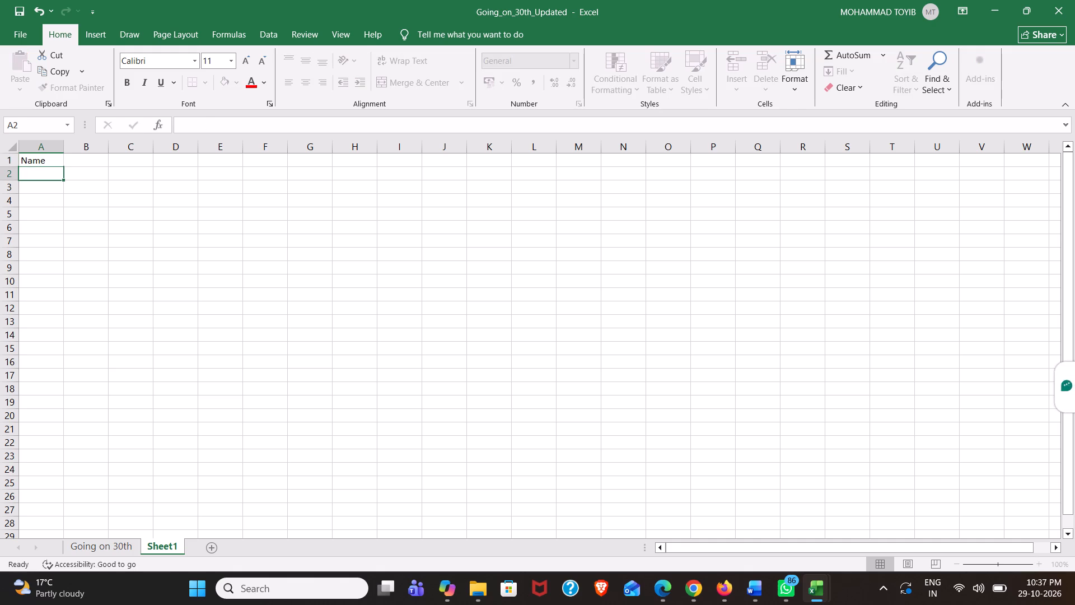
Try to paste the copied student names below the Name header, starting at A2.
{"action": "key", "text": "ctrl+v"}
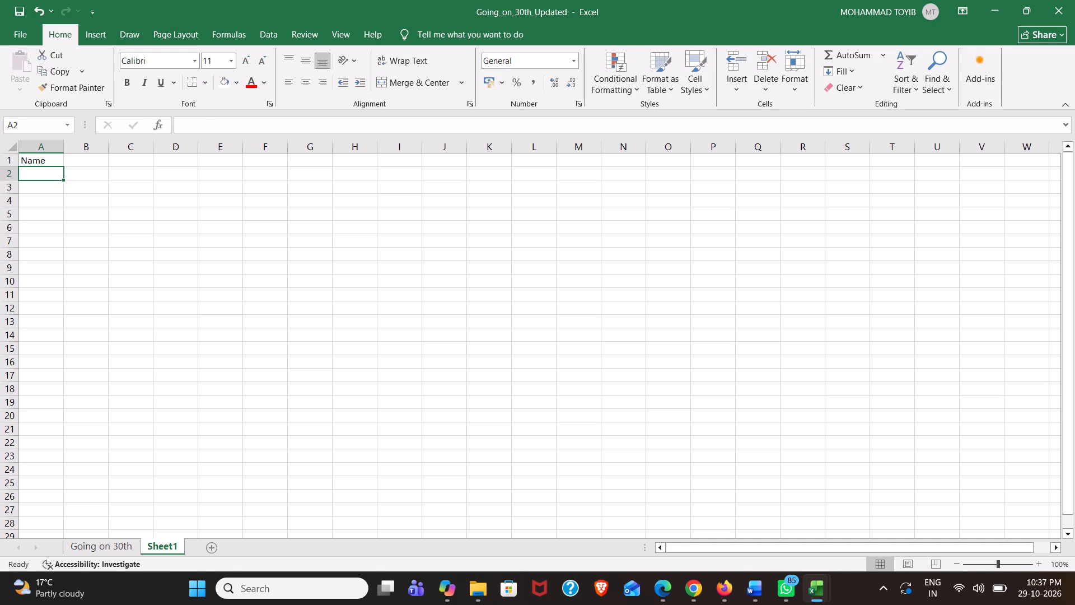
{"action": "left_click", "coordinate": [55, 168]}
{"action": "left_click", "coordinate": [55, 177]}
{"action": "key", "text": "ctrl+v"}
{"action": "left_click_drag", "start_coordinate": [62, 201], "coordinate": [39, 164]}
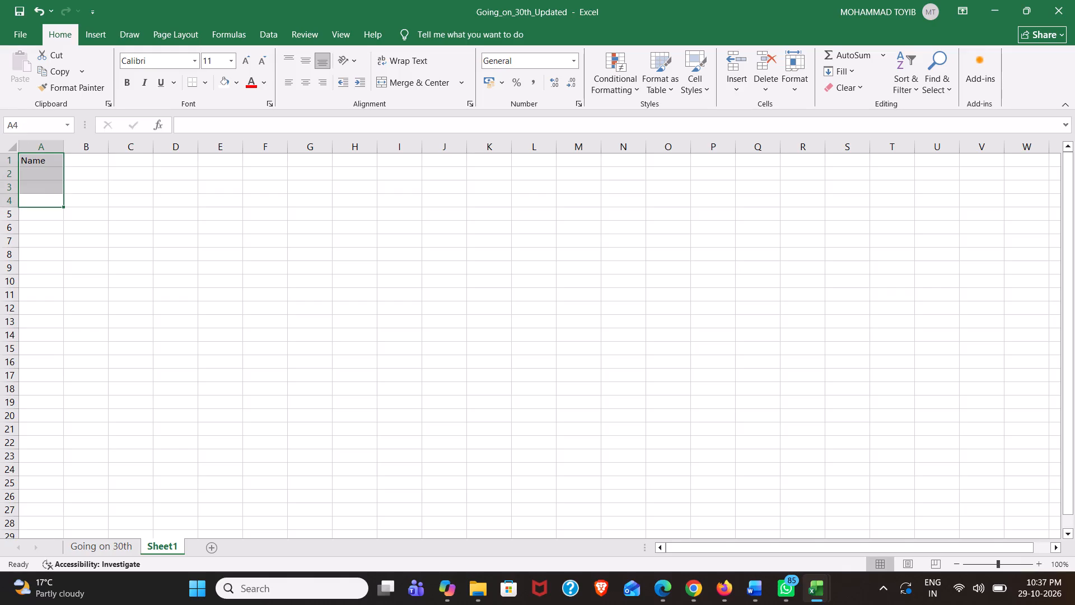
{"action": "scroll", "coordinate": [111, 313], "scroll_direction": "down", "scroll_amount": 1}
Copy the student names A2:A27 from the Going on 30th sheet into Sheet1 from A2, and widen column A to fit them.
{"action": "left_click", "coordinate": [105, 546]}
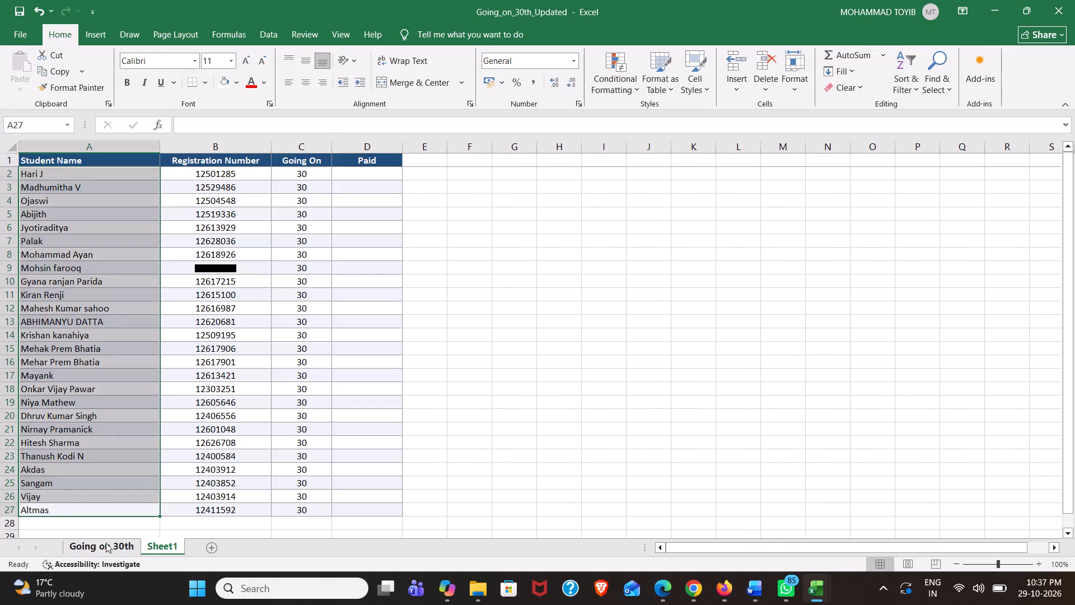
{"action": "left_click", "coordinate": [119, 505]}
{"action": "left_click_drag", "start_coordinate": [118, 513], "coordinate": [102, 201]}
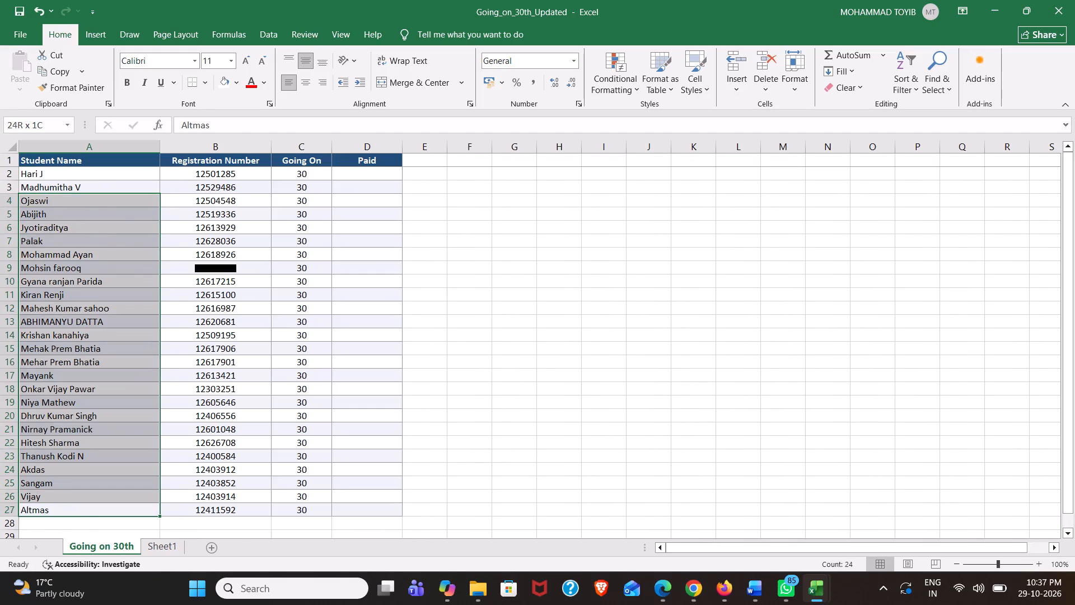
{"action": "left_click_drag", "start_coordinate": [102, 201], "coordinate": [114, 179]}
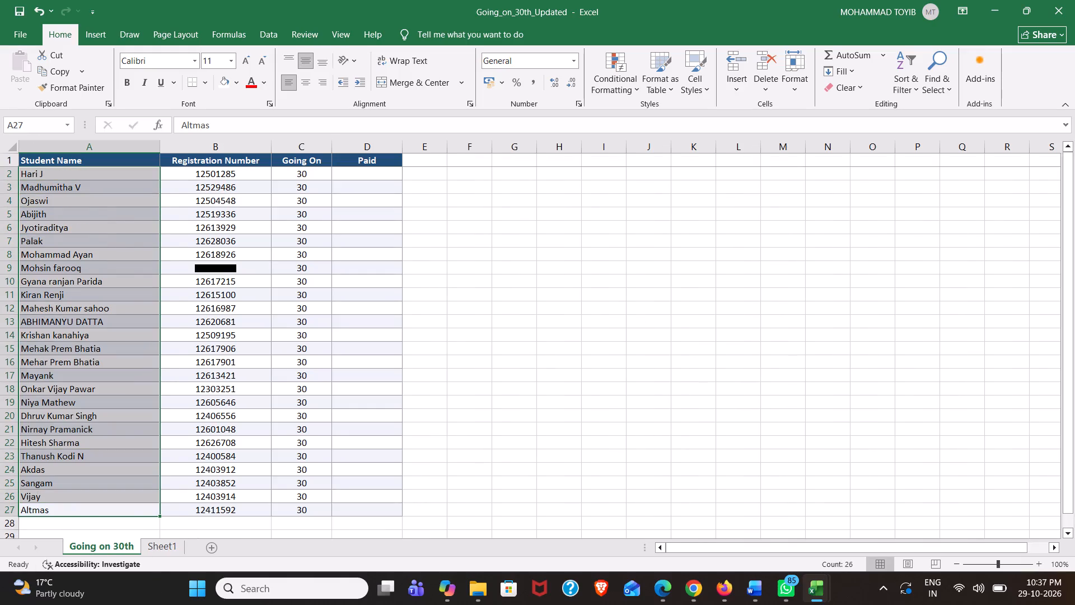
{"action": "key", "text": "ctrl+c"}
{"action": "left_click", "coordinate": [157, 548]}
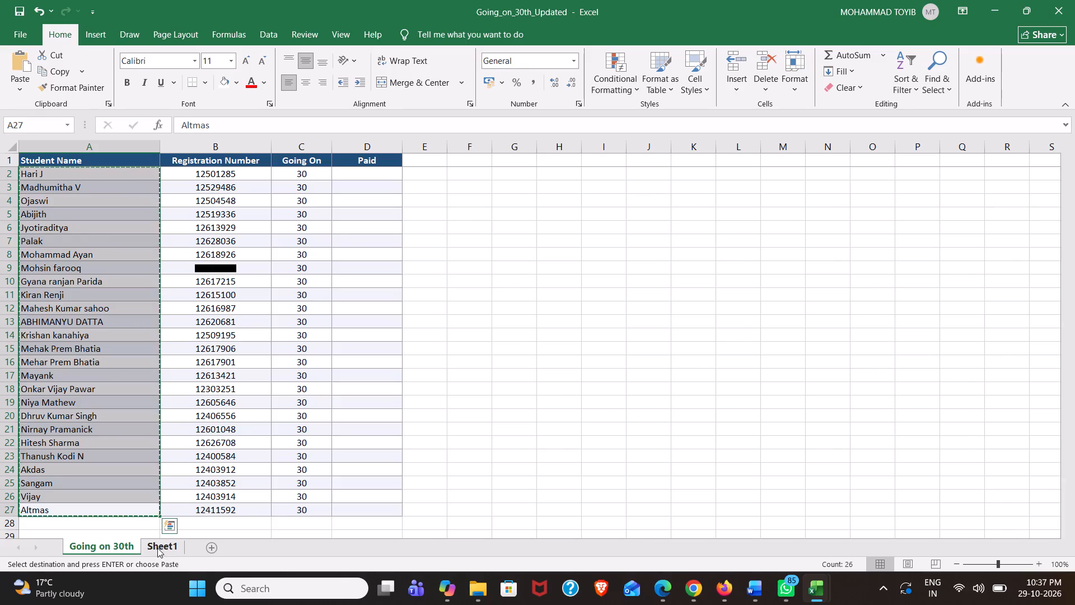
{"action": "left_click", "coordinate": [54, 158]}
{"action": "scroll", "coordinate": [50, 184], "scroll_direction": "up", "scroll_amount": 2}
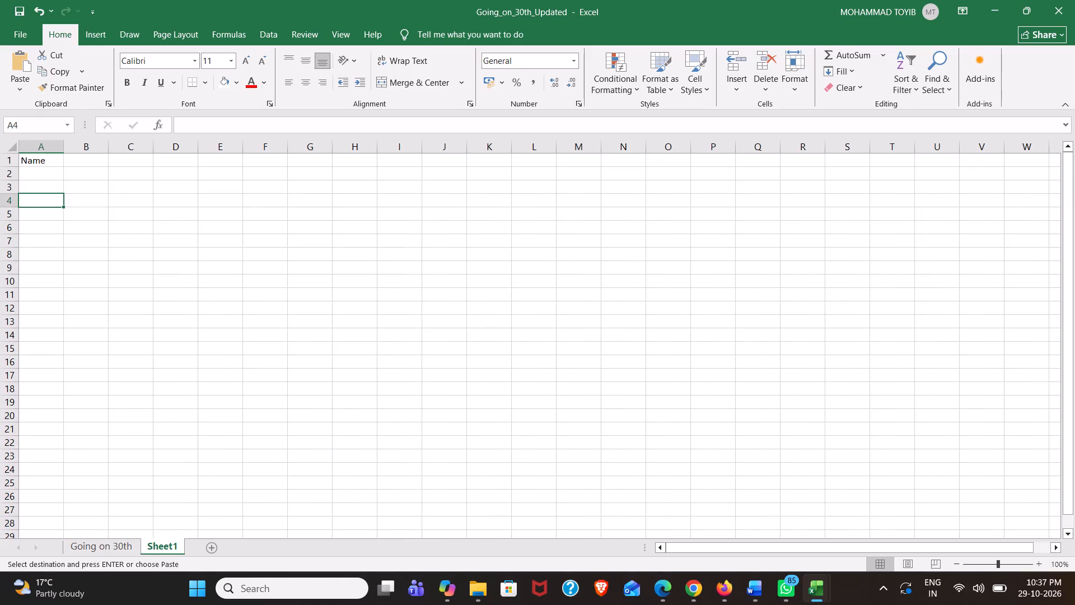
{"action": "left_click", "coordinate": [60, 173]}
{"action": "key", "text": "ctrl+v"}
{"action": "left_click", "coordinate": [162, 201]}
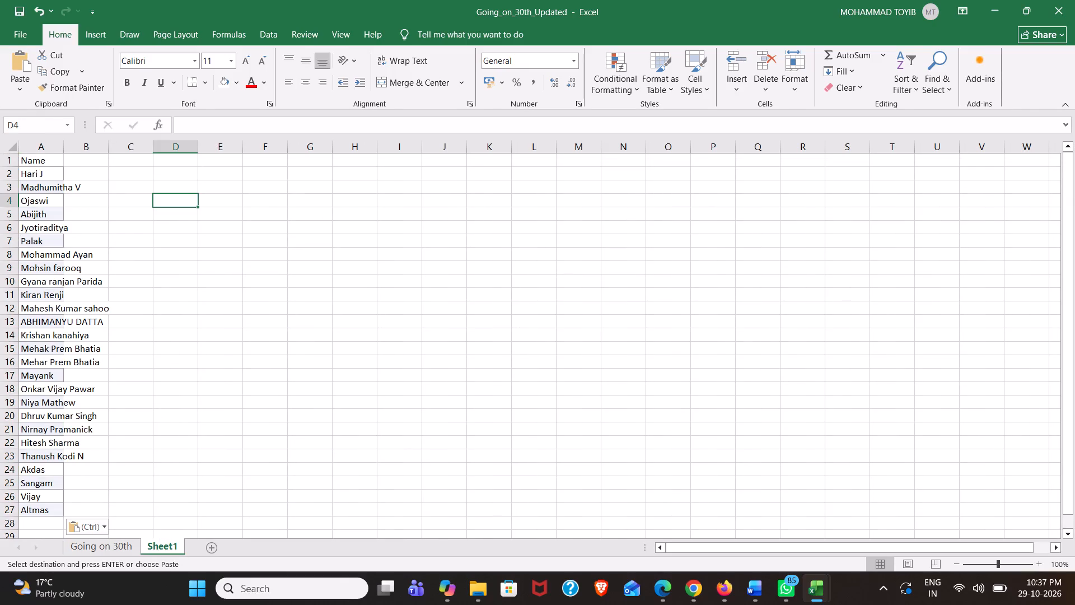
{"action": "left_click_drag", "start_coordinate": [66, 144], "coordinate": [105, 150]}
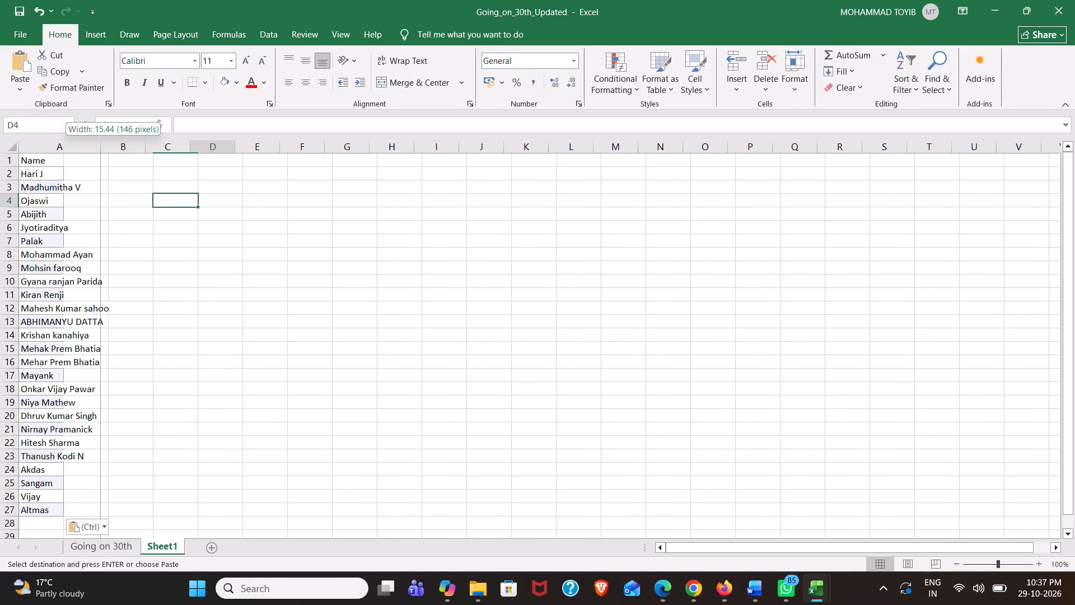
{"action": "left_click_drag", "start_coordinate": [105, 150], "coordinate": [121, 153]}
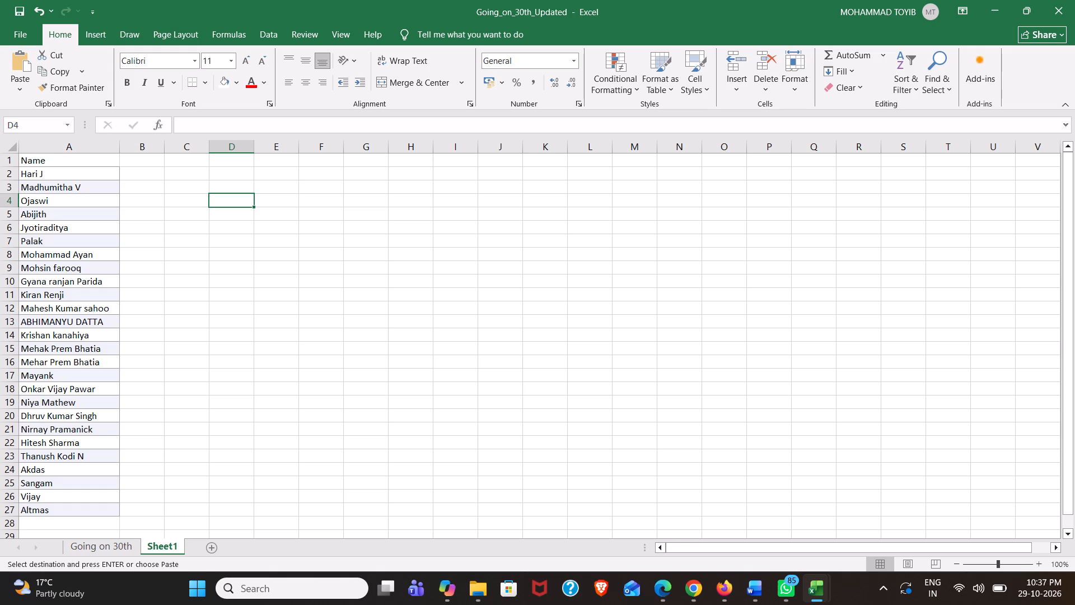
Add one more student's full name in A28, directly below the pasted list.
{"action": "scroll", "coordinate": [49, 473], "scroll_direction": "down", "scroll_amount": 2}
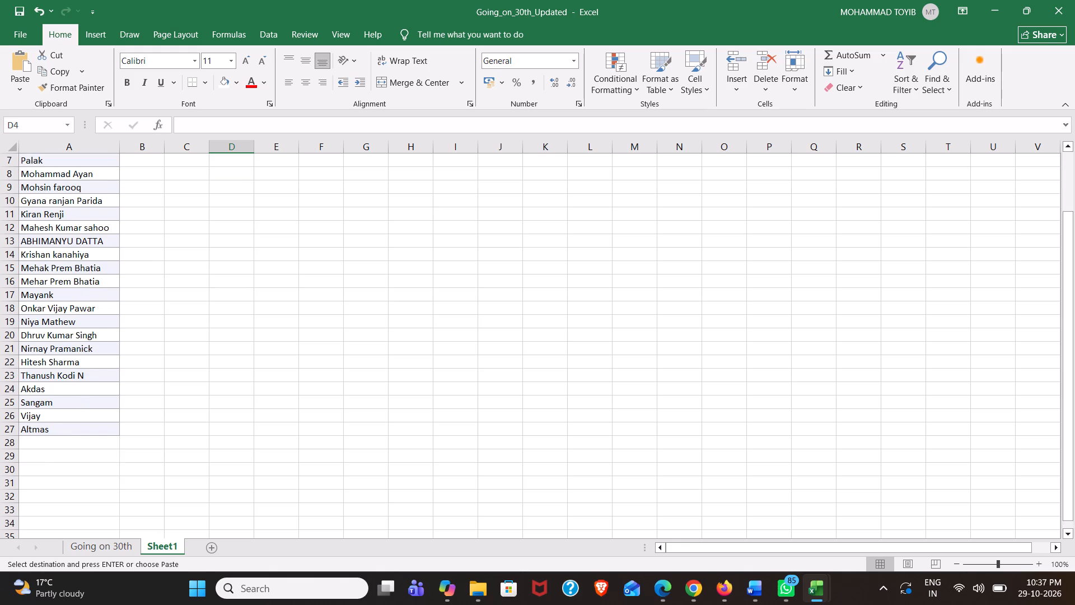
{"action": "left_click", "coordinate": [44, 439]}
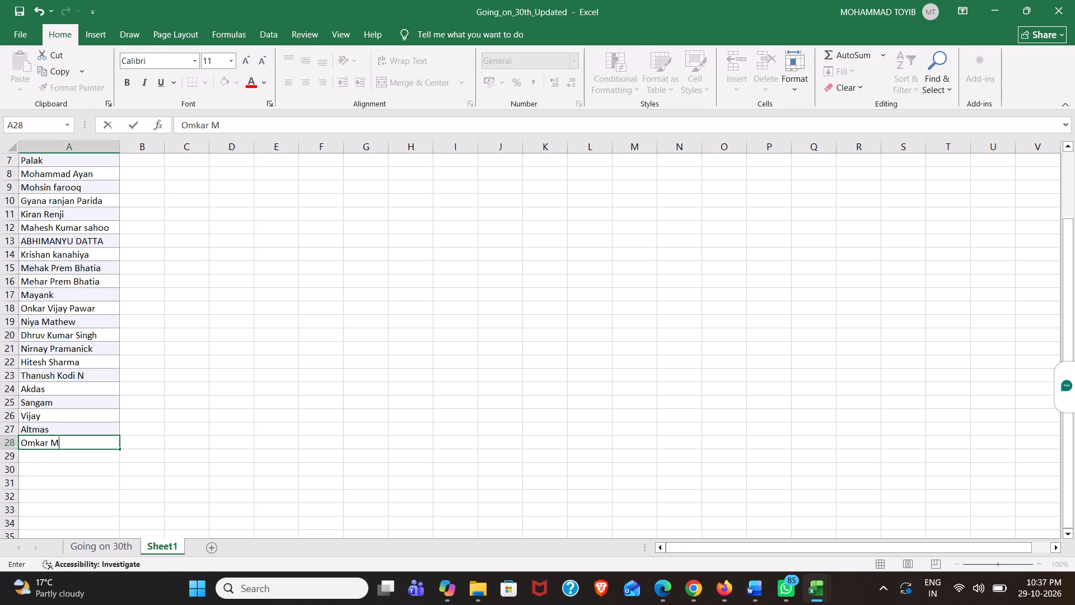
{"action": "type", "text": "dik"}
{"action": "left_click", "coordinate": [191, 455]}
{"action": "scroll", "coordinate": [186, 404], "scroll_direction": "up", "scroll_amount": 3}
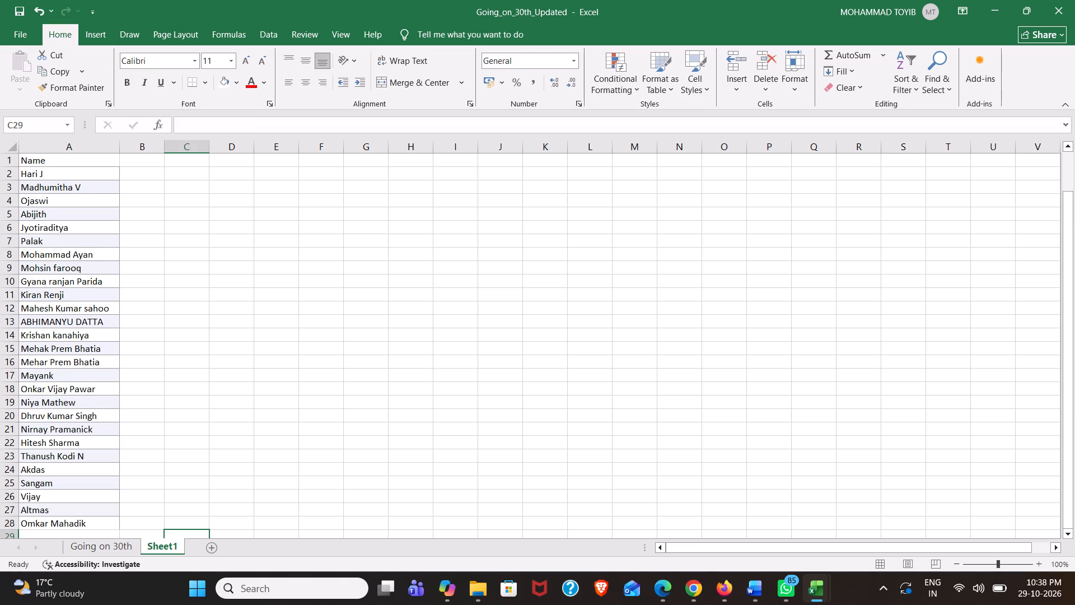
{"action": "scroll", "coordinate": [152, 389], "scroll_direction": "up", "scroll_amount": 1}
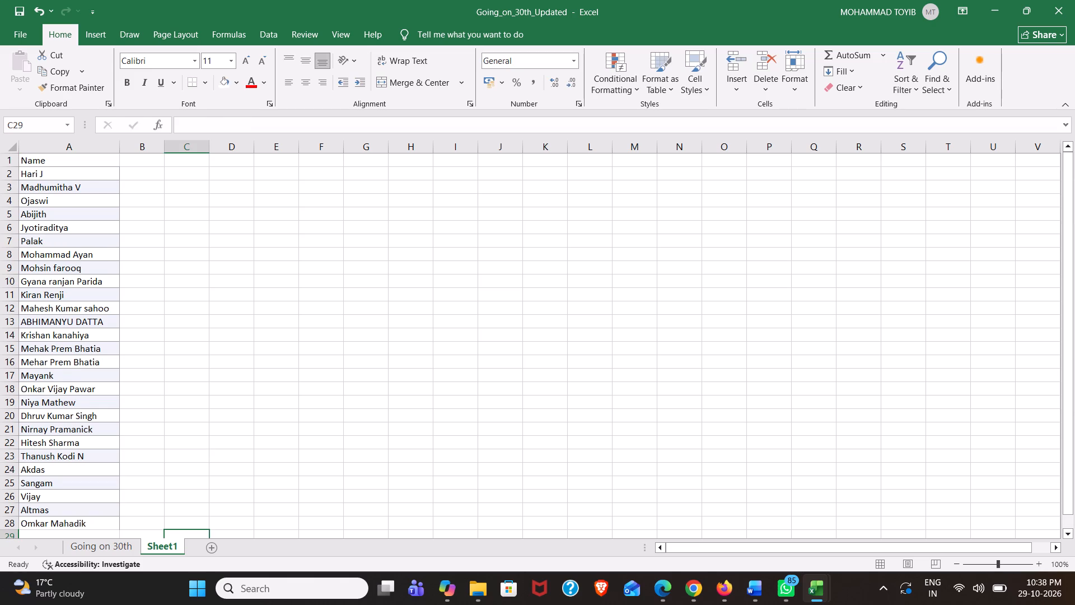
Make the Name header in A1 bold.
{"action": "left_click", "coordinate": [85, 162]}
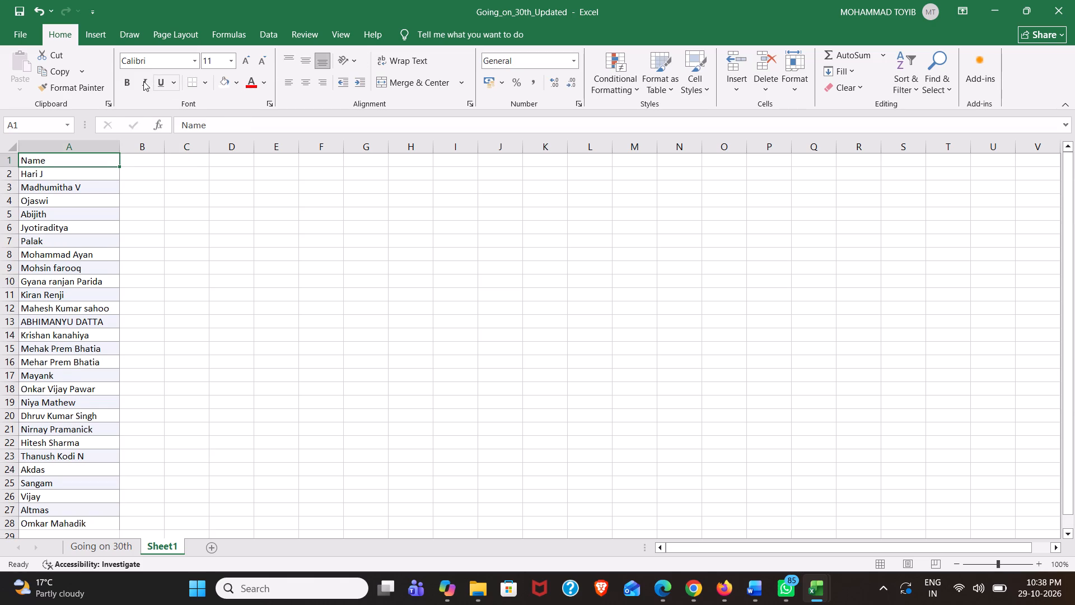
{"action": "left_click", "coordinate": [131, 83]}
Enter the headers Attendance in B1 and Payment in C1.
{"action": "left_click", "coordinate": [149, 160]}
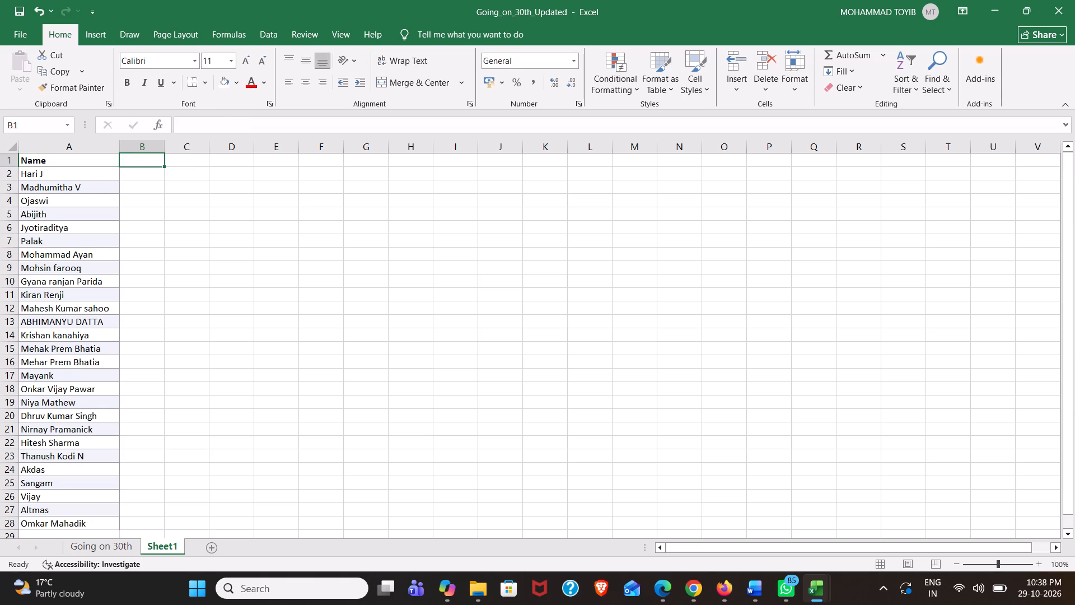
{"action": "type", "text": "ttendance"}
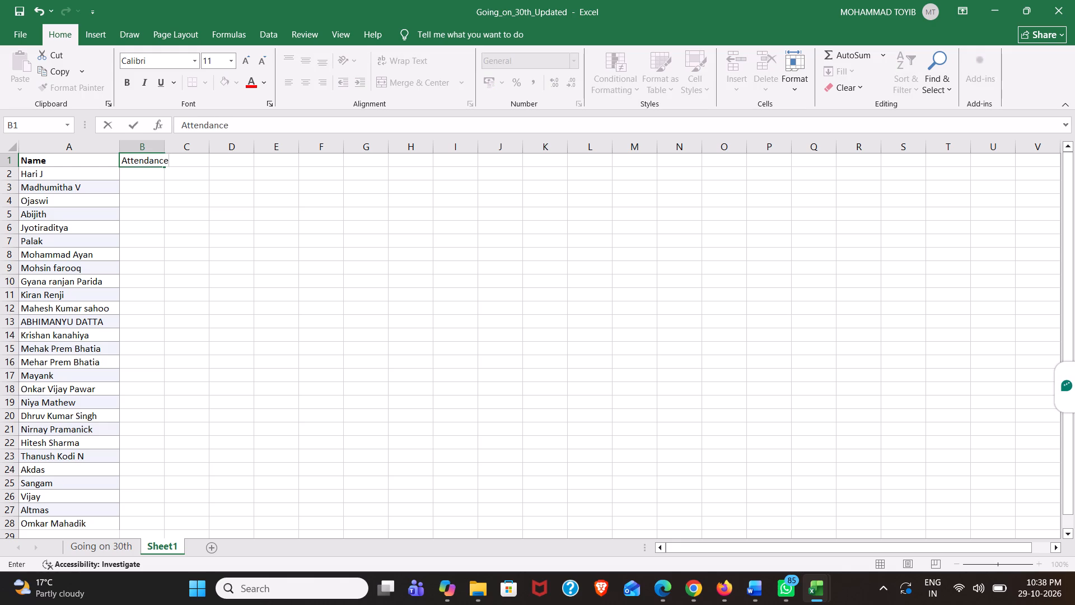
{"action": "left_click_drag", "start_coordinate": [202, 158], "coordinate": [217, 159]}
{"action": "left_click", "coordinate": [217, 159]}
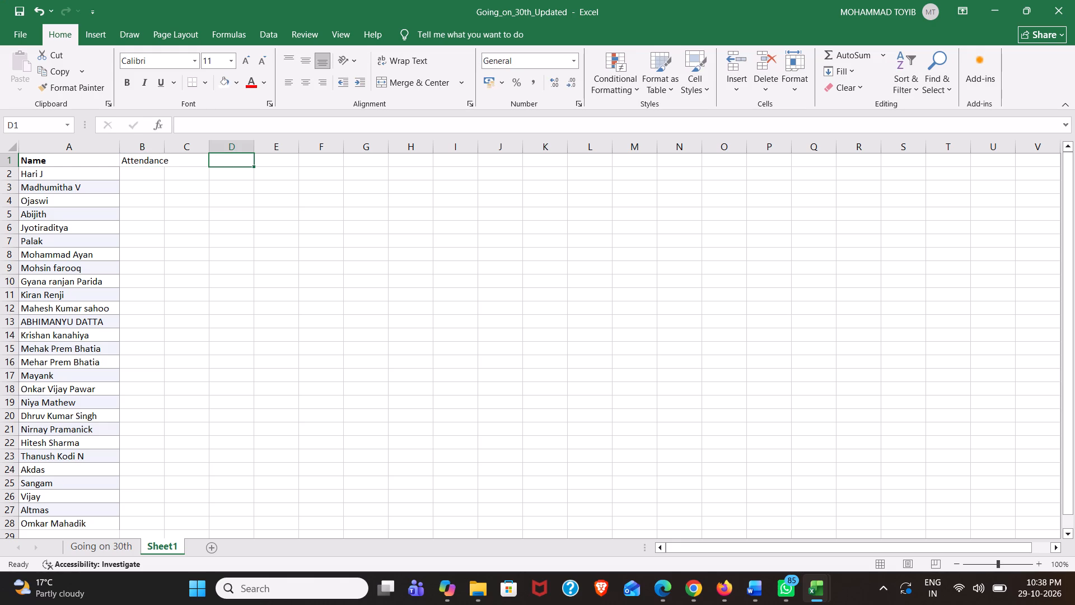
{"action": "left_click", "coordinate": [189, 164]}
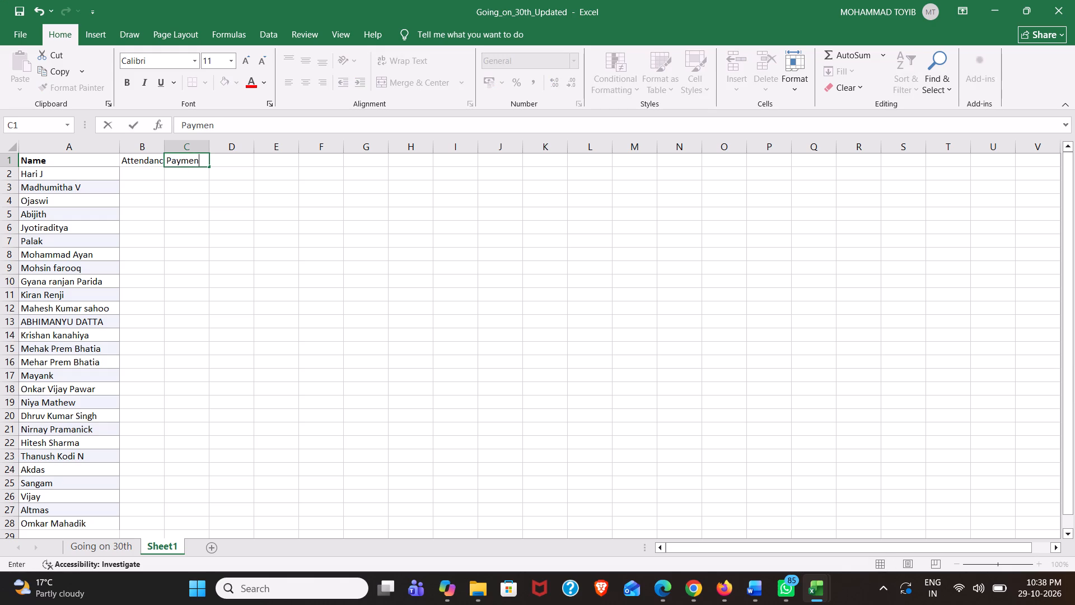
{"action": "left_click", "coordinate": [258, 356]}
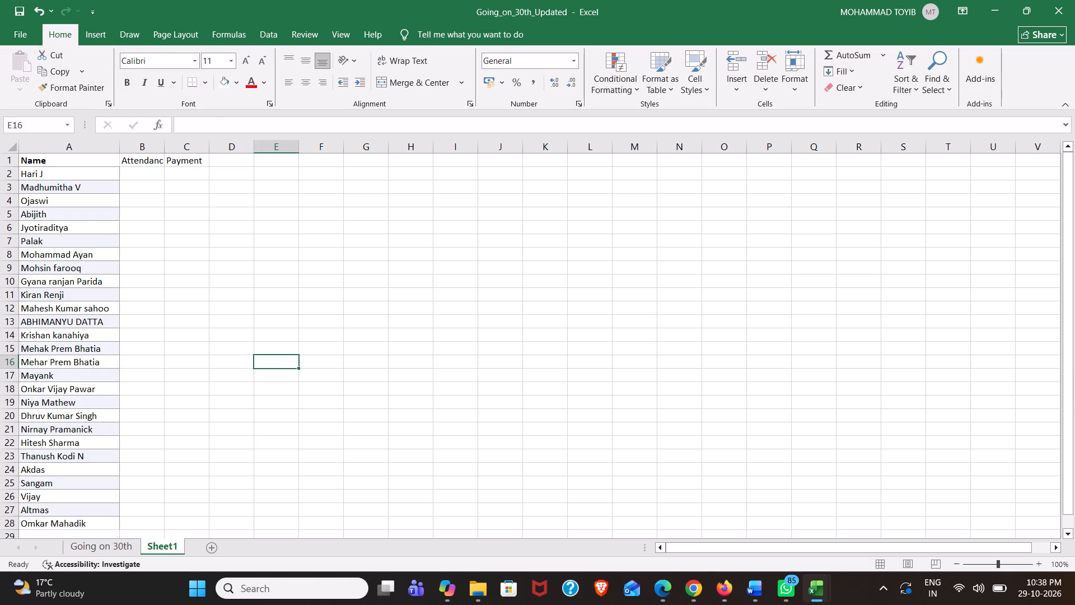
Widen the Attendance and Payment columns slightly and make their headers bold.
{"action": "left_click_drag", "start_coordinate": [166, 142], "coordinate": [181, 146]}
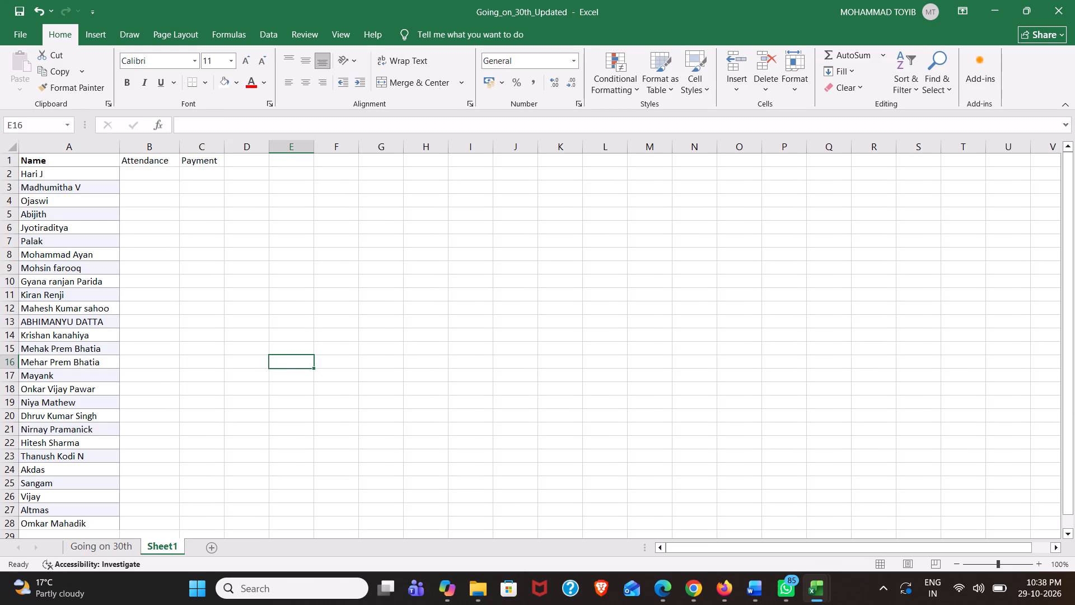
{"action": "left_click_drag", "start_coordinate": [224, 148], "coordinate": [233, 149]}
{"action": "left_click_drag", "start_coordinate": [219, 159], "coordinate": [99, 162]}
{"action": "left_click", "coordinate": [129, 85]}
{"action": "left_click", "coordinate": [140, 159]}
Apply All Borders to the whole attendance table, A1:C28.
{"action": "scroll", "coordinate": [223, 573], "scroll_direction": "down", "scroll_amount": 1}
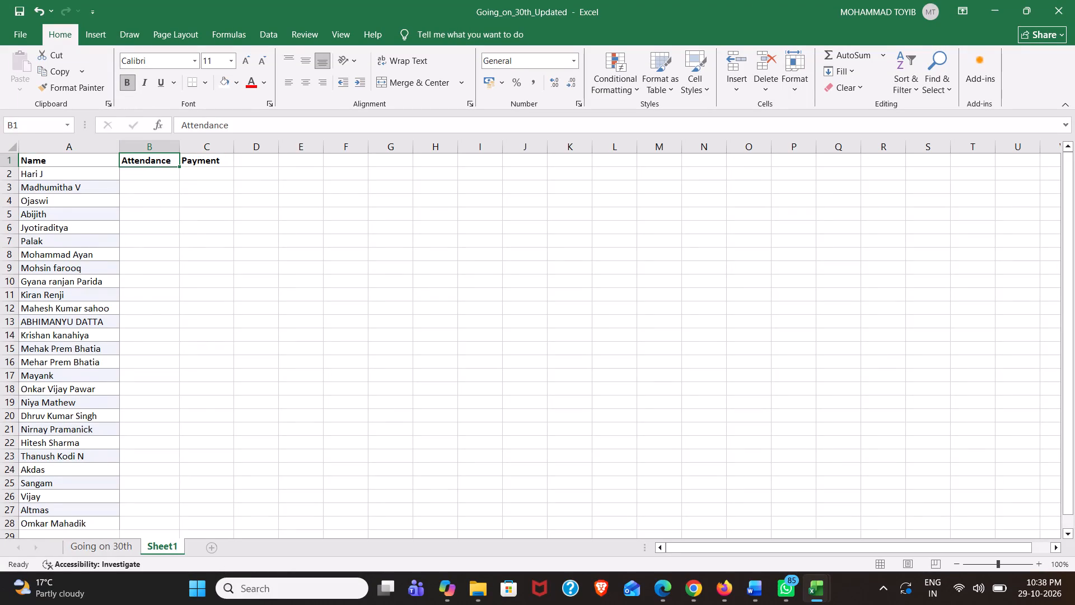
{"action": "scroll", "coordinate": [214, 526], "scroll_direction": "down", "scroll_amount": 1}
{"action": "left_click_drag", "start_coordinate": [219, 480], "coordinate": [3, 97]}
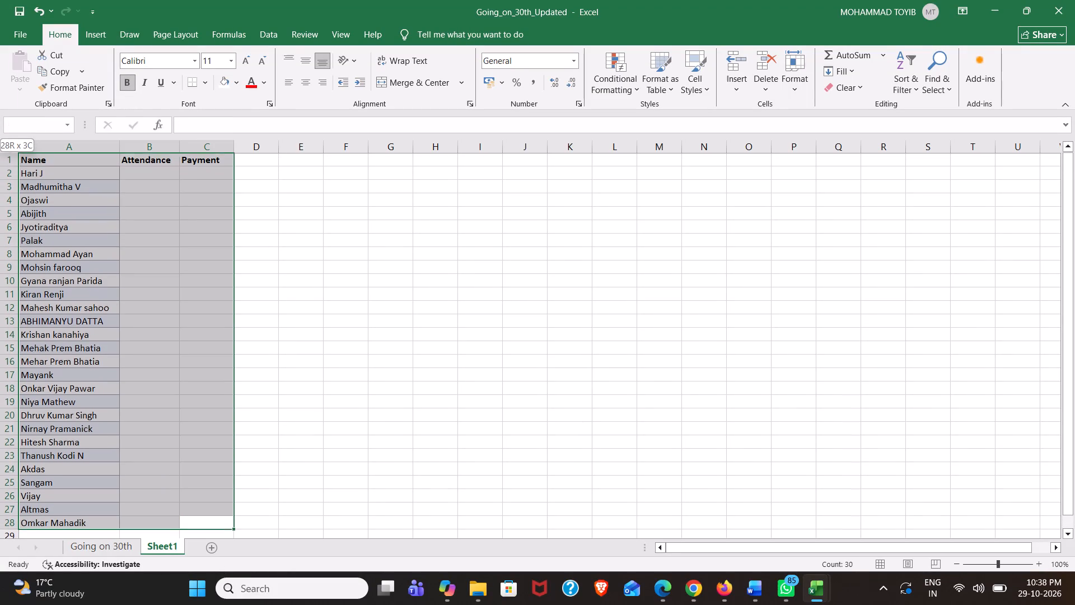
{"action": "left_click_drag", "start_coordinate": [3, 97], "coordinate": [58, 143]}
{"action": "left_click", "coordinate": [201, 79]}
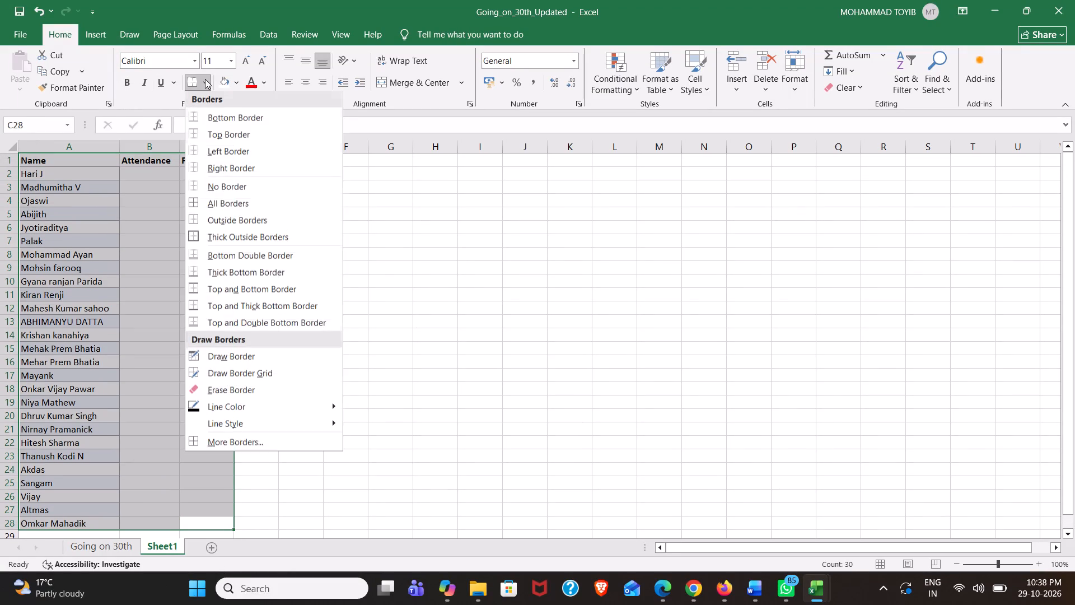
{"action": "left_click", "coordinate": [237, 207]}
{"action": "left_click", "coordinate": [508, 352]}
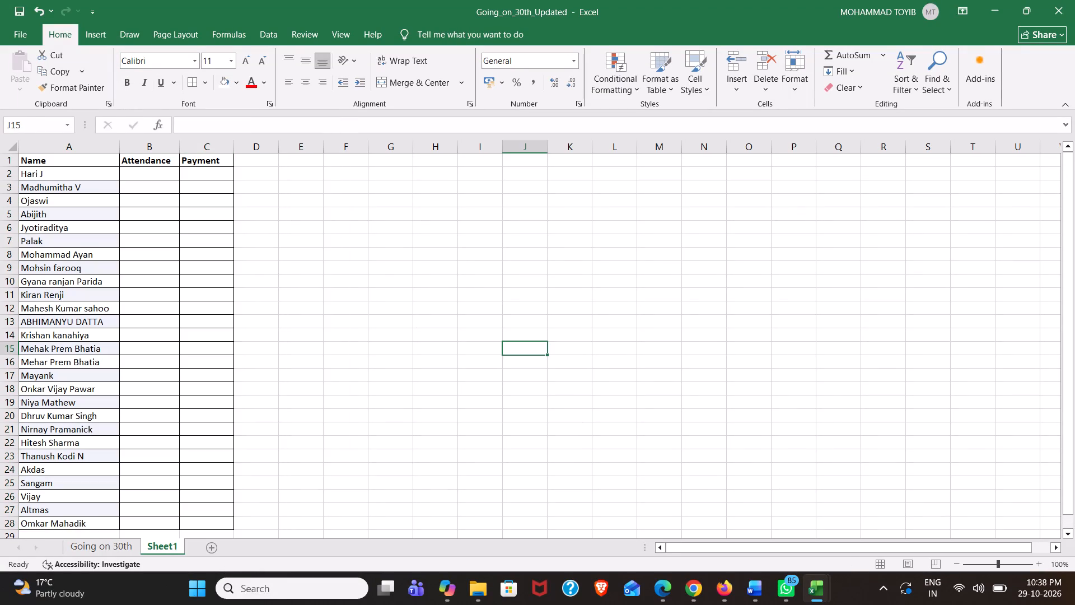
{"action": "scroll", "coordinate": [237, 404], "scroll_direction": "down", "scroll_amount": 1}
{"action": "scroll", "coordinate": [228, 406], "scroll_direction": "up", "scroll_amount": 1}
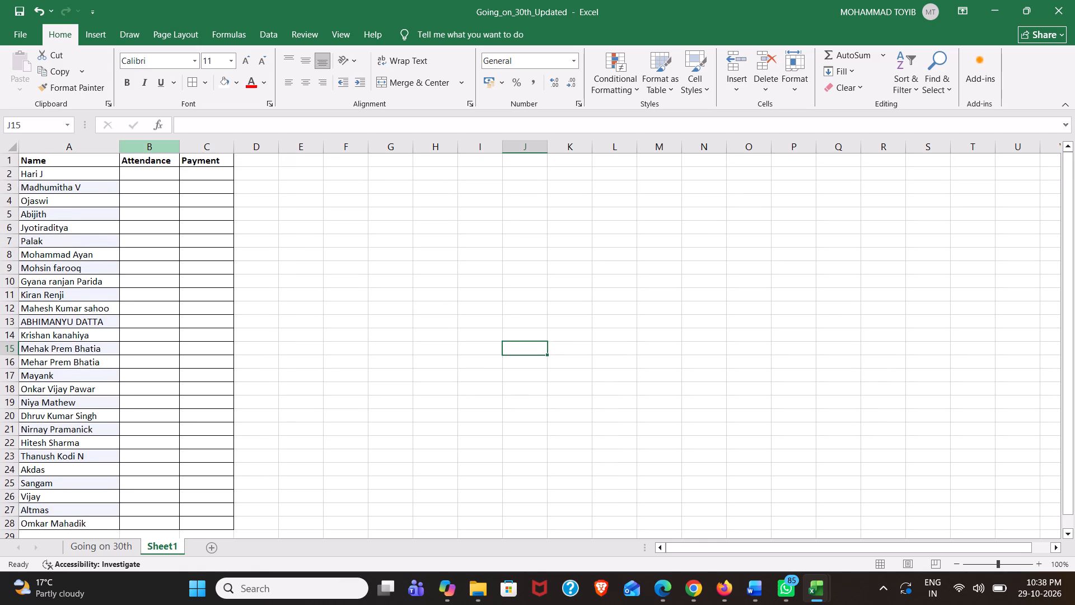
Widen the Name, Attendance and Payment columns further to give more writing room.
{"action": "left_click_drag", "start_coordinate": [117, 146], "coordinate": [134, 146]}
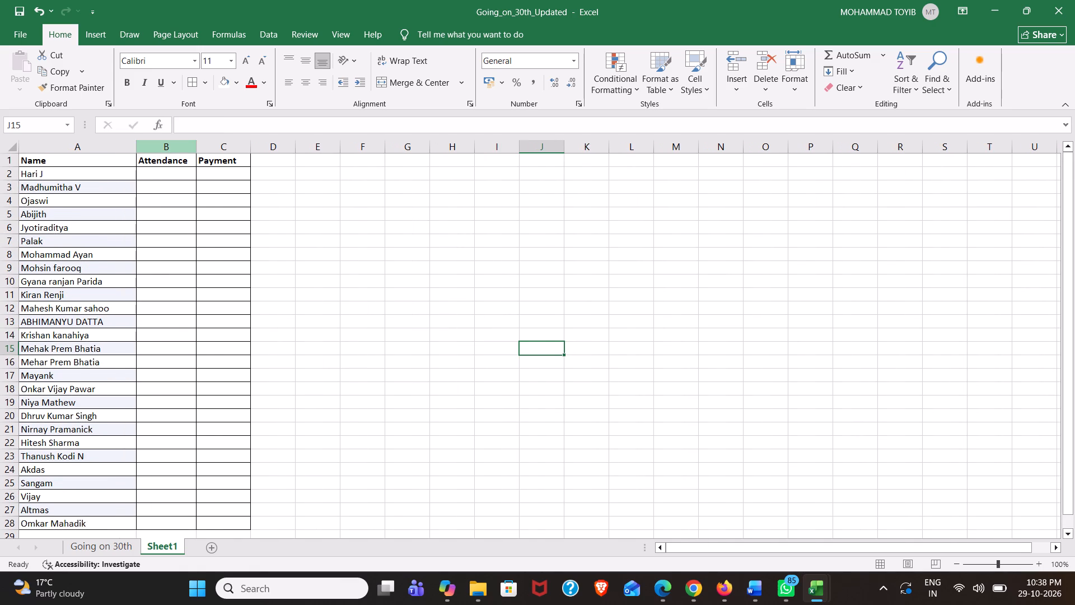
{"action": "left_click_drag", "start_coordinate": [202, 151], "coordinate": [223, 147]}
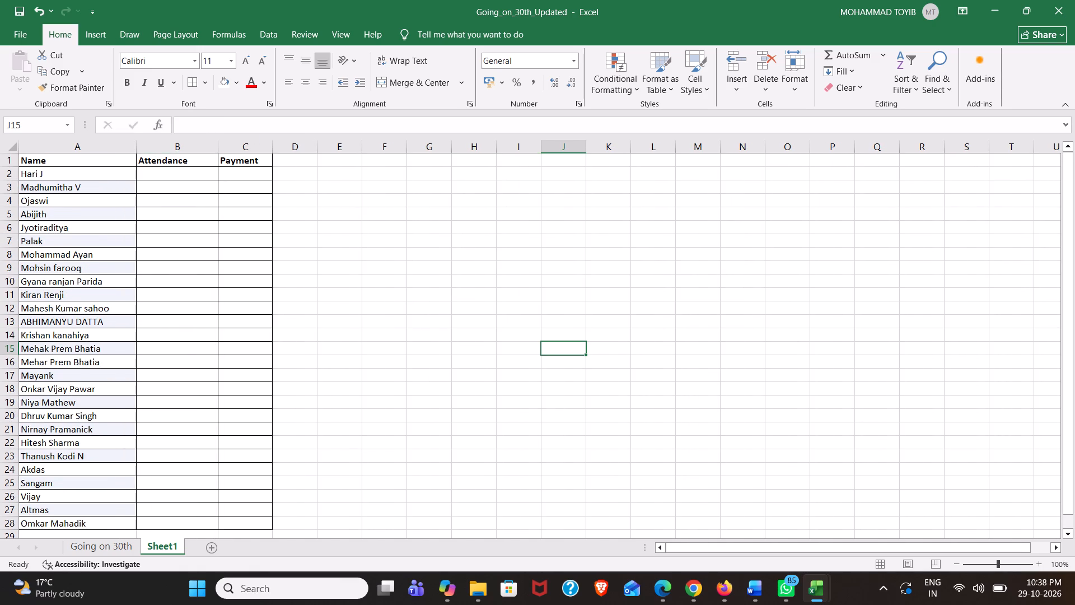
{"action": "left_click_drag", "start_coordinate": [274, 148], "coordinate": [317, 151]}
{"action": "left_click_drag", "start_coordinate": [317, 151], "coordinate": [306, 147]}
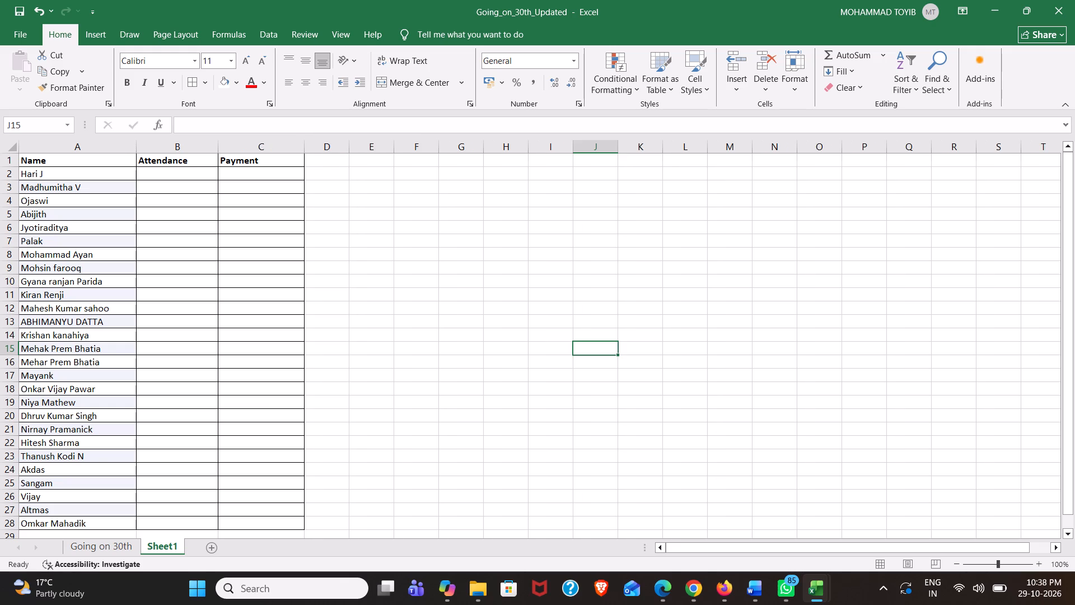
Print Sheet1 one-sided in portrait on Letter paper with the EPSON L6160 Series.
{"action": "key", "text": "ctrl+p"}
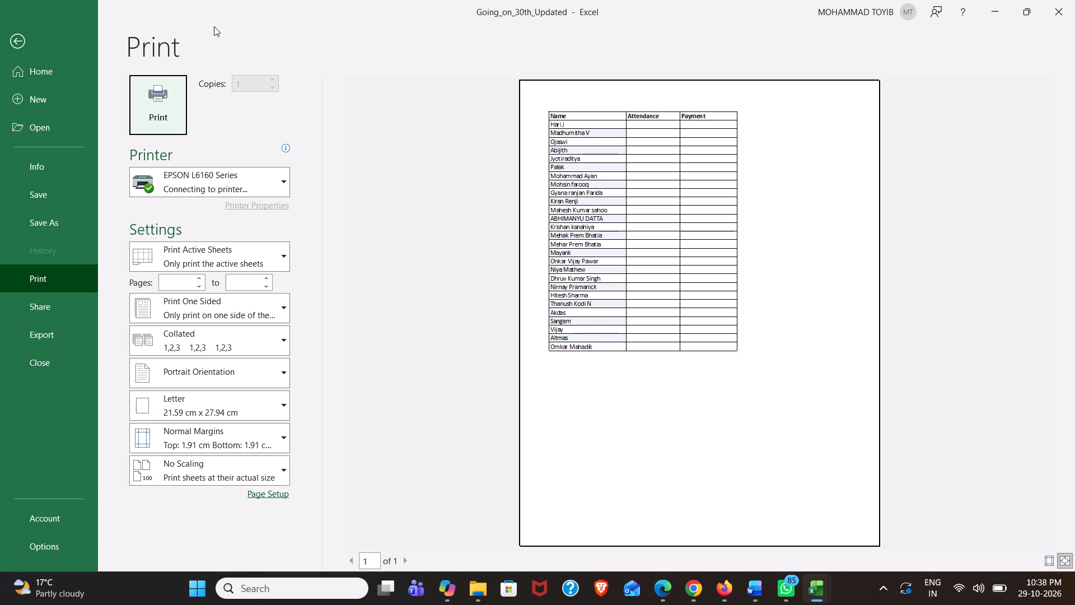
{"action": "left_click", "coordinate": [166, 95]}
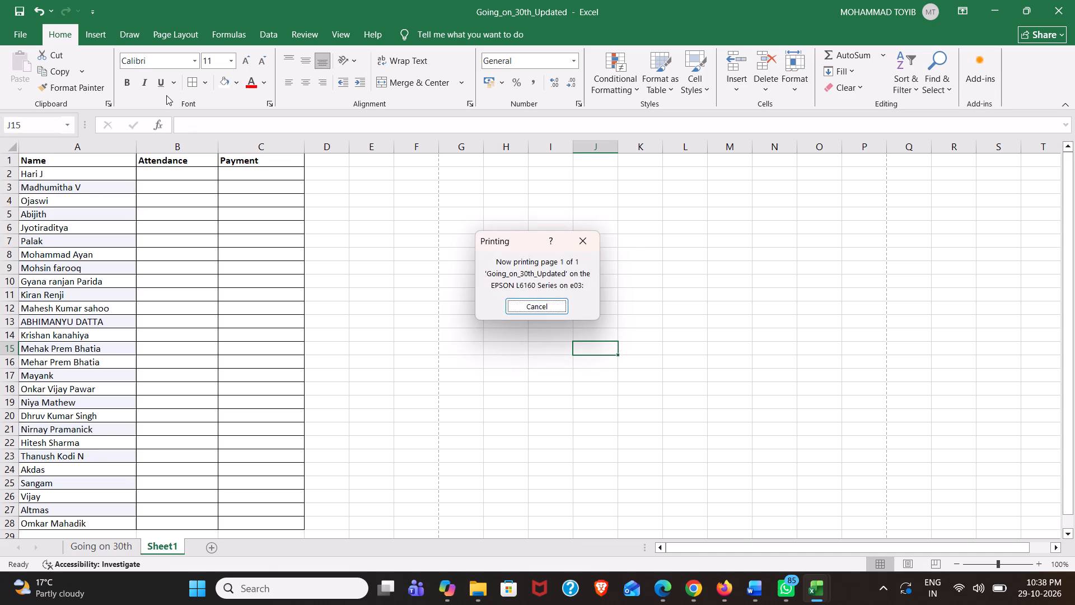
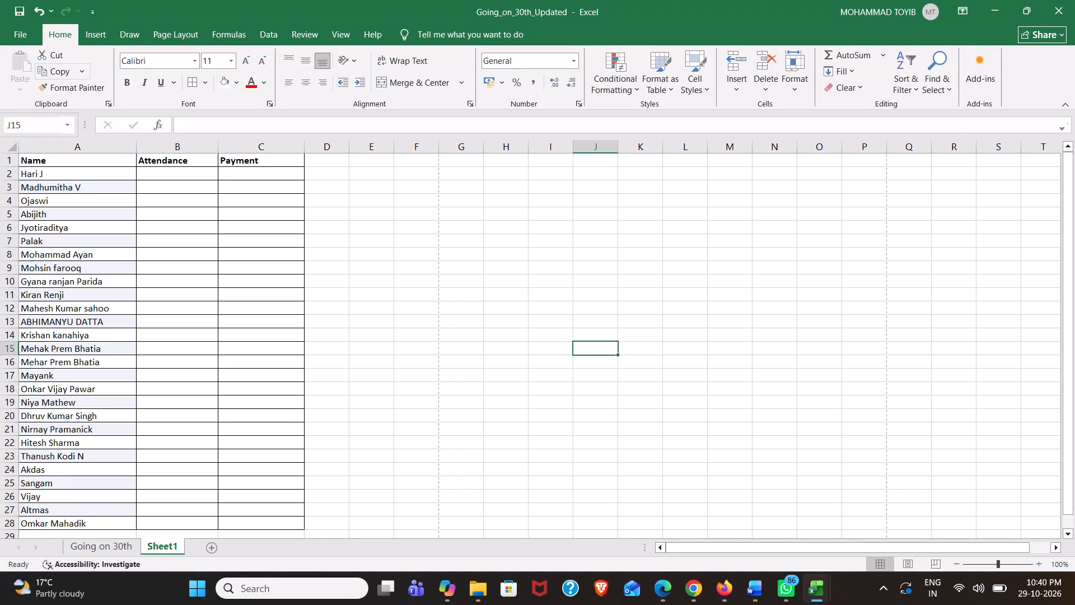
Print the 30th group's attendance sheet once more, in portrait on Letter paper with the EPSON L6160 Series.
{"action": "key", "text": "ctrl+p"}
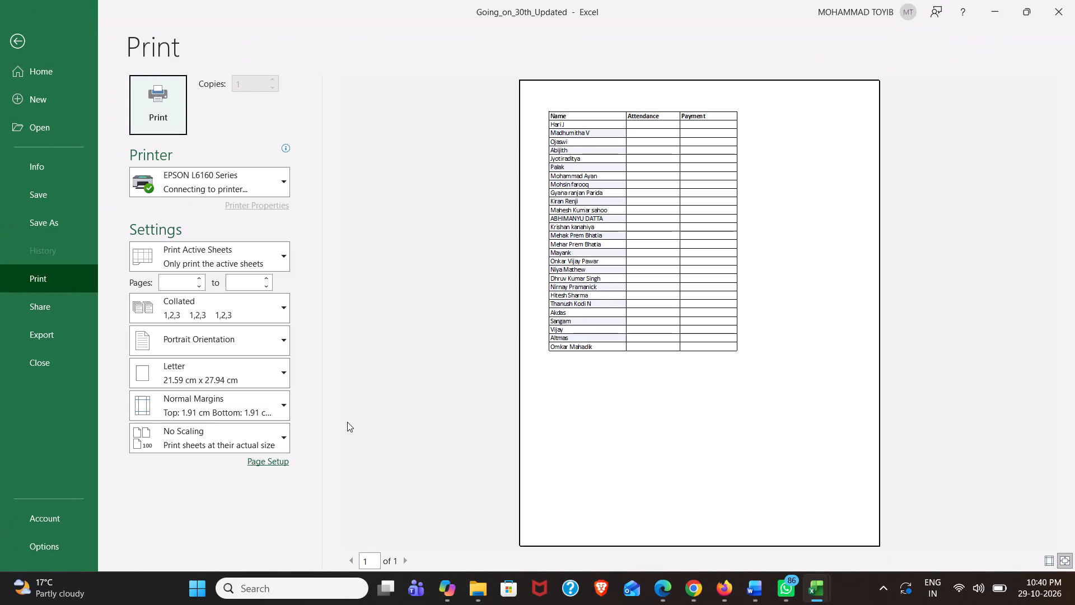
{"action": "key", "text": "Return"}
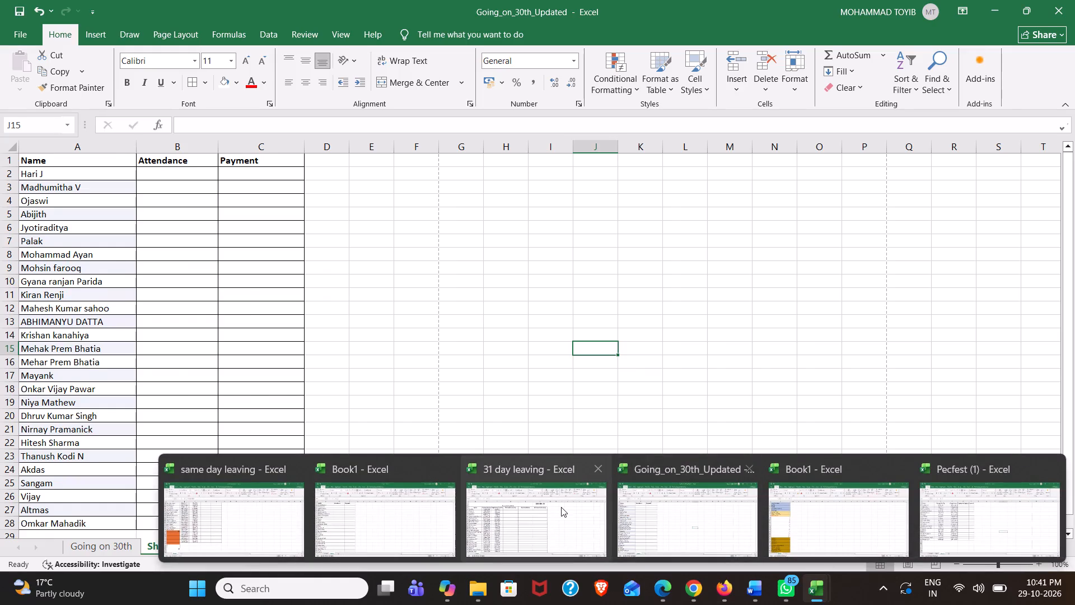
Switch to the 31 day leaving workbook and examine its list and print preview, checking how the columns split across pages.
{"action": "left_click", "coordinate": [560, 507]}
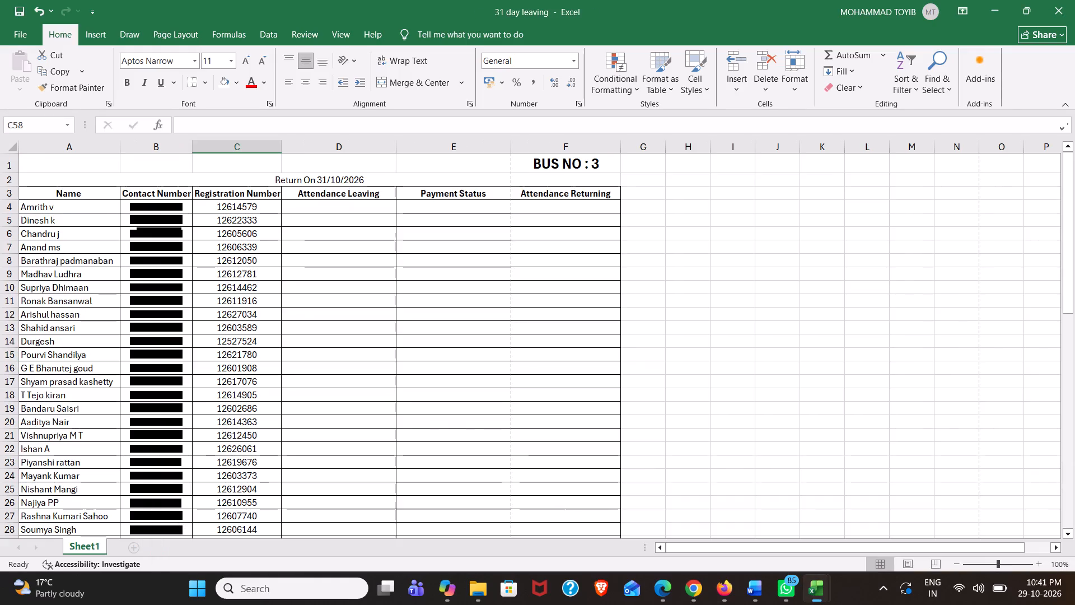
{"action": "scroll", "coordinate": [556, 300], "scroll_direction": "down", "scroll_amount": 9}
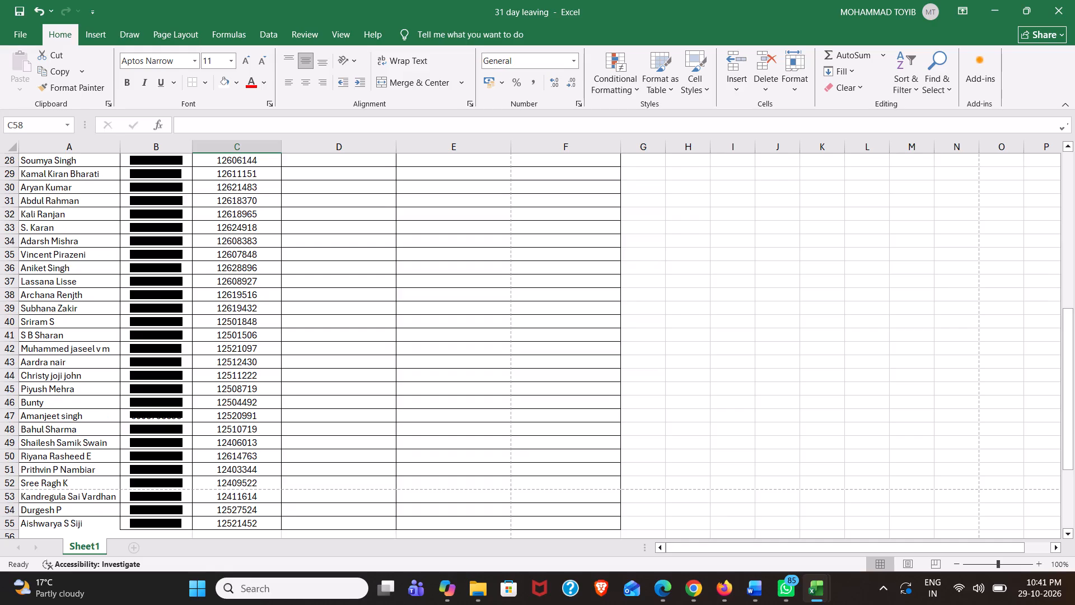
{"action": "scroll", "coordinate": [518, 332], "scroll_direction": "down", "scroll_amount": 2}
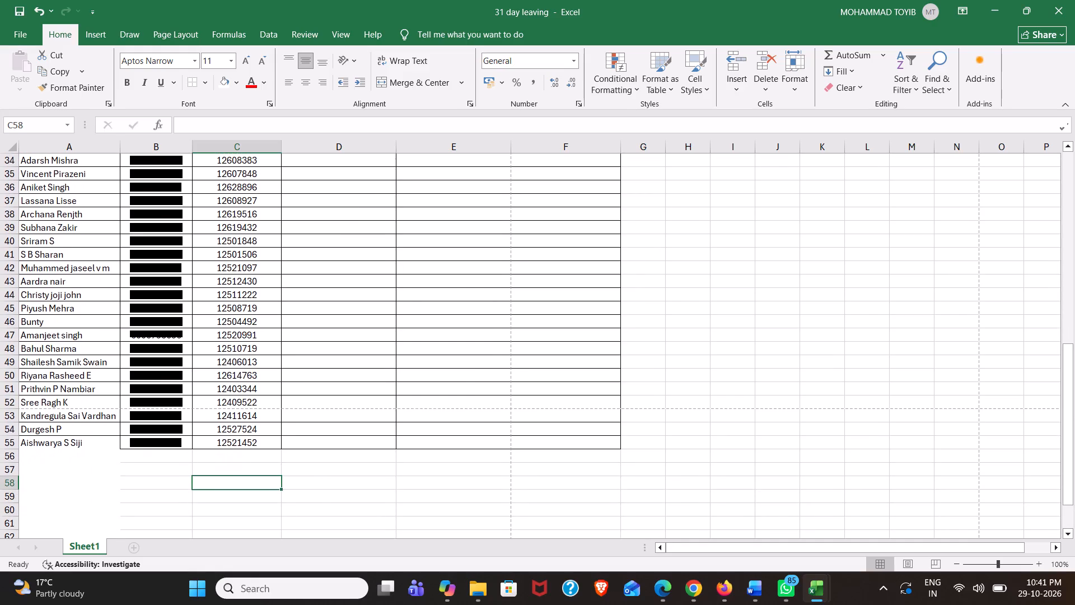
{"action": "key", "text": "ctrl+p"}
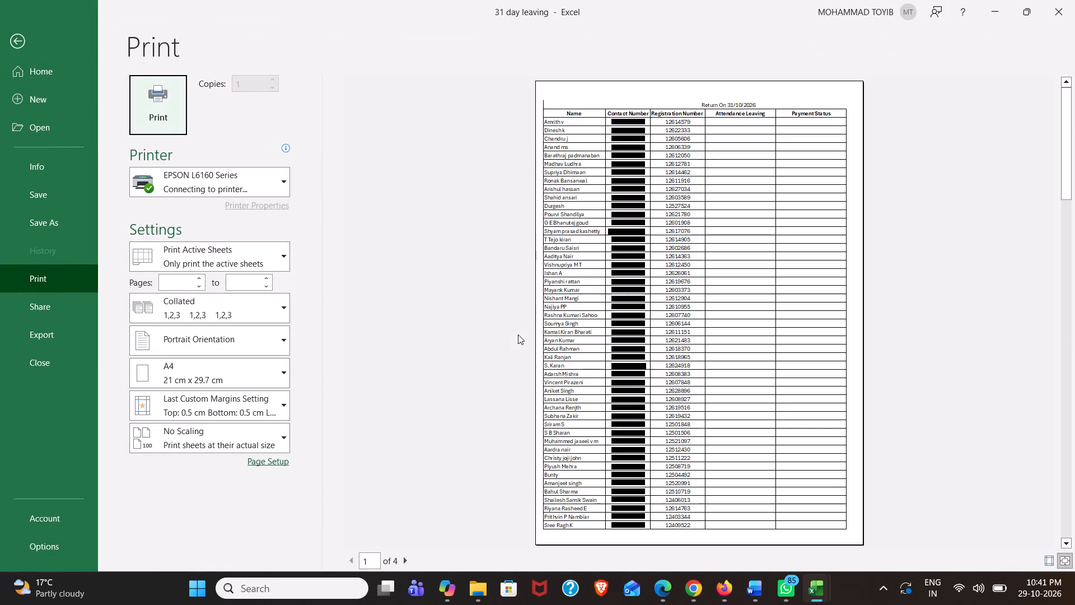
{"action": "scroll", "coordinate": [698, 364], "scroll_direction": "down", "scroll_amount": 1}
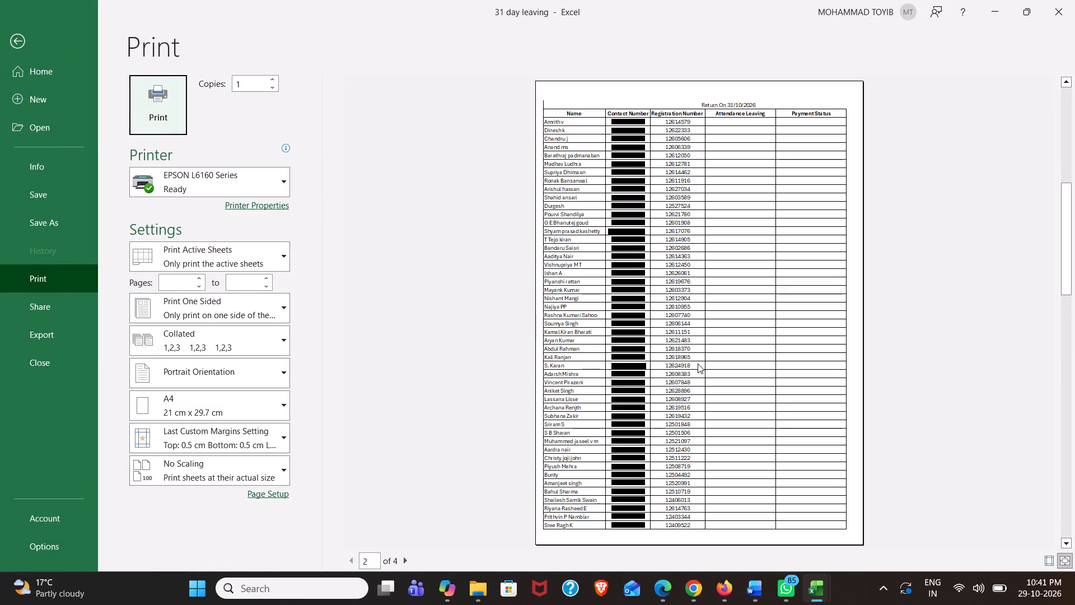
{"action": "scroll", "coordinate": [698, 364], "scroll_direction": "down", "scroll_amount": 2}
{"action": "scroll", "coordinate": [698, 364], "scroll_direction": "up", "scroll_amount": 4}
{"action": "scroll", "coordinate": [698, 364], "scroll_direction": "down", "scroll_amount": 1}
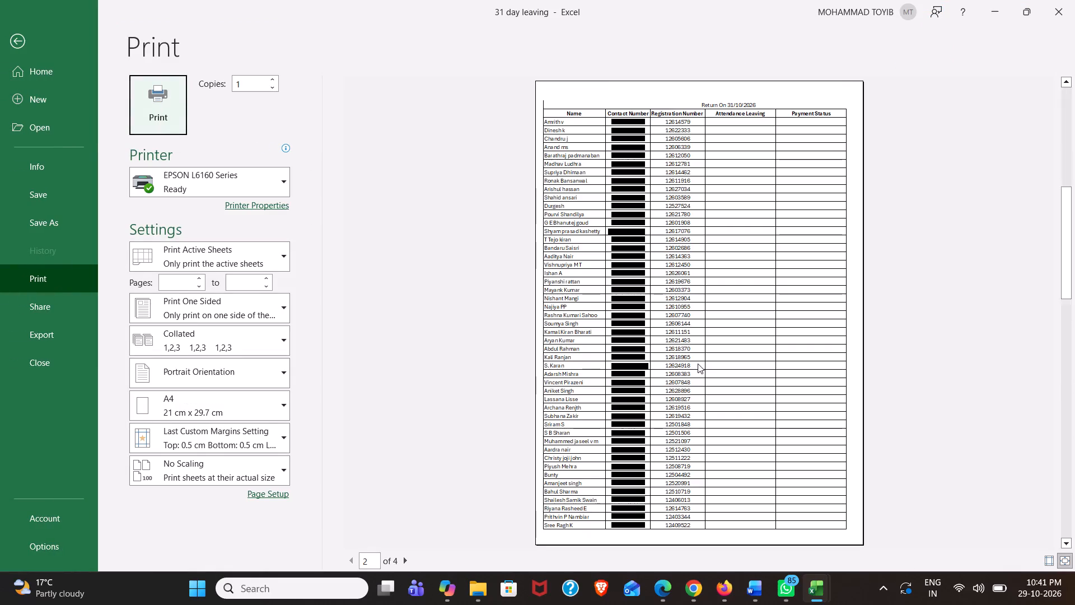
{"action": "scroll", "coordinate": [698, 364], "scroll_direction": "down", "scroll_amount": 2}
{"action": "scroll", "coordinate": [698, 364], "scroll_direction": "up", "scroll_amount": 3}
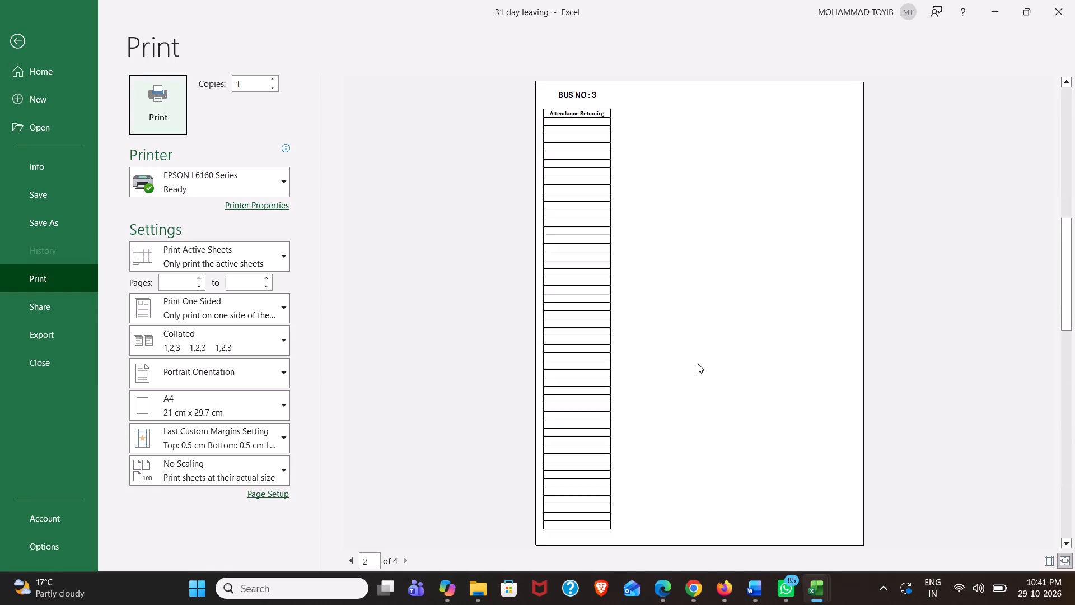
{"action": "scroll", "coordinate": [698, 364], "scroll_direction": "up", "scroll_amount": 2}
{"action": "scroll", "coordinate": [698, 364], "scroll_direction": "down", "scroll_amount": 1}
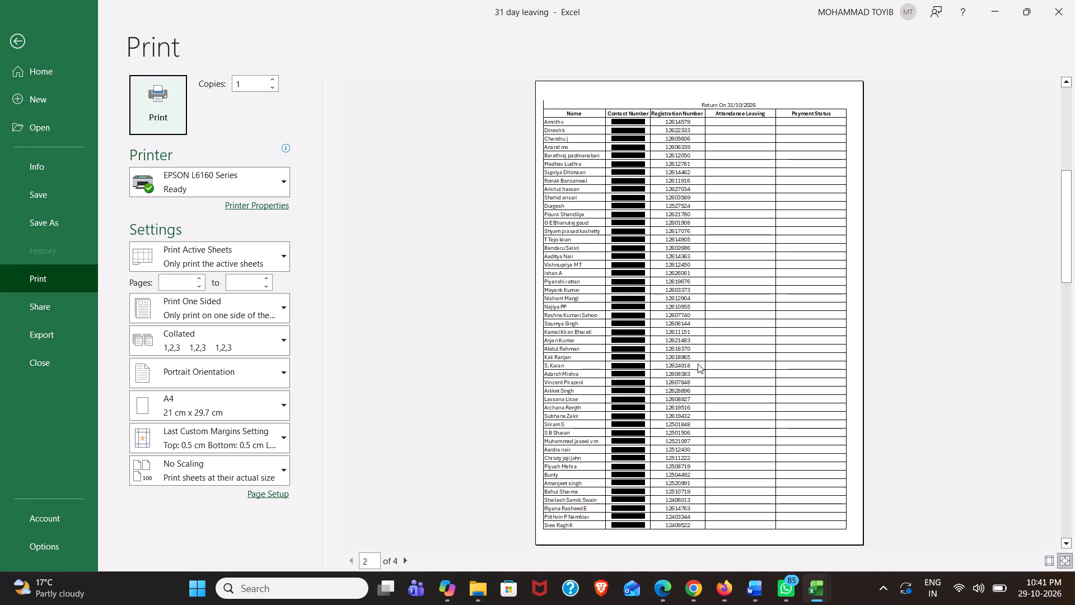
{"action": "scroll", "coordinate": [699, 360], "scroll_direction": "up", "scroll_amount": 1}
{"action": "scroll", "coordinate": [699, 360], "scroll_direction": "down", "scroll_amount": 1}
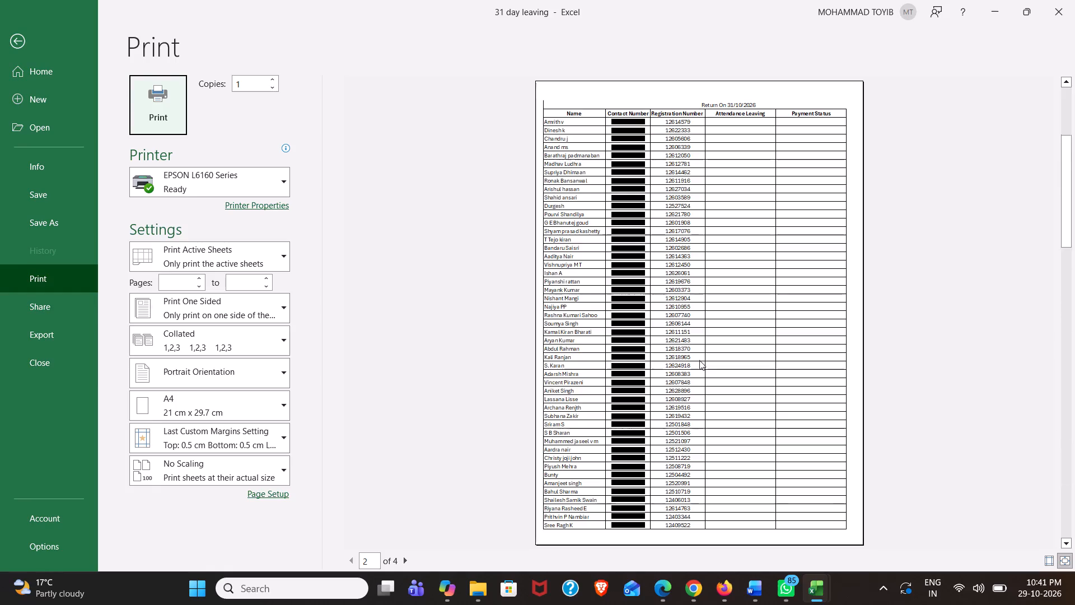
{"action": "scroll", "coordinate": [699, 360], "scroll_direction": "down", "scroll_amount": 1}
{"action": "scroll", "coordinate": [699, 360], "scroll_direction": "up", "scroll_amount": 1}
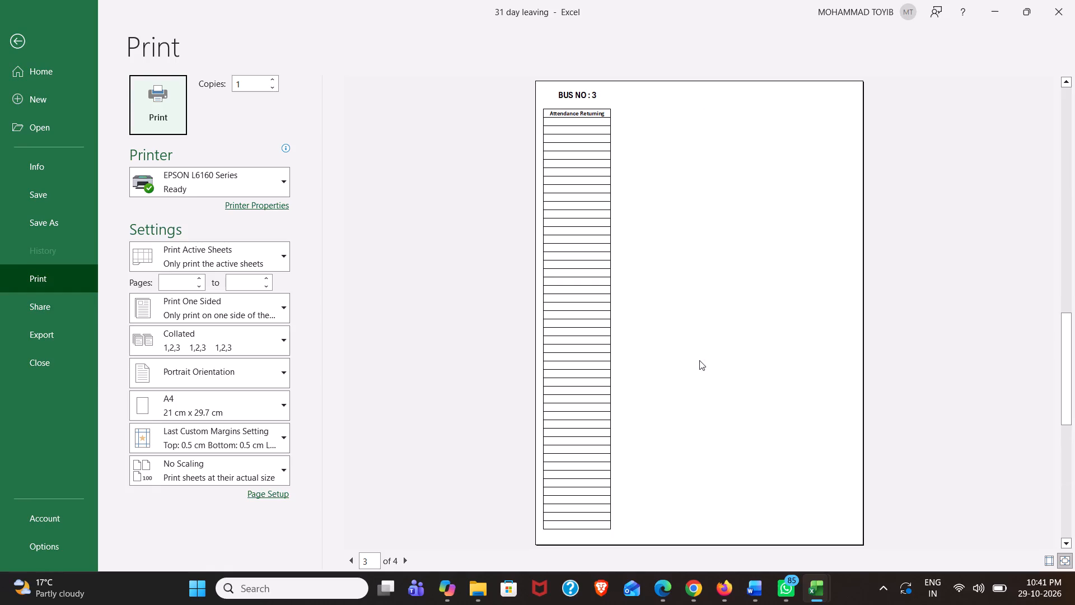
{"action": "scroll", "coordinate": [699, 360], "scroll_direction": "up", "scroll_amount": 6}
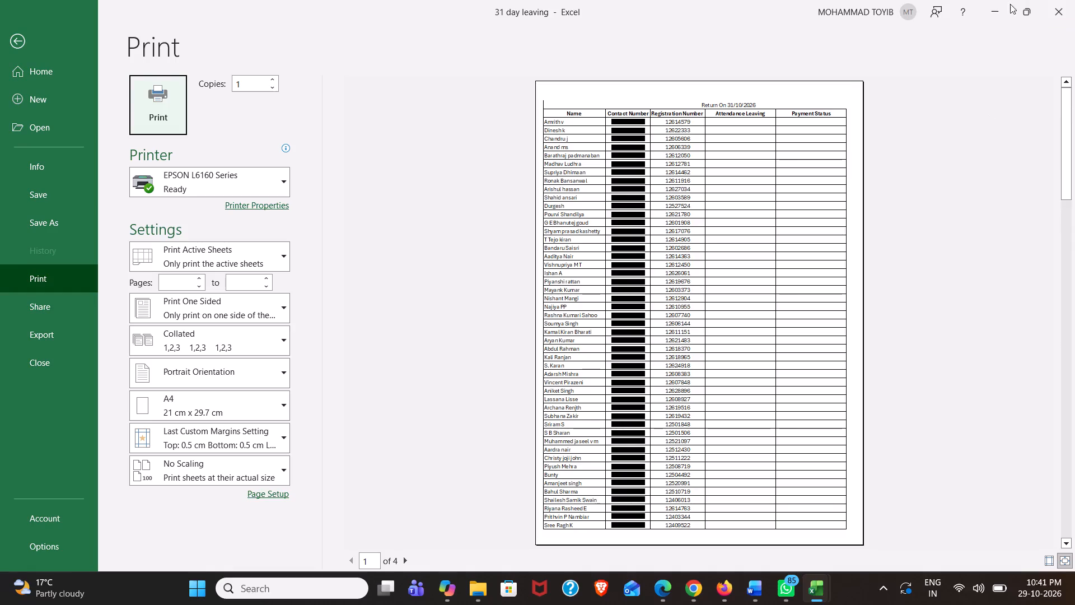
{"action": "left_click", "coordinate": [31, 34]}
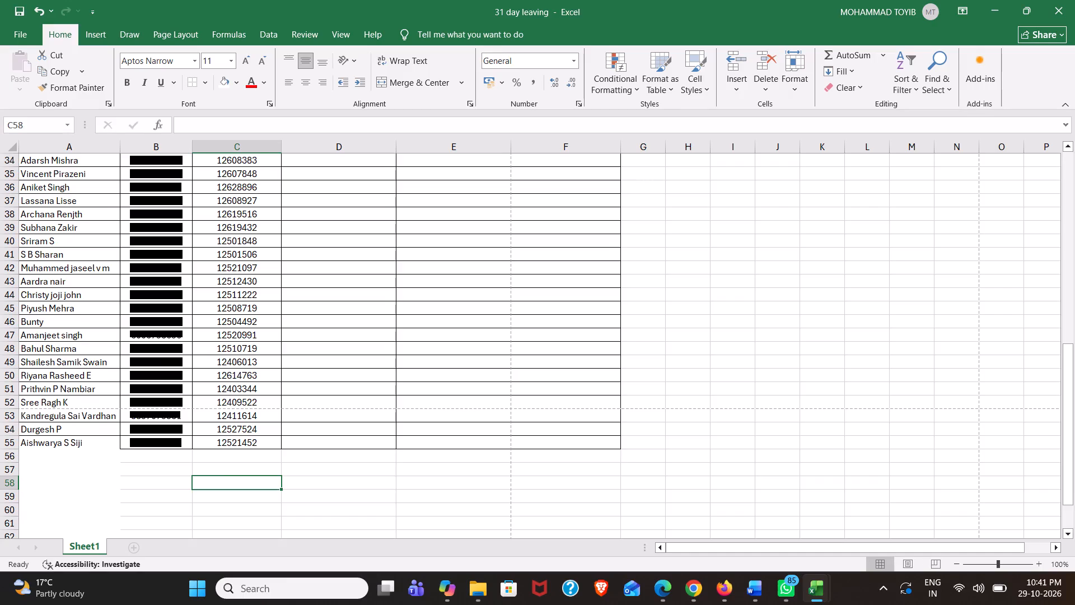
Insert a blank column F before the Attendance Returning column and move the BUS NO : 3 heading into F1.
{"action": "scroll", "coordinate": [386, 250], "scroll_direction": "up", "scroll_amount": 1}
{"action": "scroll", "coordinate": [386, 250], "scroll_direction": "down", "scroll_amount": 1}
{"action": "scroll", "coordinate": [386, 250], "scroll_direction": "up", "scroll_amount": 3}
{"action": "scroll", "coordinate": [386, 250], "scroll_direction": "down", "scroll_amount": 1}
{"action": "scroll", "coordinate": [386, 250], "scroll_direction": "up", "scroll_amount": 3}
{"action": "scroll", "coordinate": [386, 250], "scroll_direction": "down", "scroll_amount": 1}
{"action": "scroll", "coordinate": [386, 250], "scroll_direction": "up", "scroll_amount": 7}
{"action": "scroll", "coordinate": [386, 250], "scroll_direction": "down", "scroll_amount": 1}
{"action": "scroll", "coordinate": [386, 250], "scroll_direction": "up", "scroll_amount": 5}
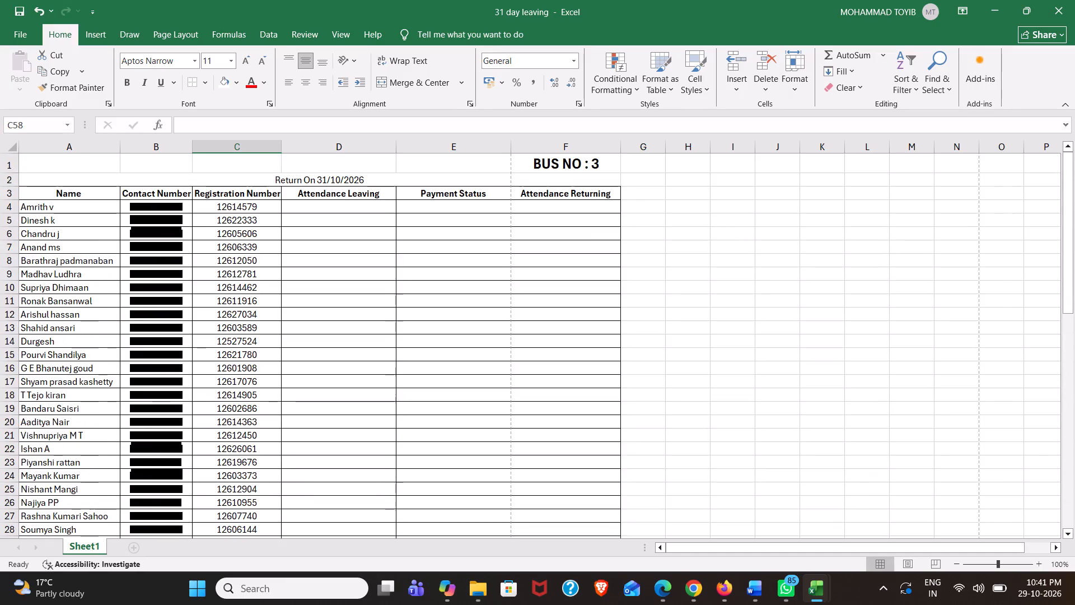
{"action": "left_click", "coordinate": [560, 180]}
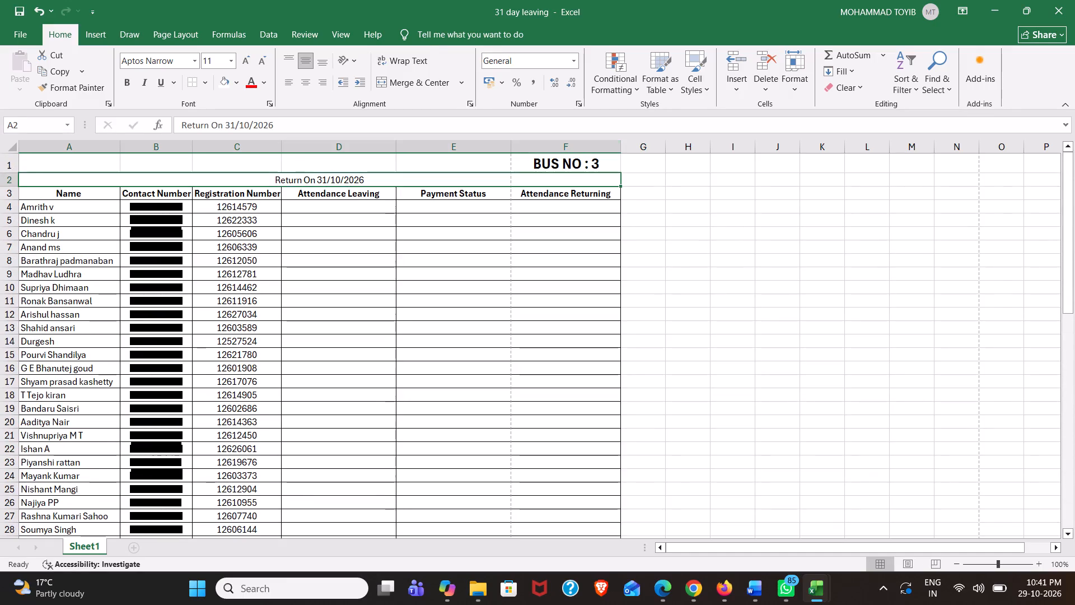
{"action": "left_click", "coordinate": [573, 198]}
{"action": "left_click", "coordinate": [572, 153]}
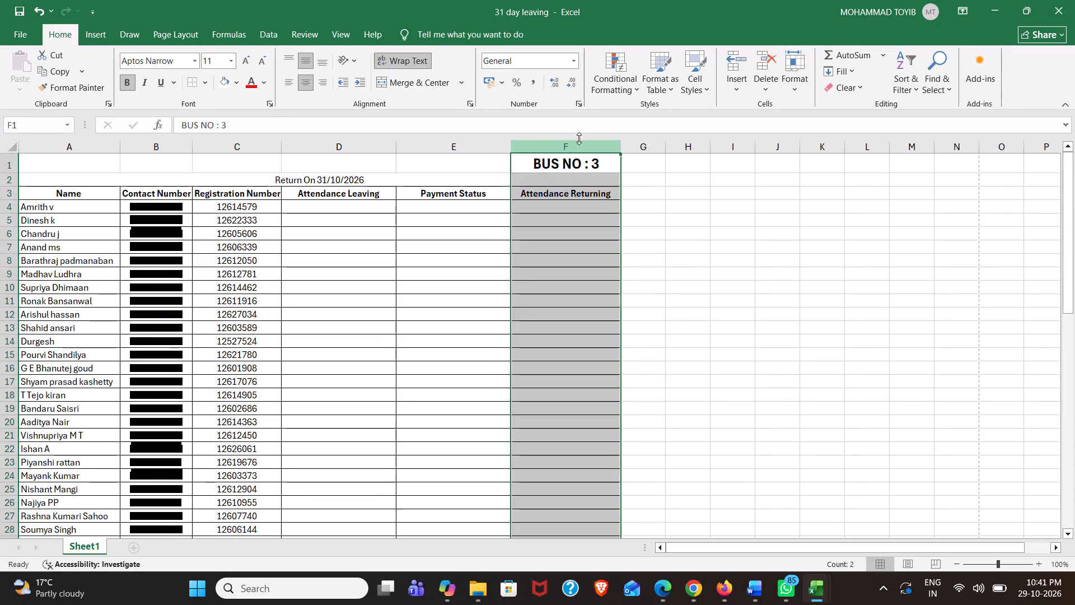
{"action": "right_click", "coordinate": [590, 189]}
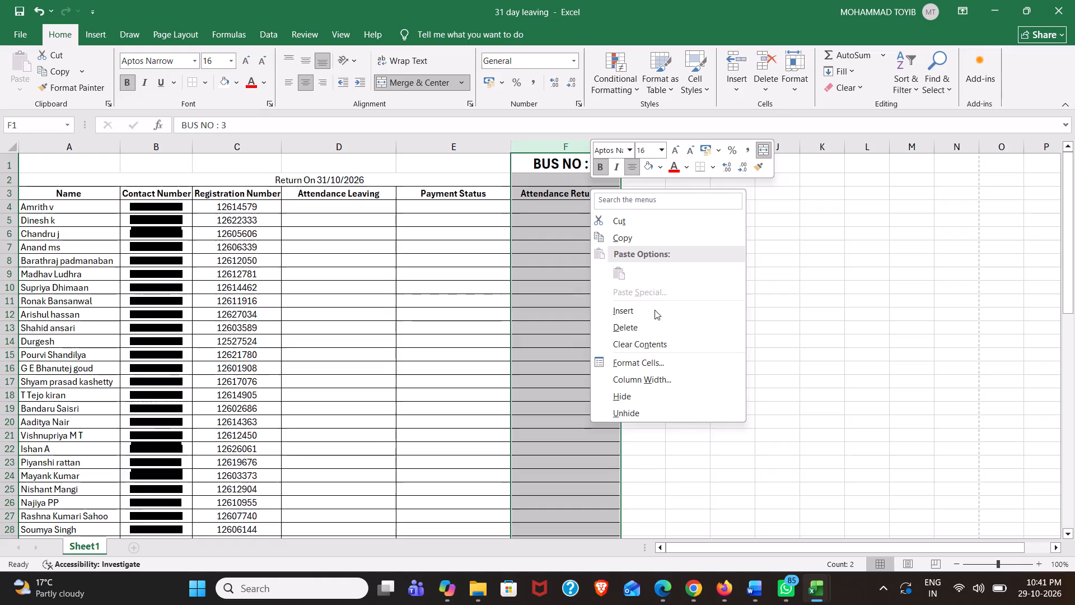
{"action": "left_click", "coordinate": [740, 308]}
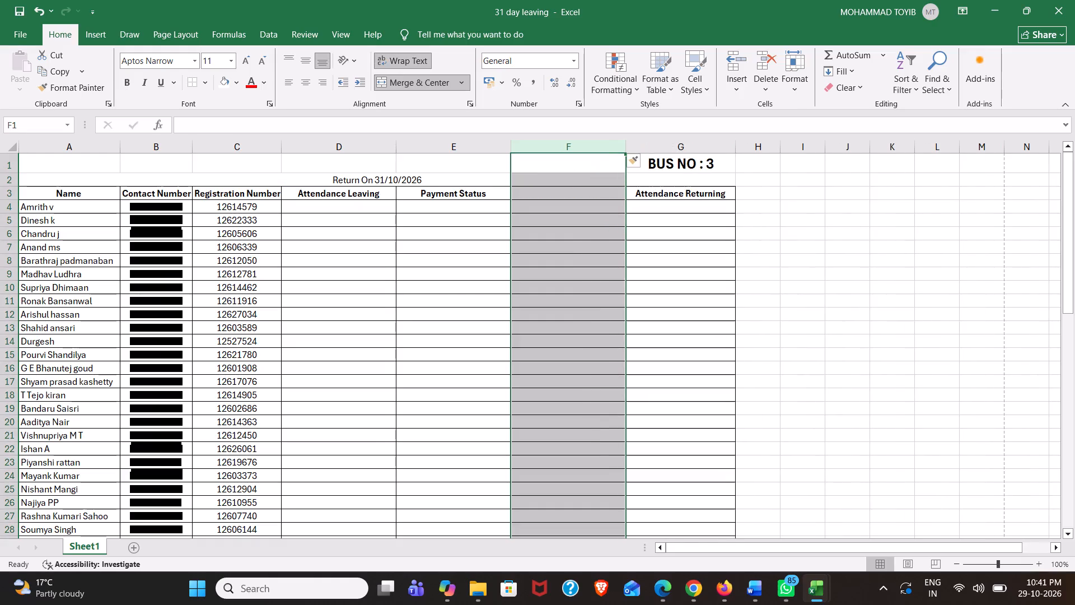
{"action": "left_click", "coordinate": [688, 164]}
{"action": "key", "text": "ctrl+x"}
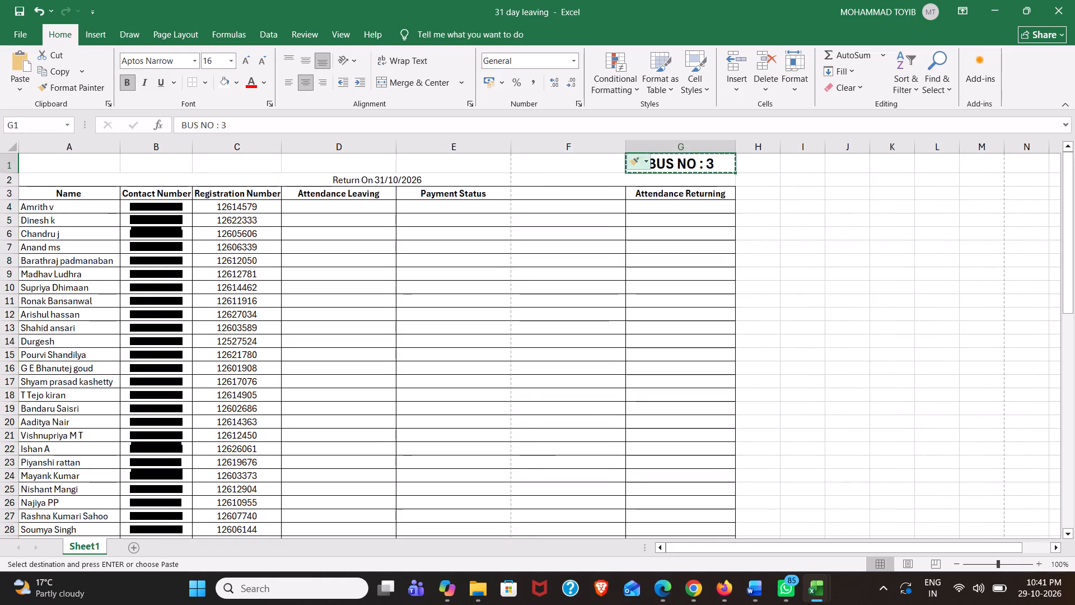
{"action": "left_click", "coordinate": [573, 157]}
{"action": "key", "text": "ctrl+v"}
Delete the Attendance Returning column.
{"action": "left_click", "coordinate": [708, 146]}
{"action": "right_click", "coordinate": [708, 146]}
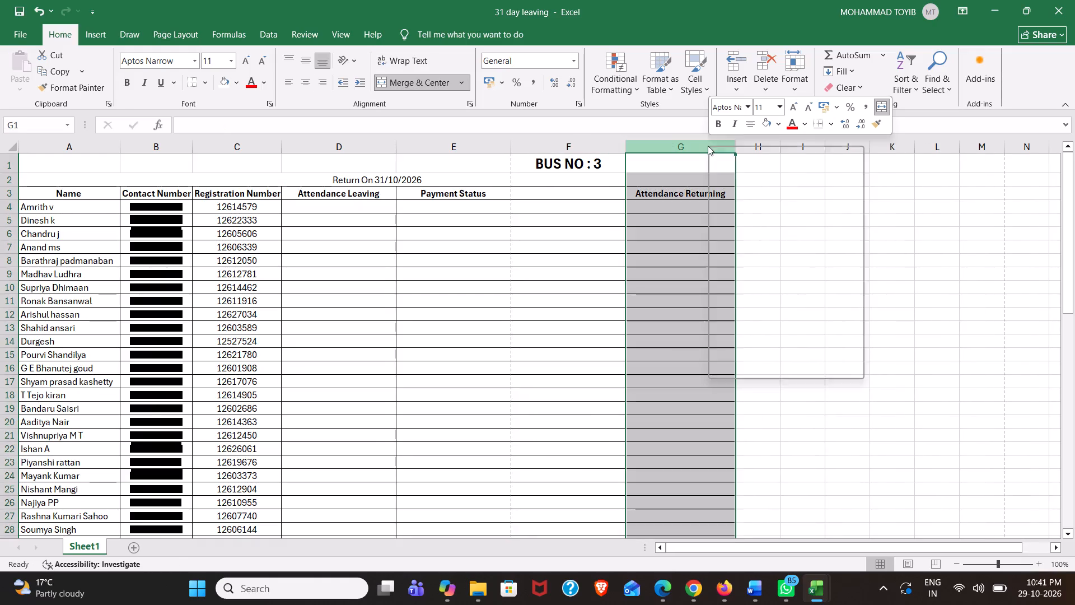
{"action": "left_click", "coordinate": [769, 276]}
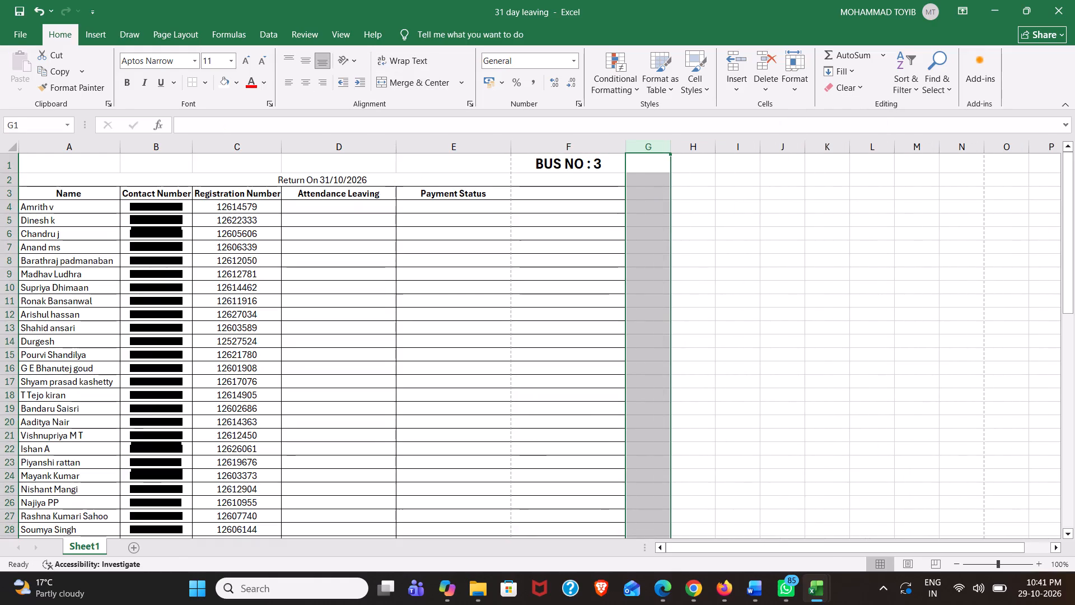
Move the BUS NO : 3 heading to E1, above the Payment Status column.
{"action": "left_click", "coordinate": [563, 161]}
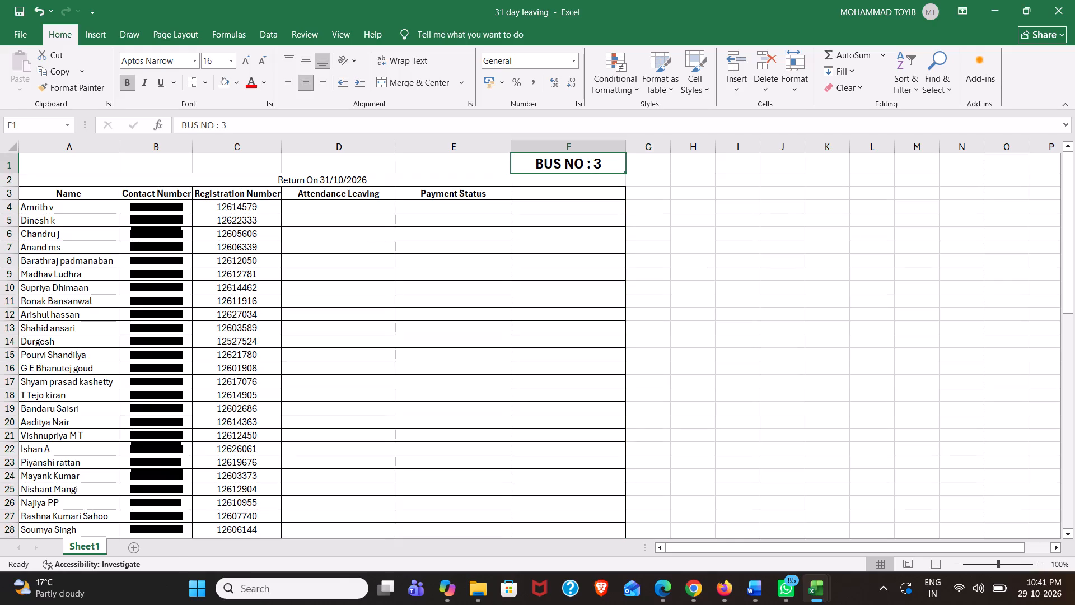
{"action": "key", "text": "ctrl+x"}
{"action": "left_click", "coordinate": [475, 161]}
{"action": "key", "text": "ctrl+v"}
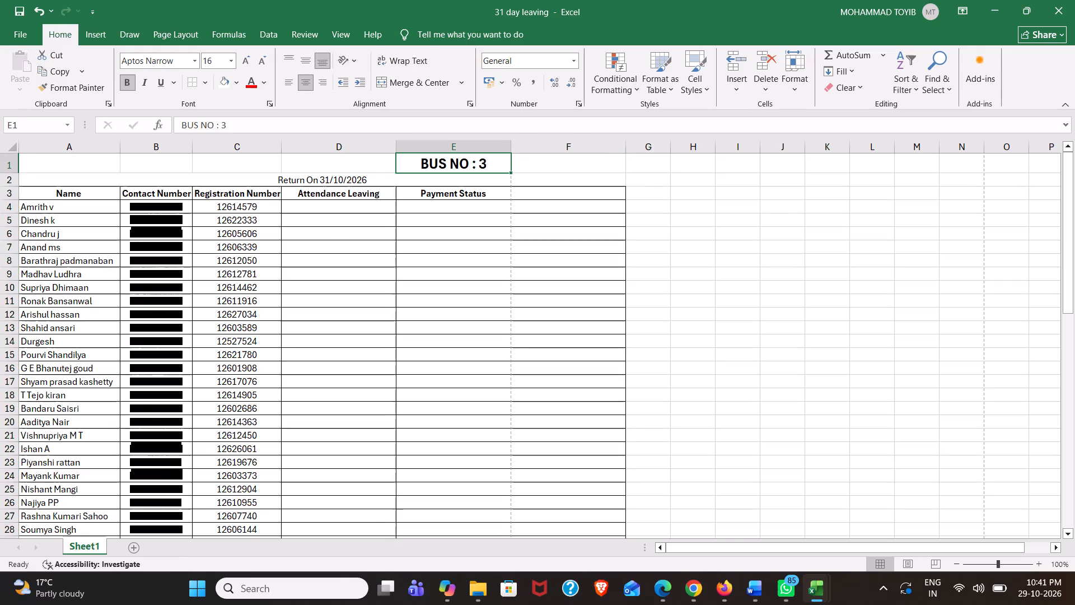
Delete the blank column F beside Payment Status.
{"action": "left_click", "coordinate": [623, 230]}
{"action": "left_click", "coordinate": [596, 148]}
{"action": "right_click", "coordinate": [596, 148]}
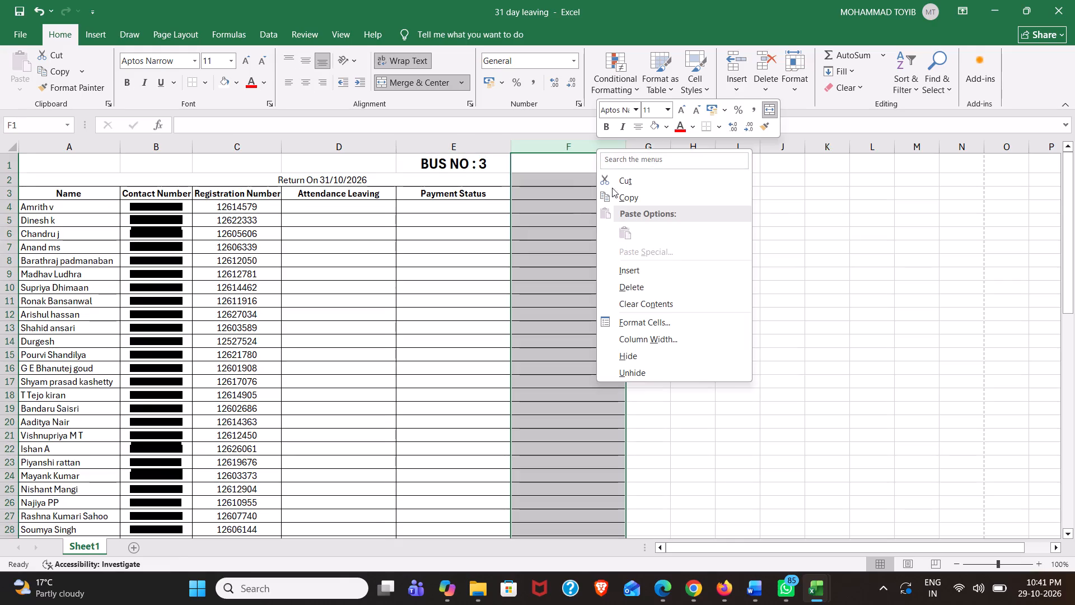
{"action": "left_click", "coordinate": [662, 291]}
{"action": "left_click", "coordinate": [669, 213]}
Apply No Border to the empty cells A56:A66 below the name list.
{"action": "scroll", "coordinate": [629, 386], "scroll_direction": "down", "scroll_amount": 3}
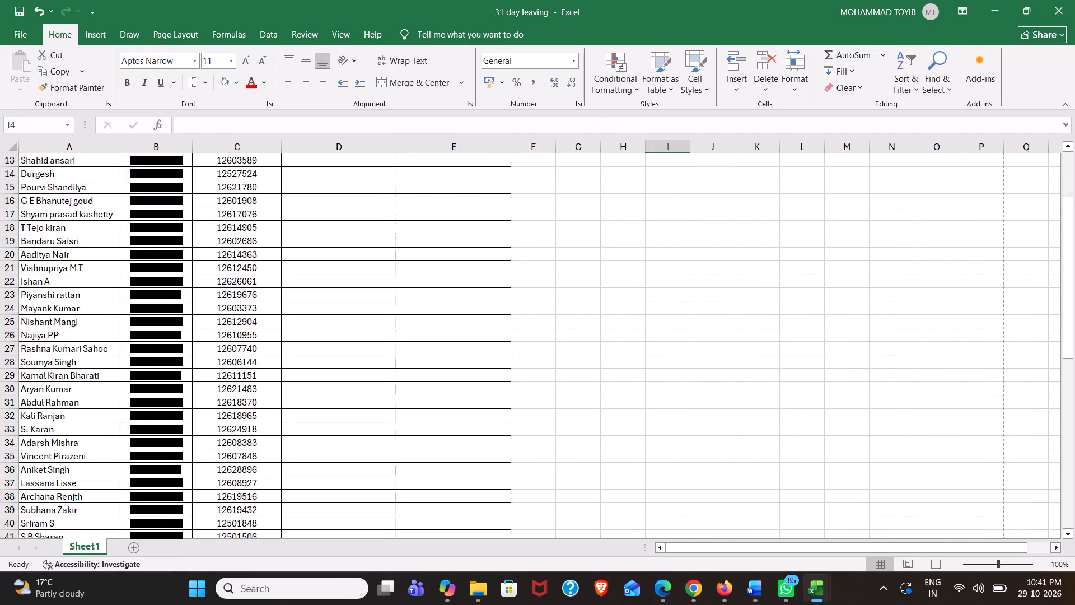
{"action": "scroll", "coordinate": [596, 416], "scroll_direction": "down", "scroll_amount": 4}
{"action": "scroll", "coordinate": [568, 452], "scroll_direction": "up", "scroll_amount": 1}
{"action": "scroll", "coordinate": [568, 452], "scroll_direction": "down", "scroll_amount": 1}
{"action": "scroll", "coordinate": [552, 460], "scroll_direction": "up", "scroll_amount": 1}
{"action": "scroll", "coordinate": [550, 462], "scroll_direction": "down", "scroll_amount": 7}
{"action": "scroll", "coordinate": [459, 450], "scroll_direction": "down", "scroll_amount": 5}
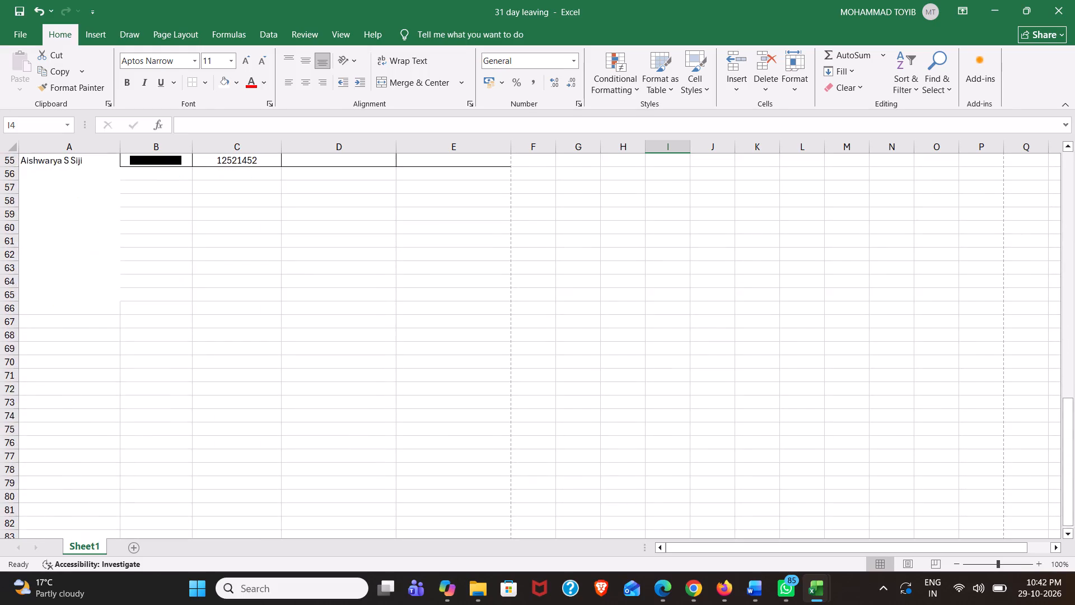
{"action": "scroll", "coordinate": [455, 446], "scroll_direction": "up", "scroll_amount": 5}
{"action": "scroll", "coordinate": [94, 490], "scroll_direction": "down", "scroll_amount": 1}
{"action": "left_click_drag", "start_coordinate": [104, 470], "coordinate": [85, 390]}
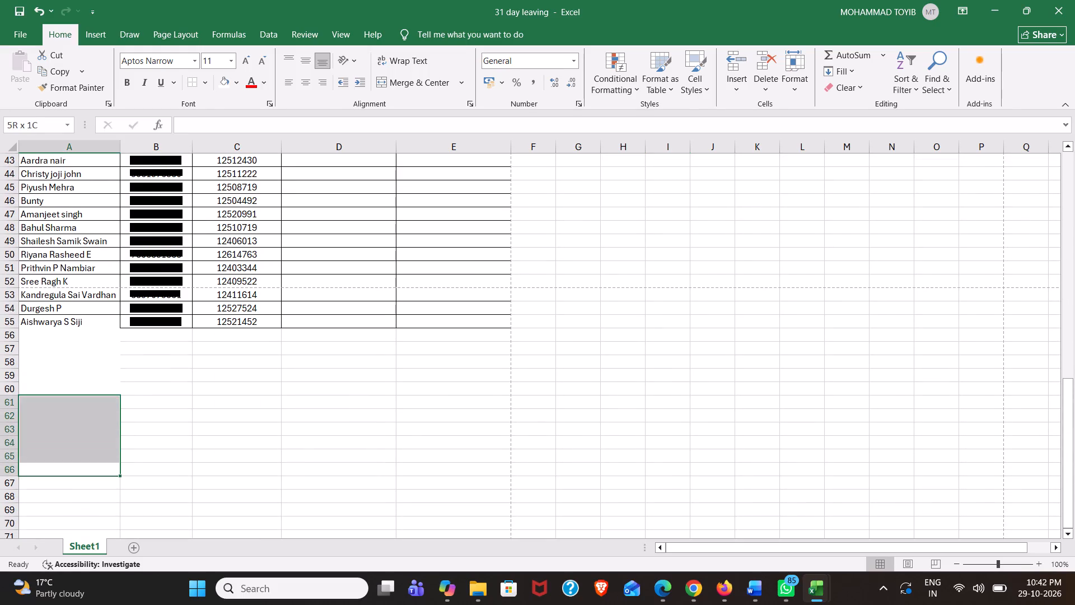
{"action": "left_click_drag", "start_coordinate": [85, 390], "coordinate": [87, 338]}
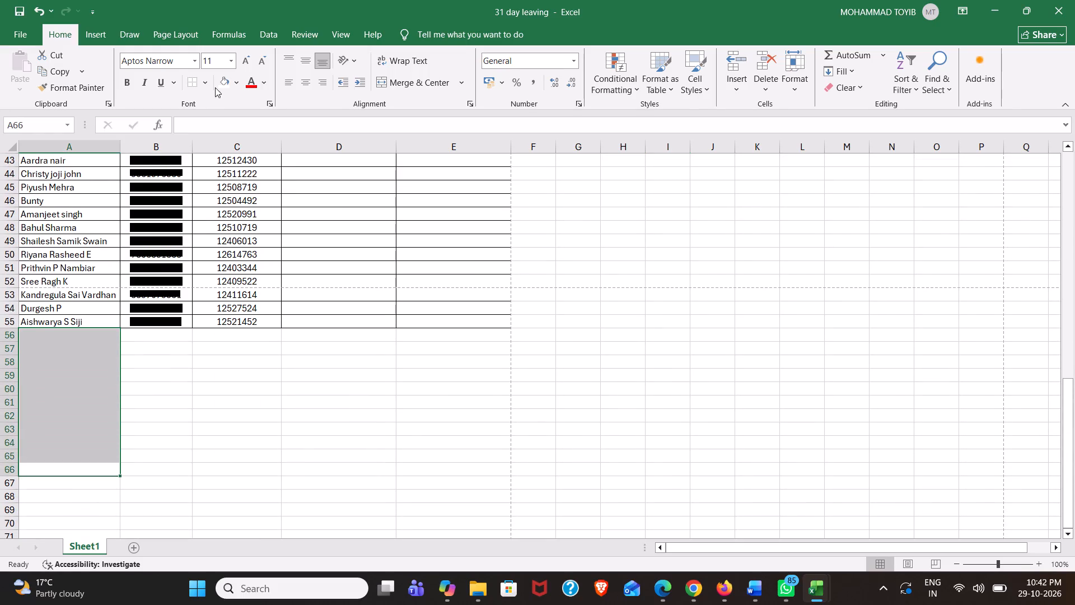
{"action": "left_click", "coordinate": [207, 81]}
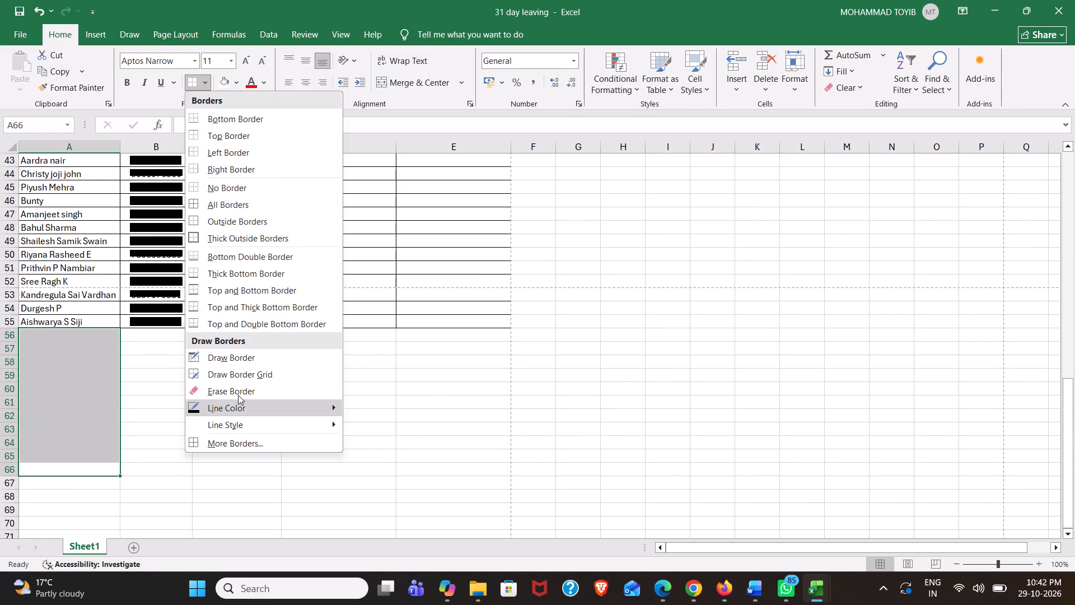
{"action": "left_click", "coordinate": [245, 194]}
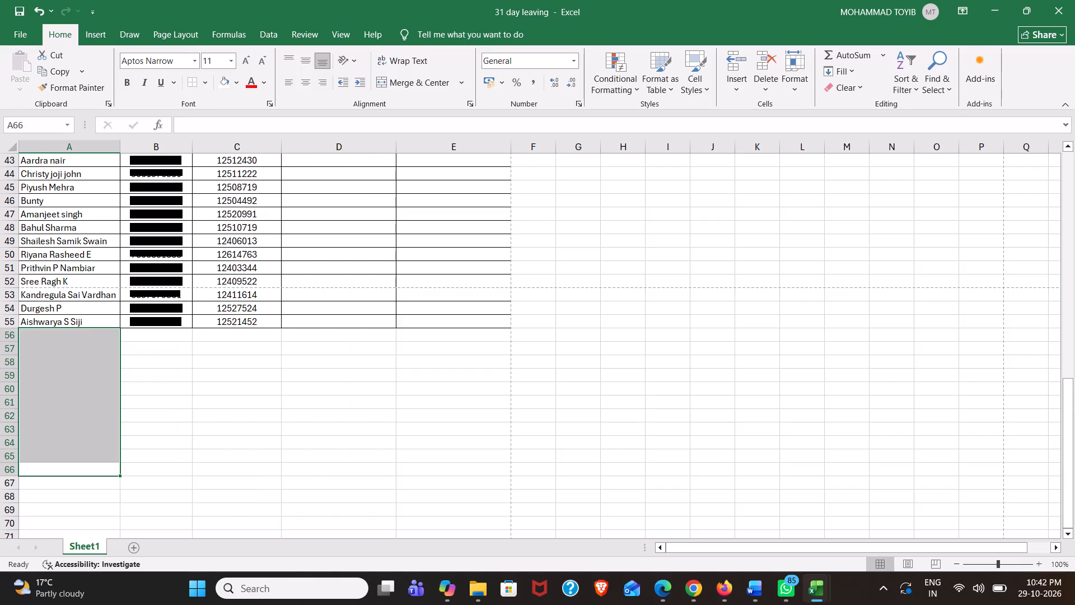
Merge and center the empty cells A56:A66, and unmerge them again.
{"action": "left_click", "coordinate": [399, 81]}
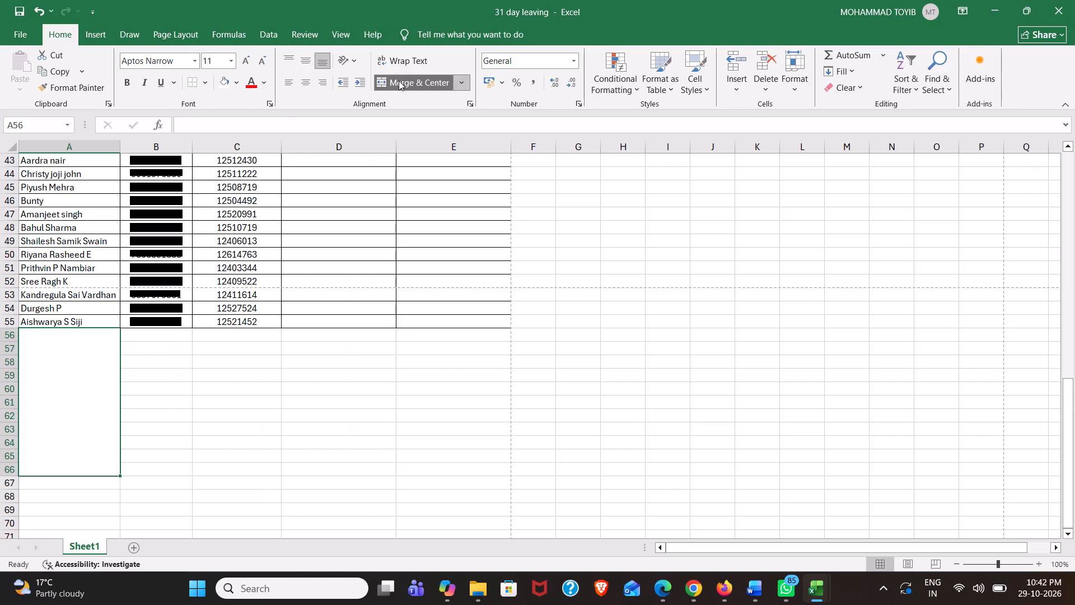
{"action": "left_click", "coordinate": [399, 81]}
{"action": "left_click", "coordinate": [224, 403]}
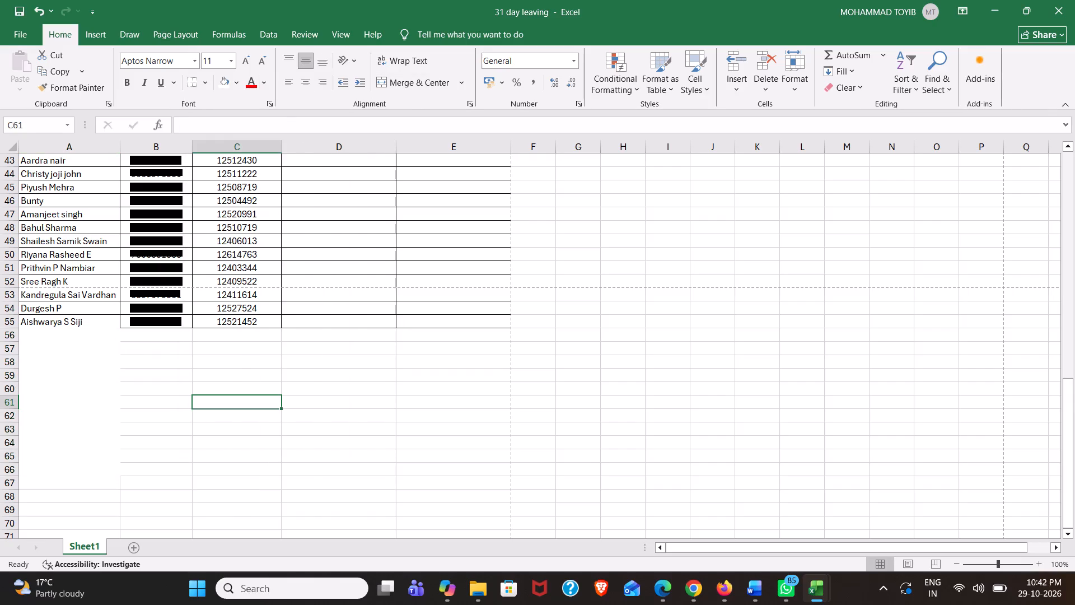
Apply All Borders to the whole bus 3 table, A1:E55.
{"action": "left_click", "coordinate": [490, 334]}
{"action": "left_click", "coordinate": [498, 324]}
{"action": "left_click_drag", "start_coordinate": [498, 322], "coordinate": [104, 22]}
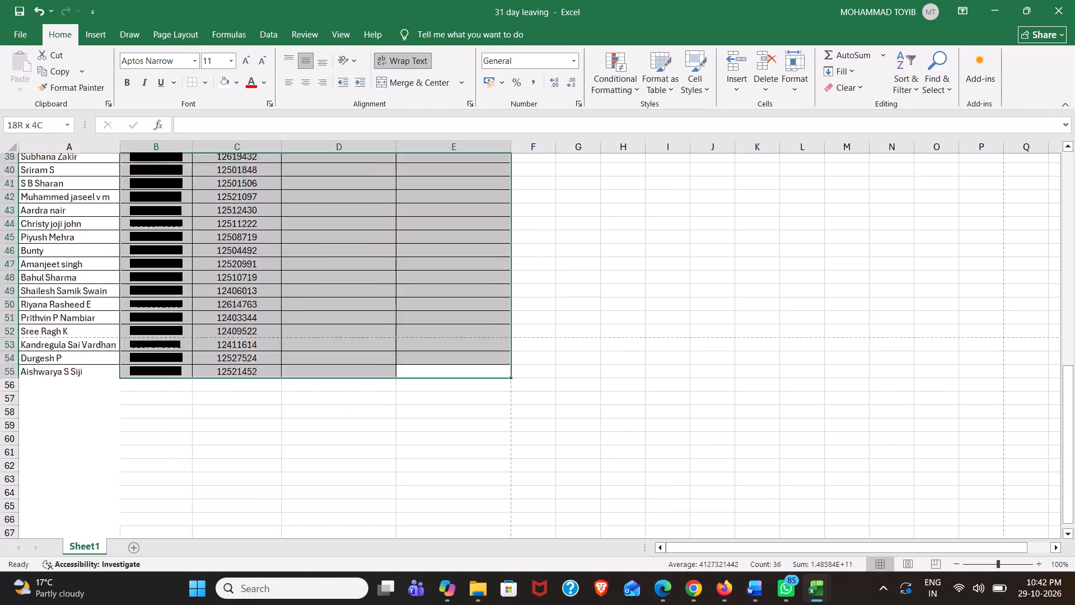
{"action": "left_click_drag", "start_coordinate": [104, 22], "coordinate": [94, 6]}
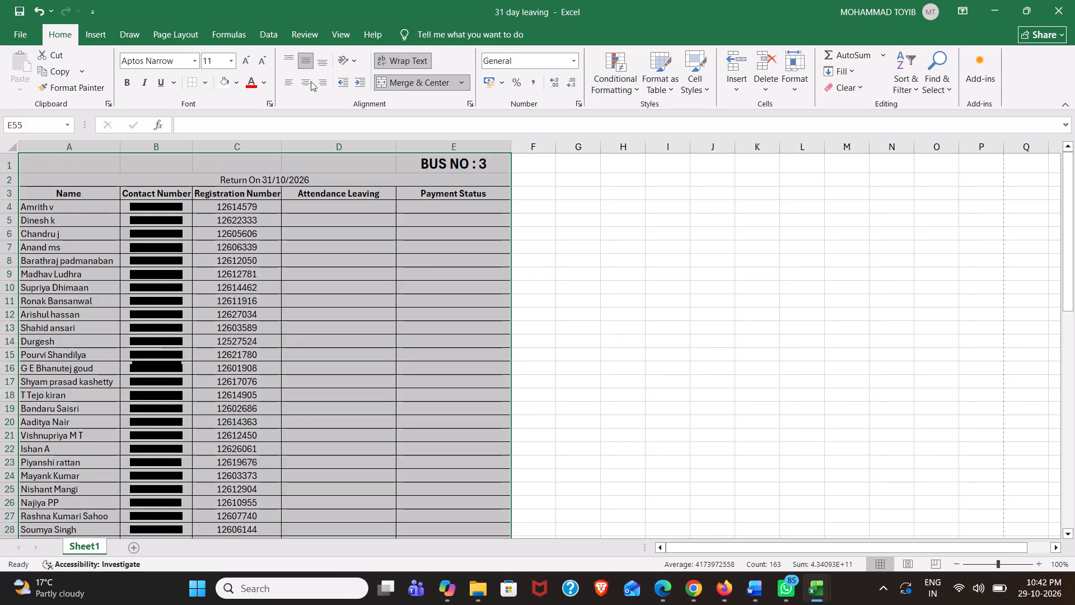
{"action": "left_click", "coordinate": [207, 84]}
{"action": "left_click", "coordinate": [261, 207]}
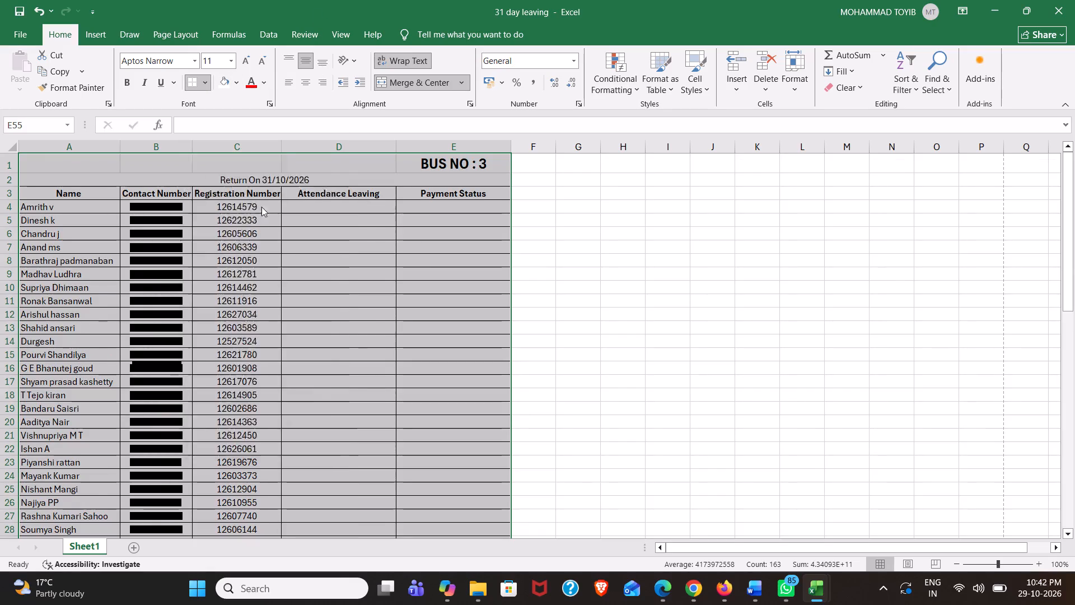
{"action": "left_click", "coordinate": [588, 282]}
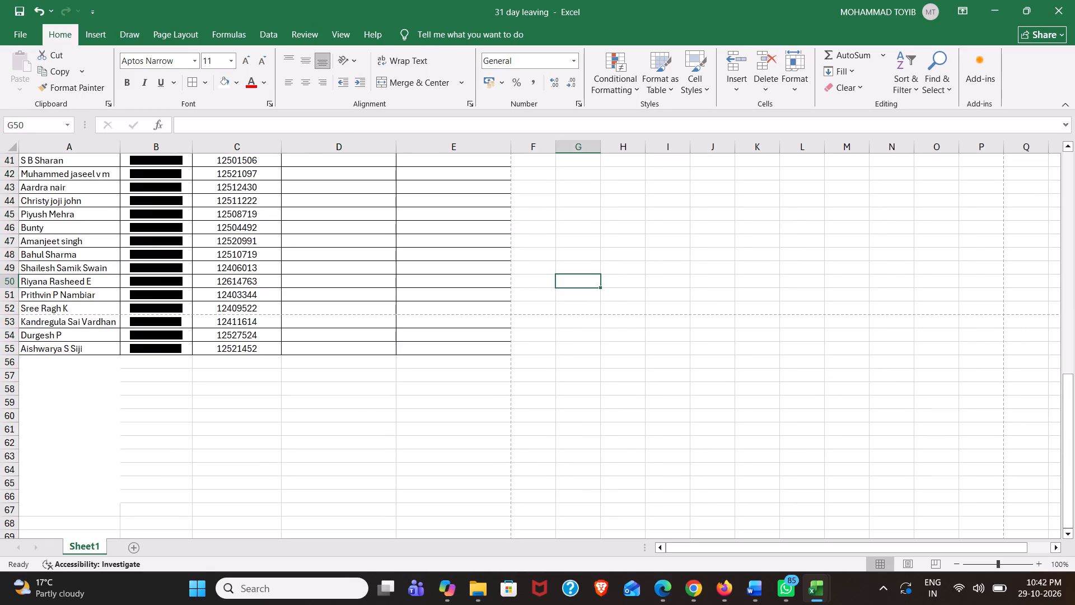
Check the print preview and print the bus 3 sheet one-sided in portrait on A4 with the EPSON L6160 Series.
{"action": "key", "text": "ctrl+p"}
{"action": "scroll", "coordinate": [639, 319], "scroll_direction": "down", "scroll_amount": 4}
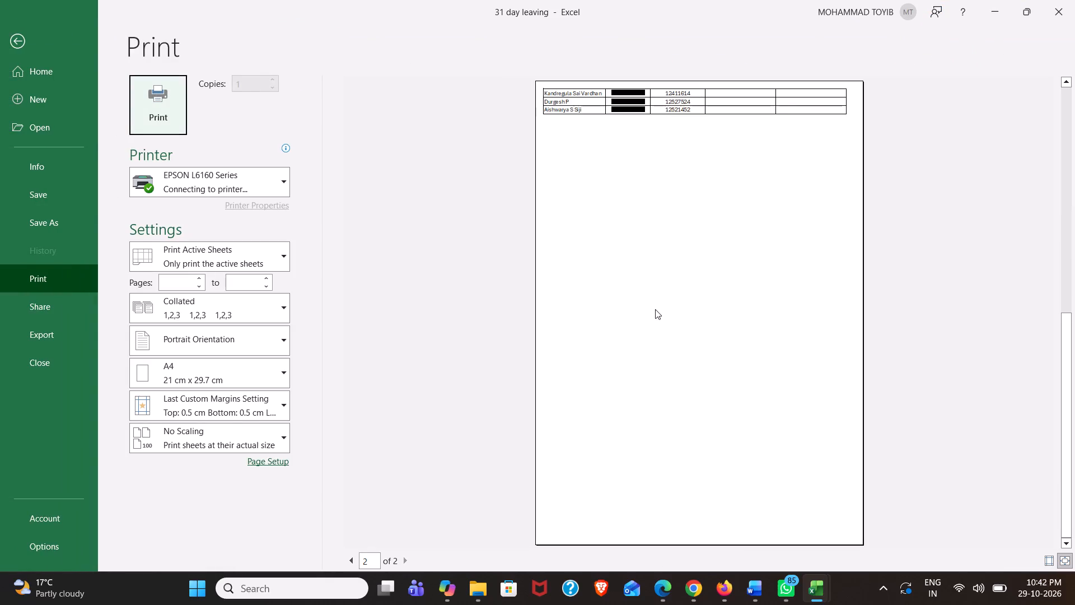
{"action": "scroll", "coordinate": [655, 309], "scroll_direction": "down", "scroll_amount": 1}
{"action": "scroll", "coordinate": [653, 310], "scroll_direction": "up", "scroll_amount": 5}
{"action": "left_click", "coordinate": [180, 97]}
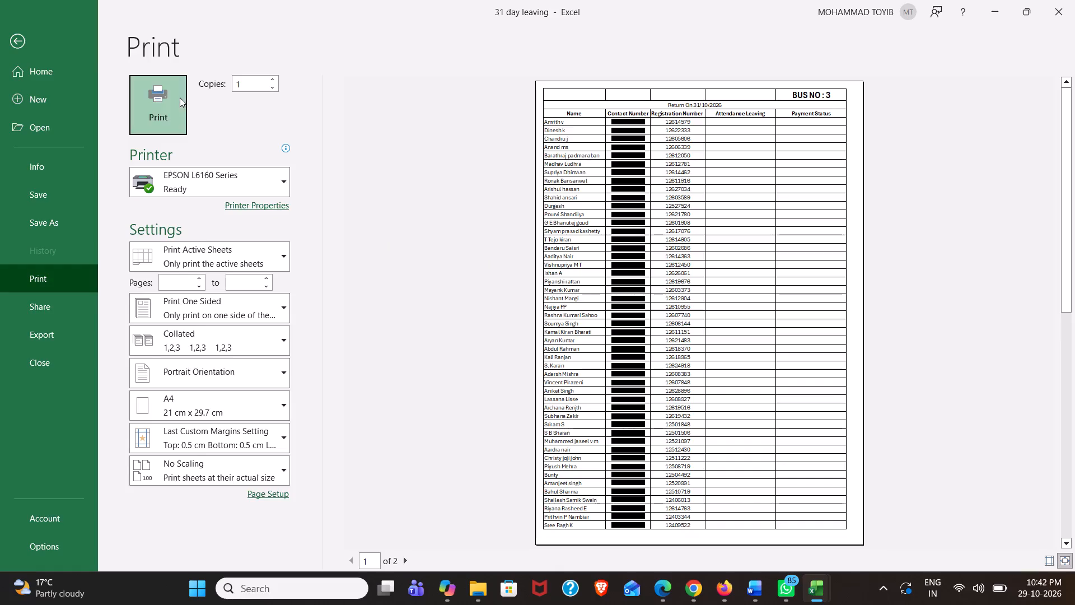
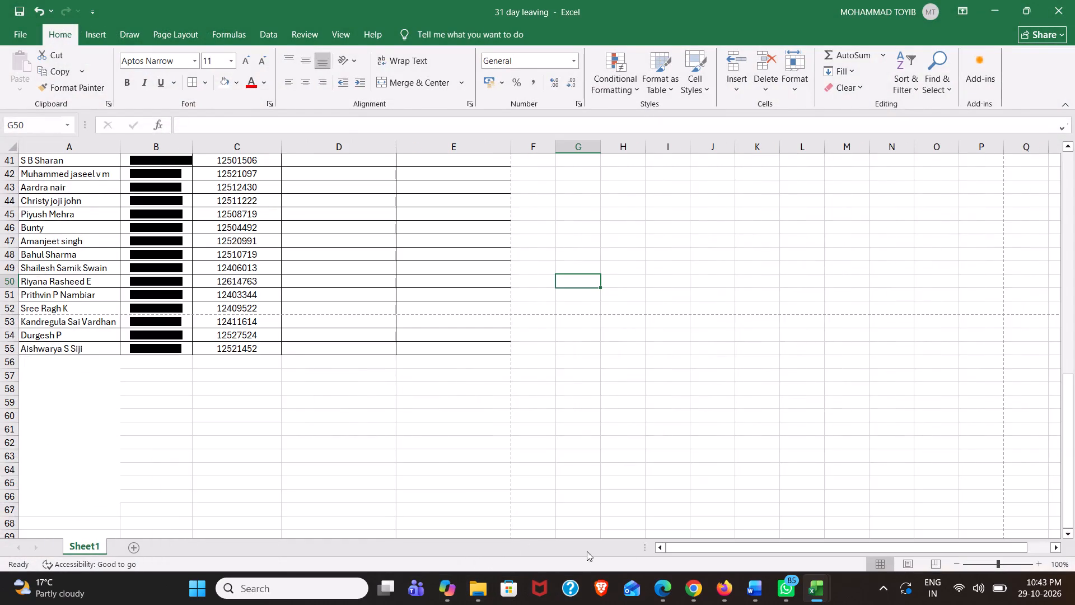
Switch to Edge and print all pages of CREST 26.pdf in colour, portrait, one copy, on the EPSON L6160 Series.
{"action": "left_click", "coordinate": [698, 604]}
{"action": "left_click", "coordinate": [698, 604]}
{"action": "left_click", "coordinate": [658, 581]}
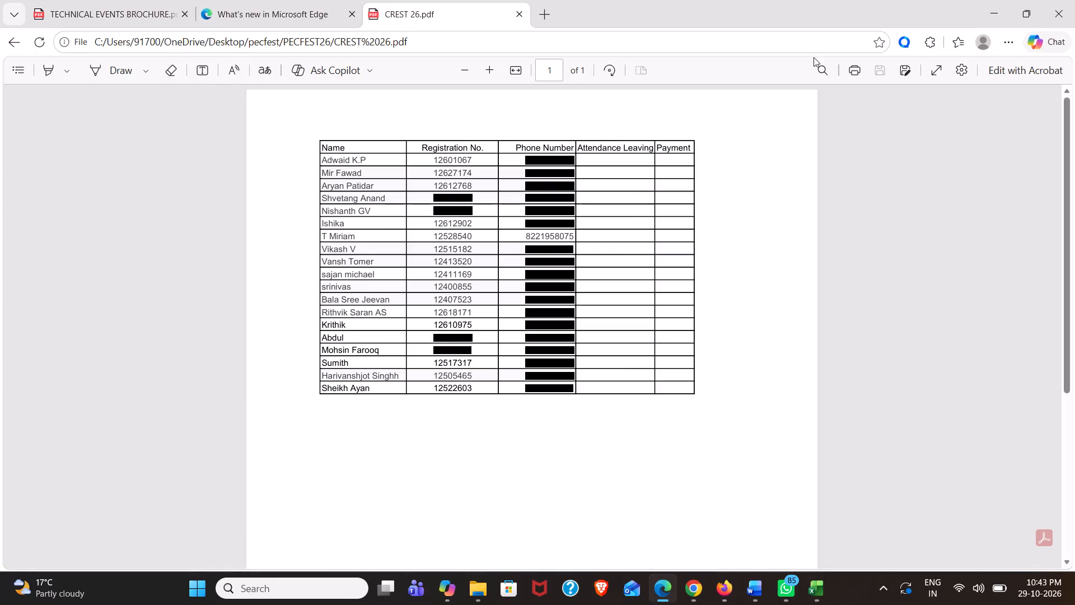
{"action": "left_click", "coordinate": [846, 68]}
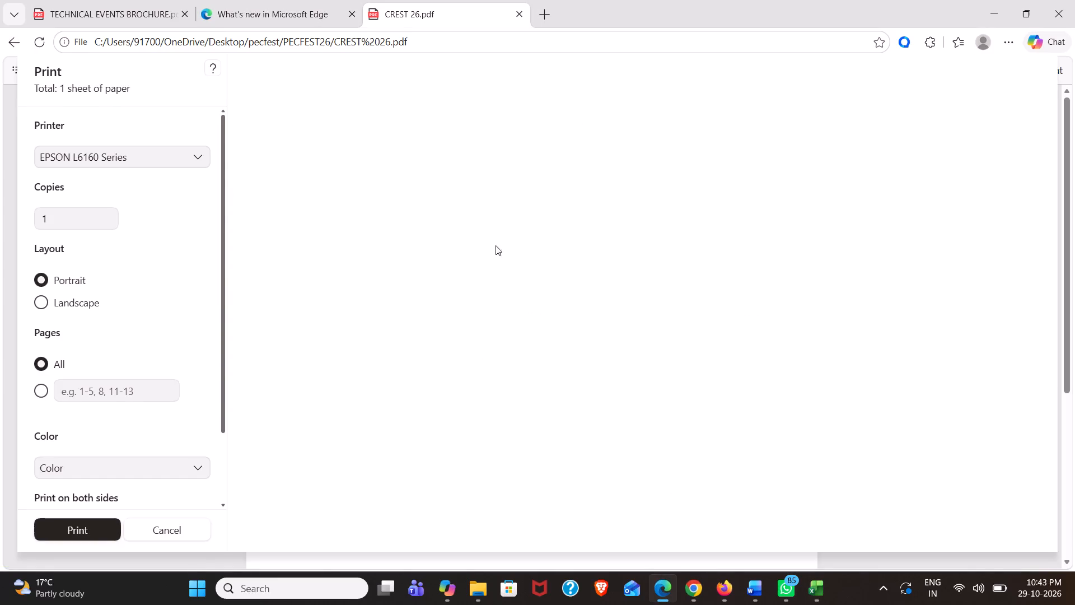
{"action": "left_click", "coordinate": [104, 538]}
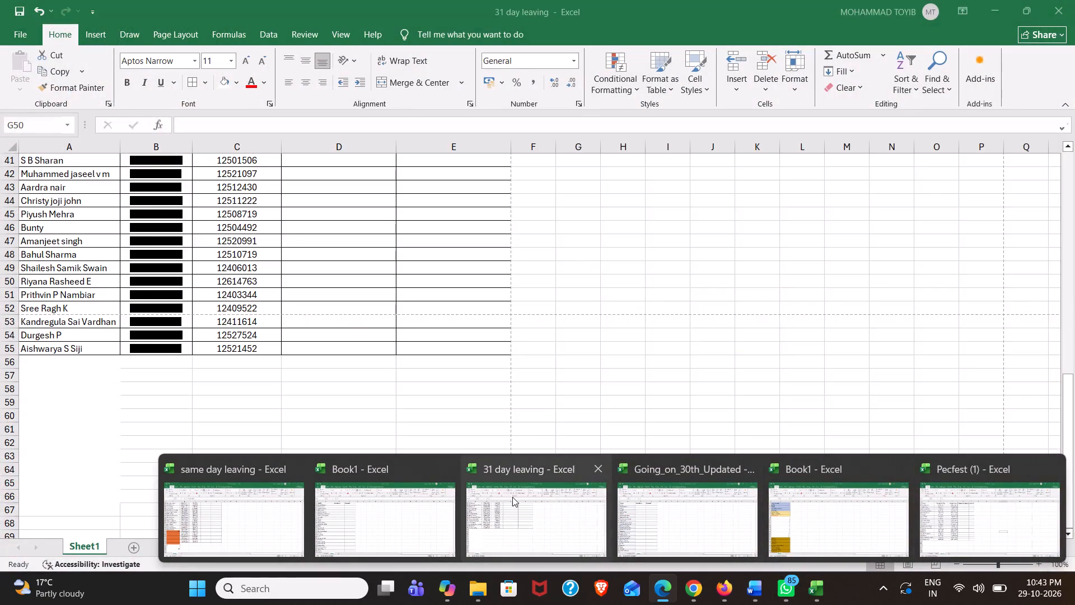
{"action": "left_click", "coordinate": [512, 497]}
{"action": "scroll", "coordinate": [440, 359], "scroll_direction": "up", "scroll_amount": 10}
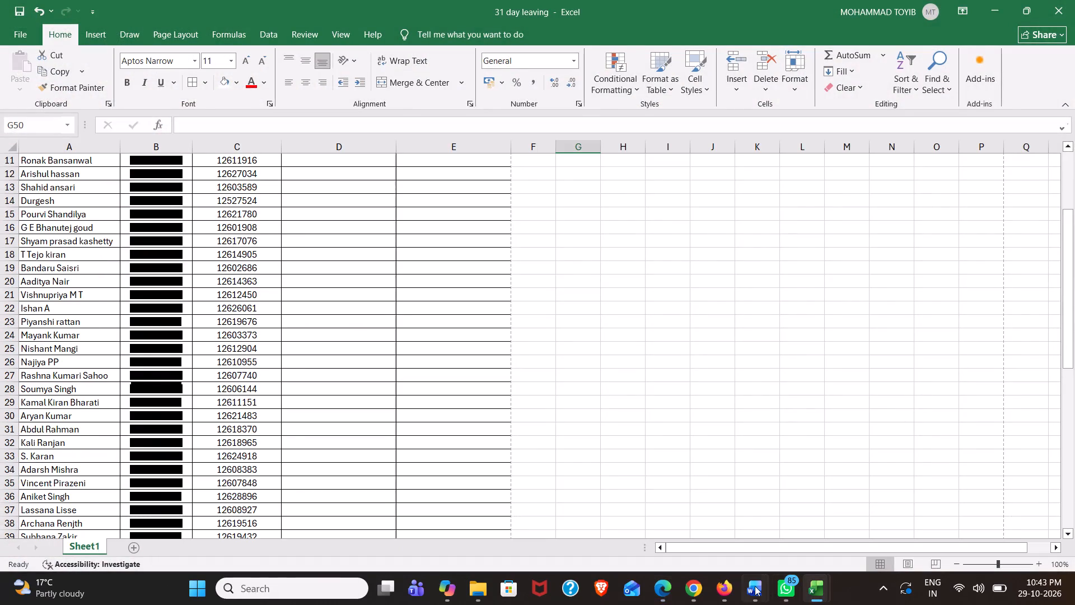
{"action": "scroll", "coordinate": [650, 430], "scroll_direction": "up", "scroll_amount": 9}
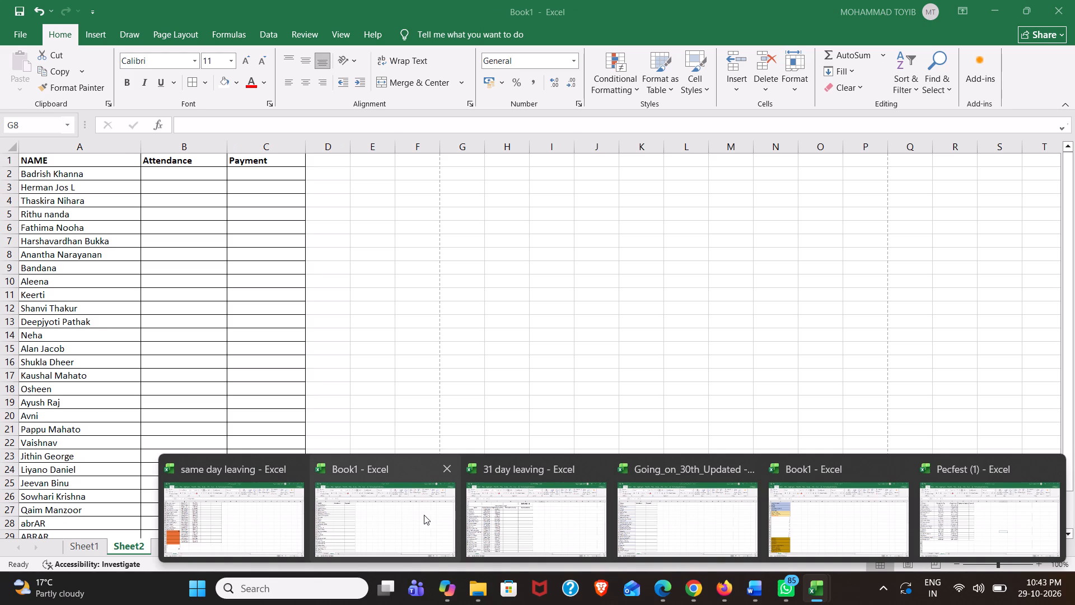
Switch to the Book1 workbook in Excel and print Sheet2's name, attendance and payment list one-sided in portrait on Letter with the EPSON L6160 Series.
{"action": "left_click", "coordinate": [424, 515]}
{"action": "scroll", "coordinate": [377, 439], "scroll_direction": "down", "scroll_amount": 3}
{"action": "scroll", "coordinate": [367, 434], "scroll_direction": "up", "scroll_amount": 5}
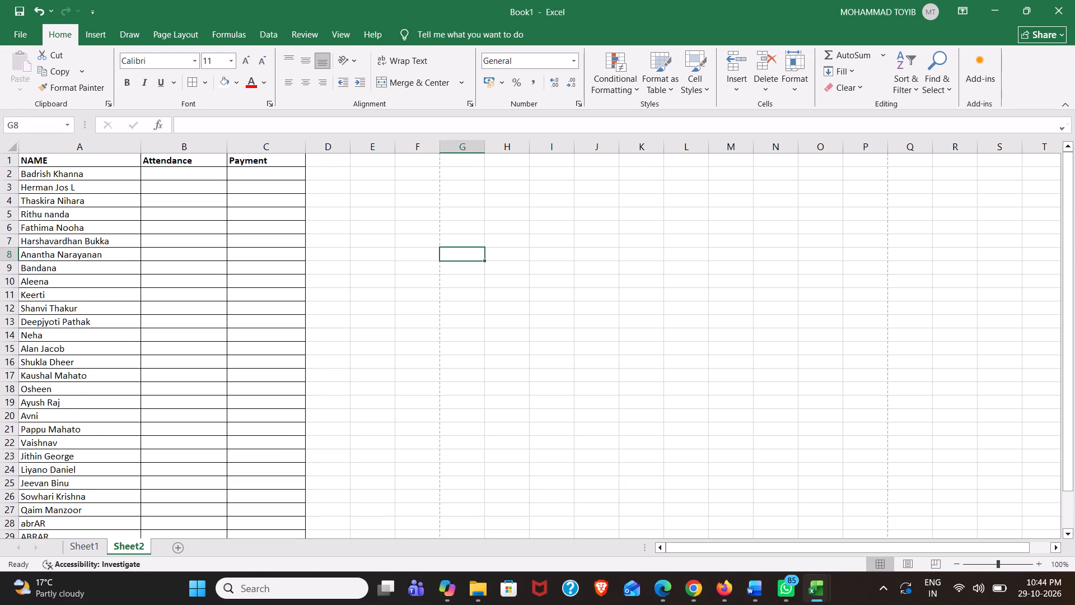
{"action": "key", "text": "ctrl+p"}
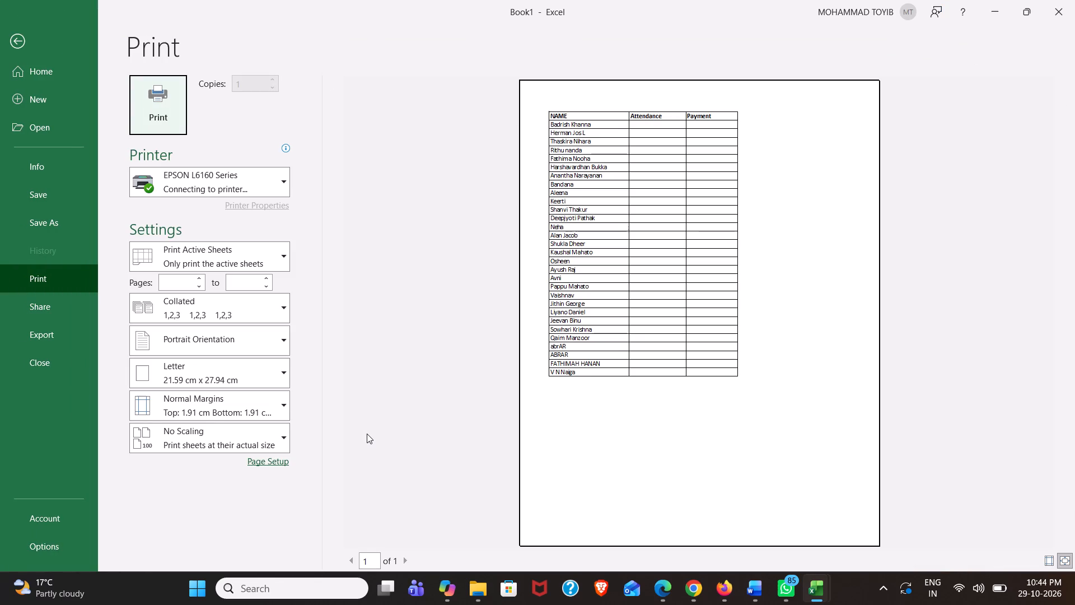
{"action": "scroll", "coordinate": [367, 434], "scroll_direction": "right", "scroll_amount": 2}
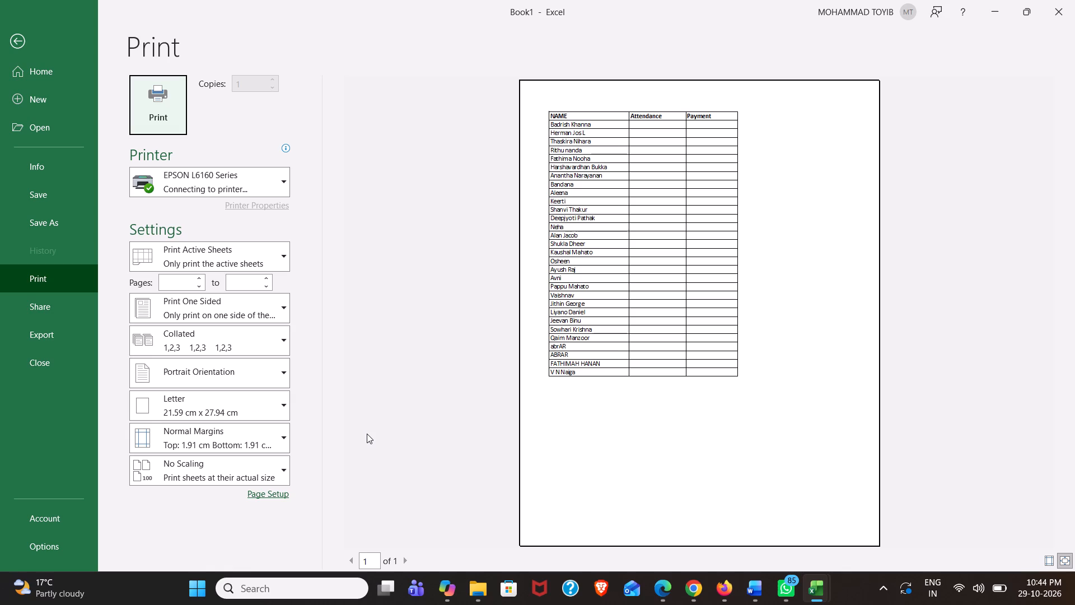
{"action": "key", "text": "Return"}
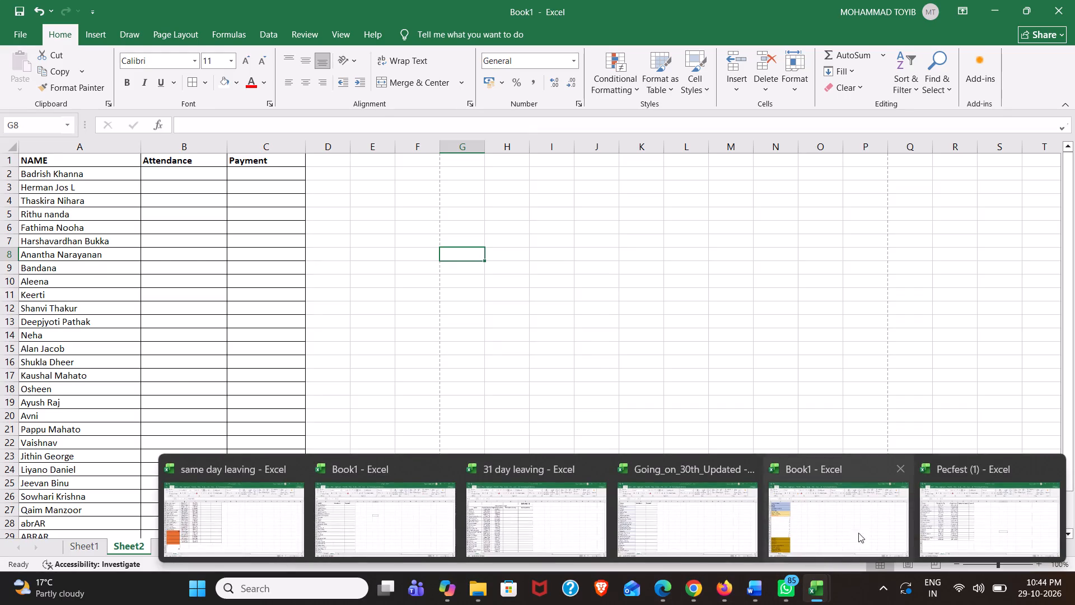
Switch to the Pecfest (1) workbook and narrow the Phone Number column on Sheet3.
{"action": "left_click", "coordinate": [951, 497]}
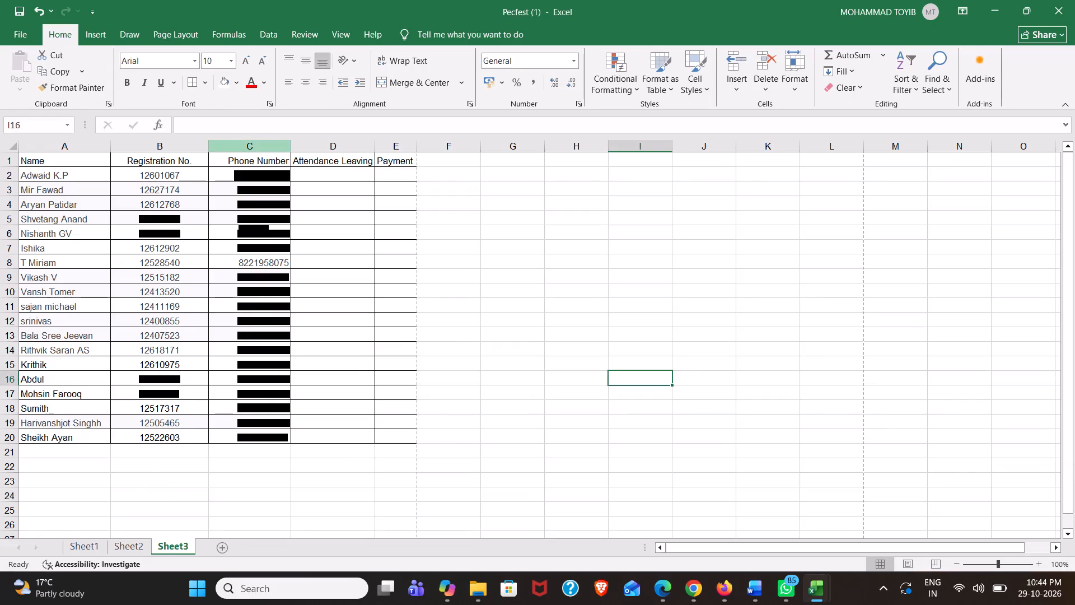
{"action": "left_click_drag", "start_coordinate": [288, 146], "coordinate": [274, 146]}
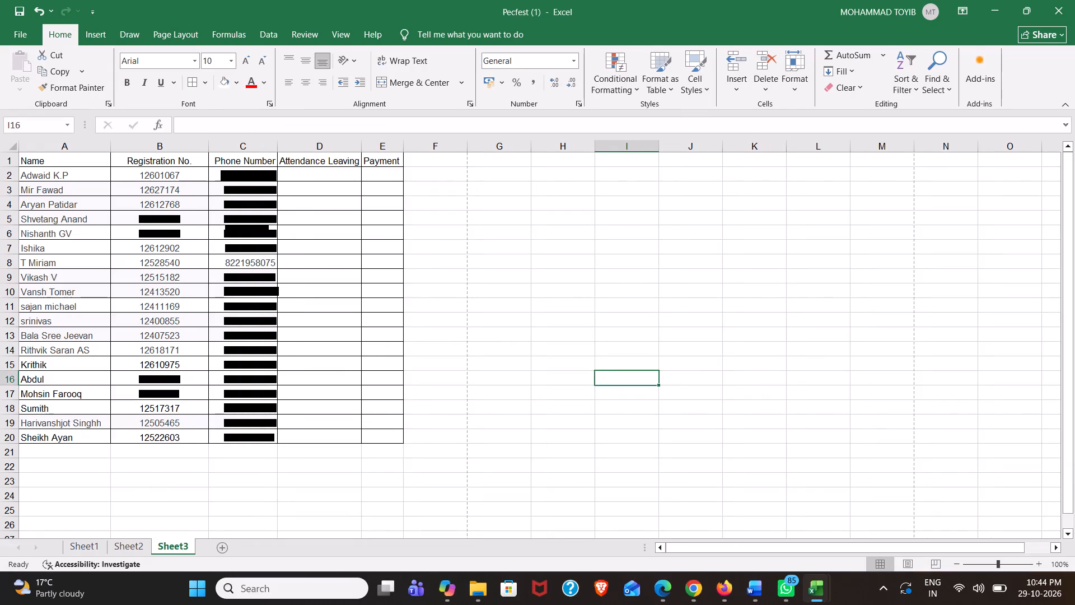
Print Sheet3 of the Pecfest (1) workbook.
{"action": "key", "text": "ctrl+p"}
{"action": "left_click", "coordinate": [157, 118]}
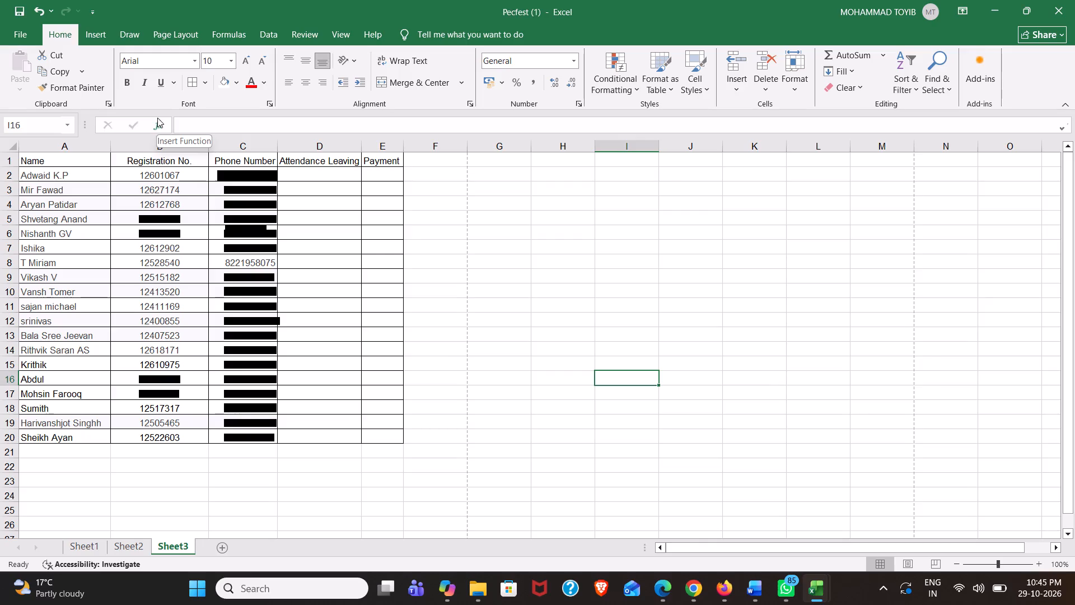
Make the header row A1:E1, from Name to Payment, bold.
{"action": "left_click_drag", "start_coordinate": [384, 441], "coordinate": [78, 161]}
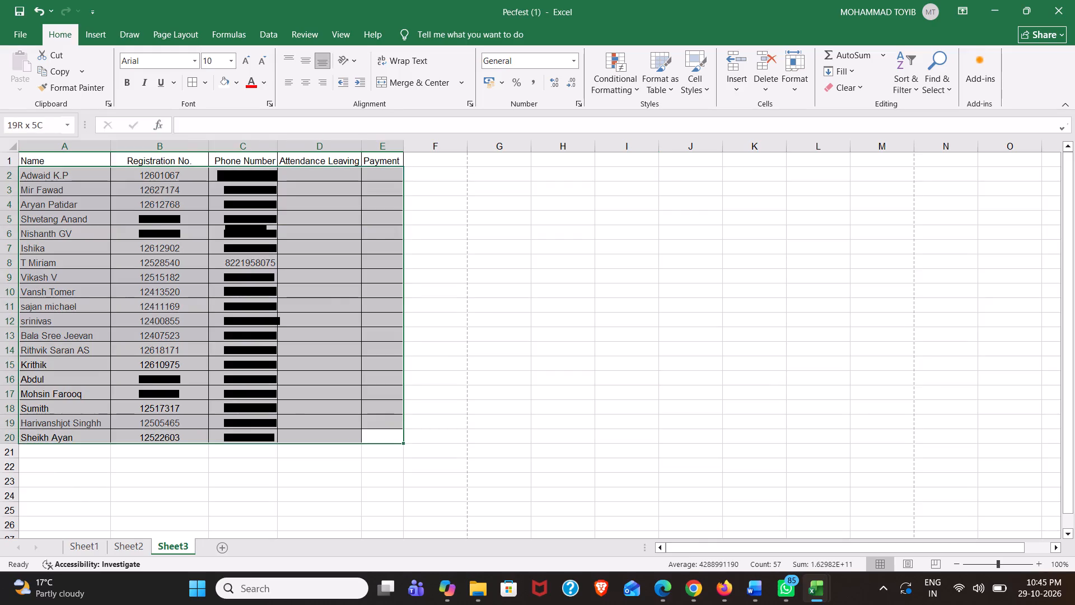
{"action": "left_click_drag", "start_coordinate": [78, 161], "coordinate": [44, 164]}
{"action": "left_click_drag", "start_coordinate": [260, 278], "coordinate": [261, 269]}
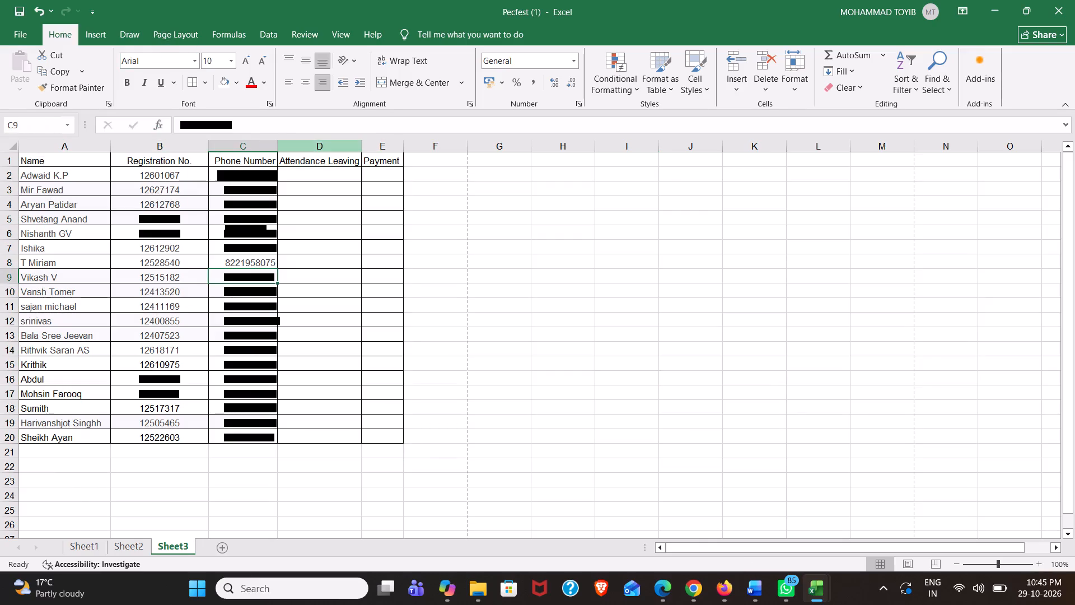
{"action": "left_click_drag", "start_coordinate": [375, 164], "coordinate": [98, 152]}
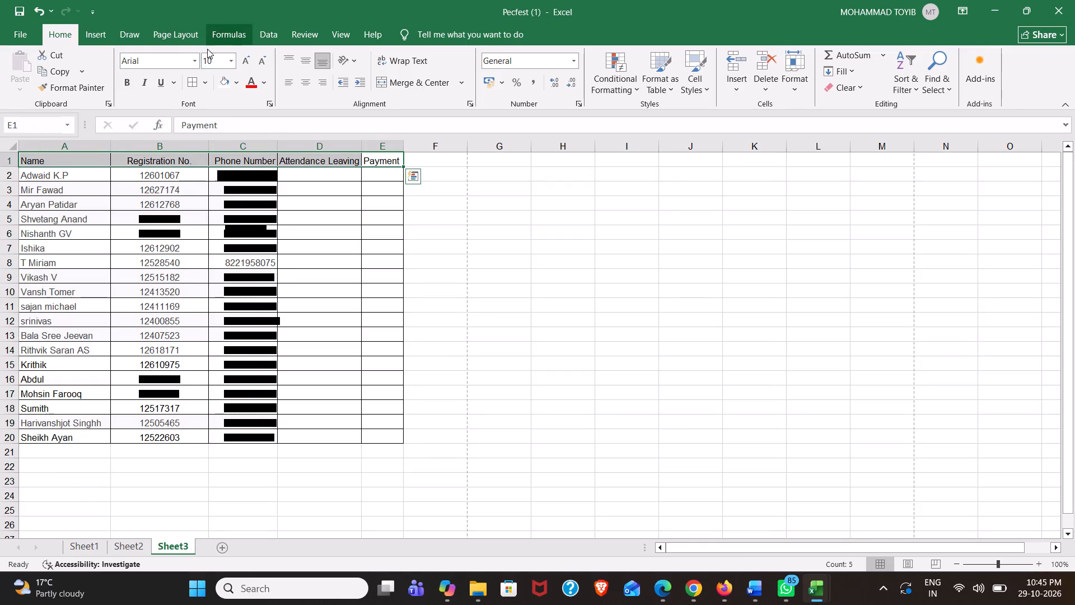
{"action": "left_click", "coordinate": [134, 81]}
Change the font of the whole attendance table, A1:E20, to Calibri.
{"action": "left_click", "coordinate": [388, 433]}
{"action": "left_click_drag", "start_coordinate": [388, 433], "coordinate": [193, 192]}
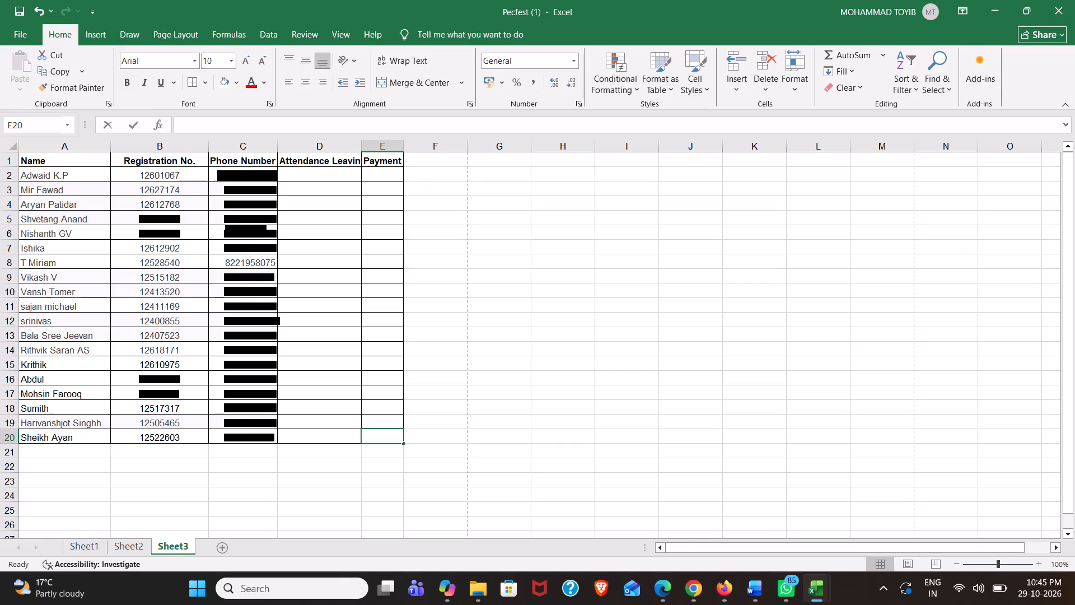
{"action": "left_click_drag", "start_coordinate": [193, 192], "coordinate": [100, 145]}
{"action": "left_click_drag", "start_coordinate": [81, 158], "coordinate": [380, 438]}
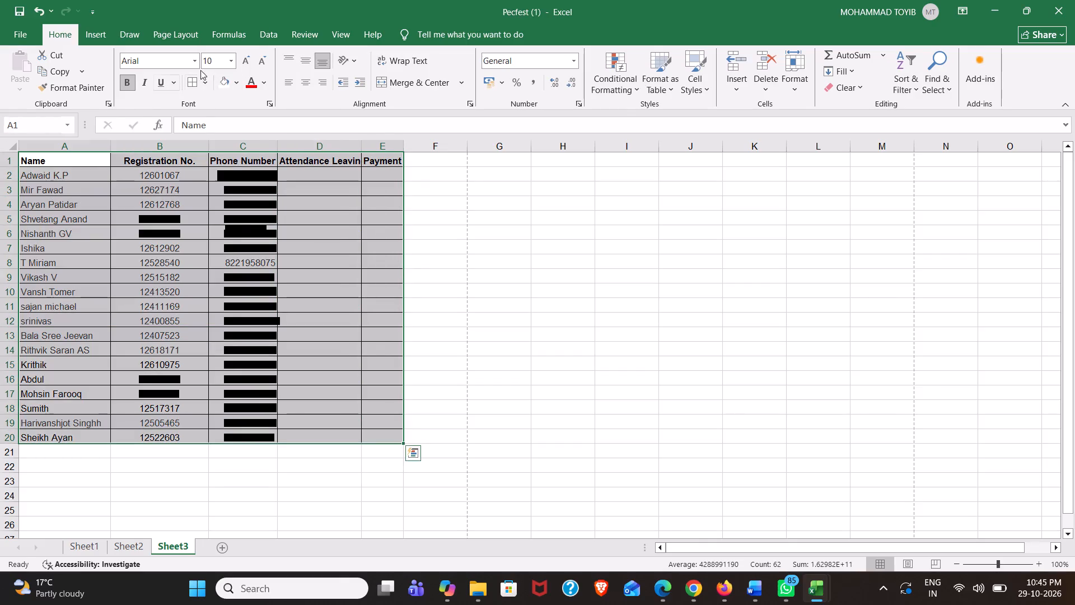
{"action": "left_click", "coordinate": [197, 62]}
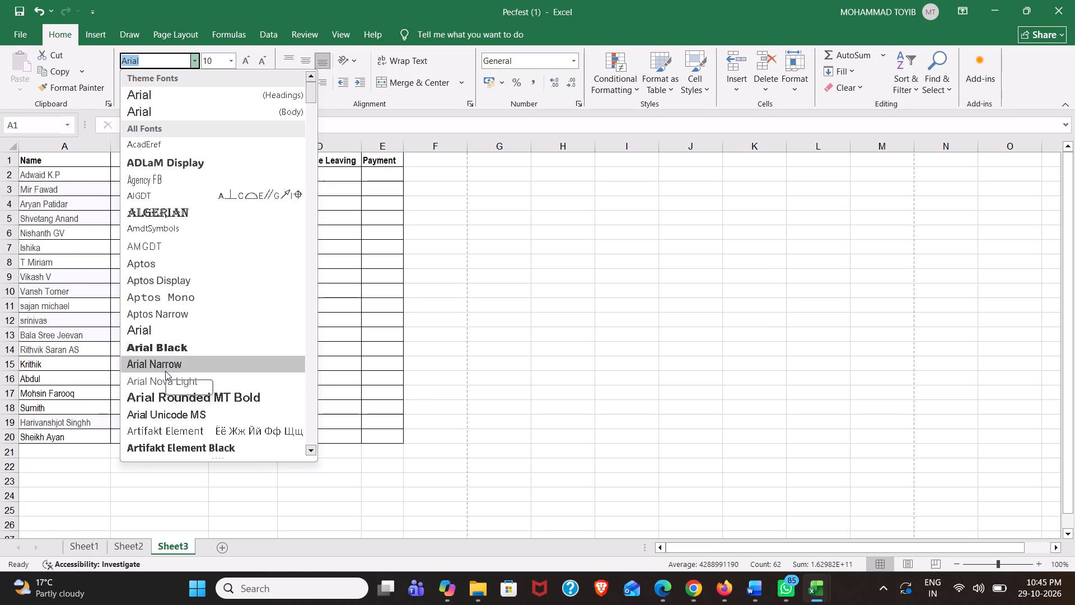
{"action": "scroll", "coordinate": [189, 413], "scroll_direction": "down", "scroll_amount": 2}
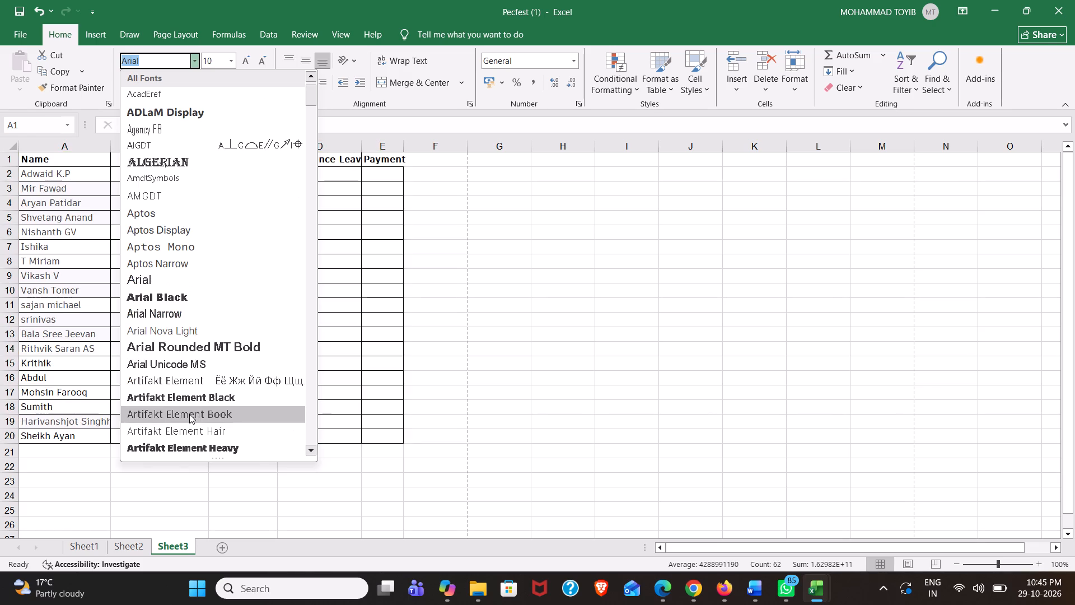
{"action": "scroll", "coordinate": [189, 414], "scroll_direction": "down", "scroll_amount": 10}
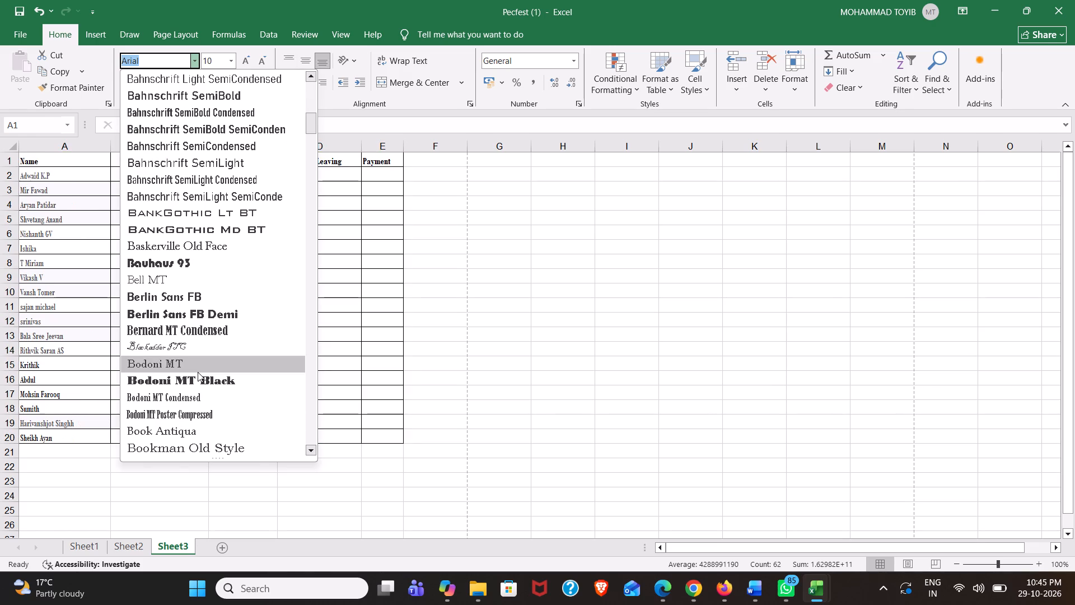
{"action": "scroll", "coordinate": [198, 372], "scroll_direction": "down", "scroll_amount": 5}
{"action": "scroll", "coordinate": [157, 402], "scroll_direction": "up", "scroll_amount": 2}
{"action": "scroll", "coordinate": [153, 409], "scroll_direction": "down", "scroll_amount": 4}
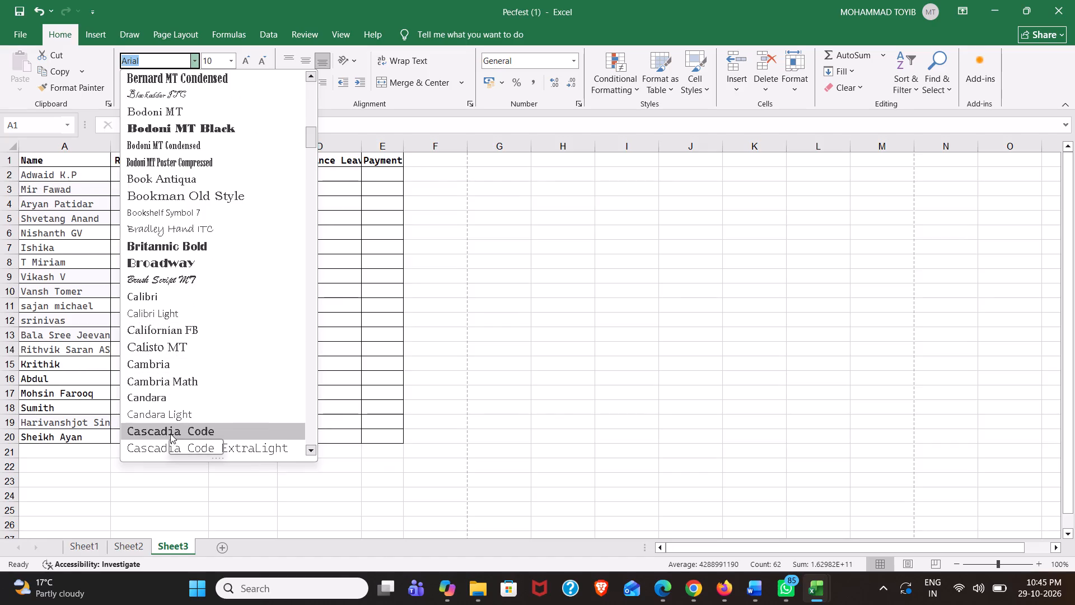
{"action": "left_click", "coordinate": [204, 299]}
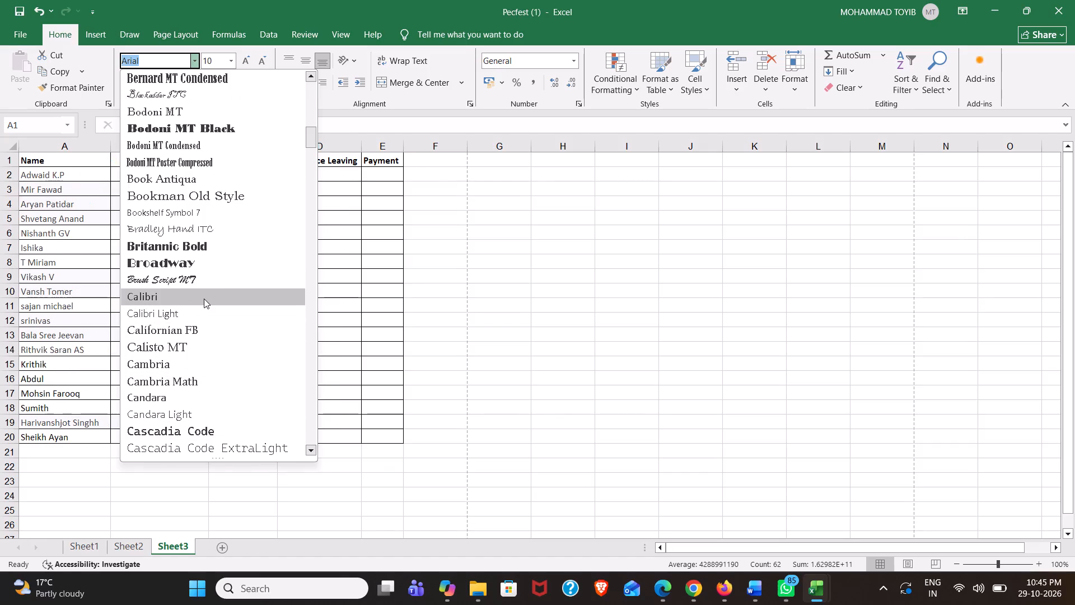
{"action": "left_click", "coordinate": [440, 271]}
Print the reformatted Sheet3 one-sided in portrait on A4 with the EPSON L6160 Series, one copy.
{"action": "key", "text": "ctrl+p"}
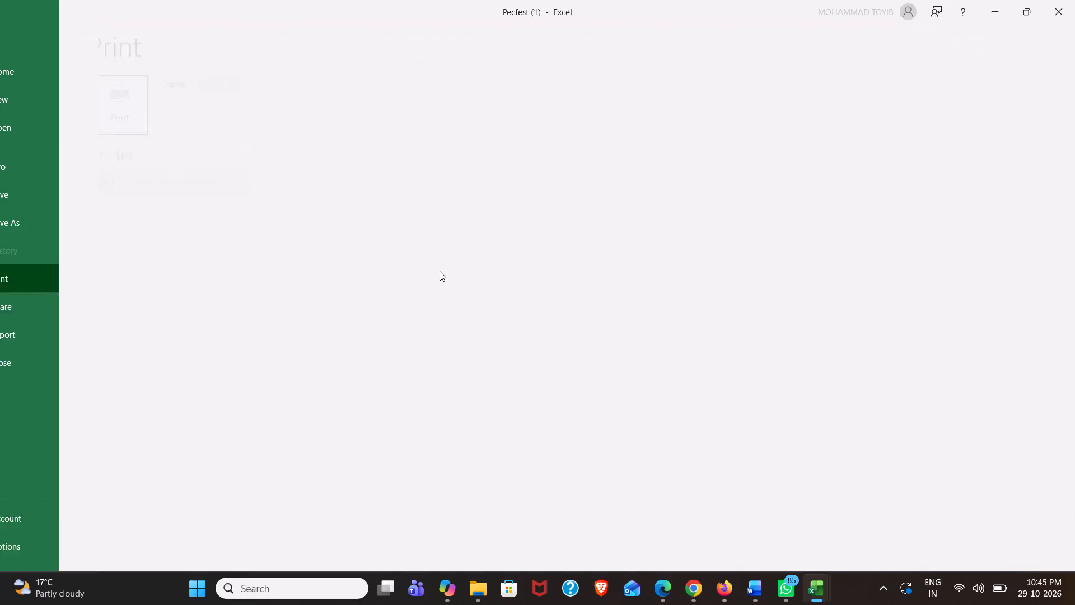
{"action": "left_click", "coordinate": [127, 93]}
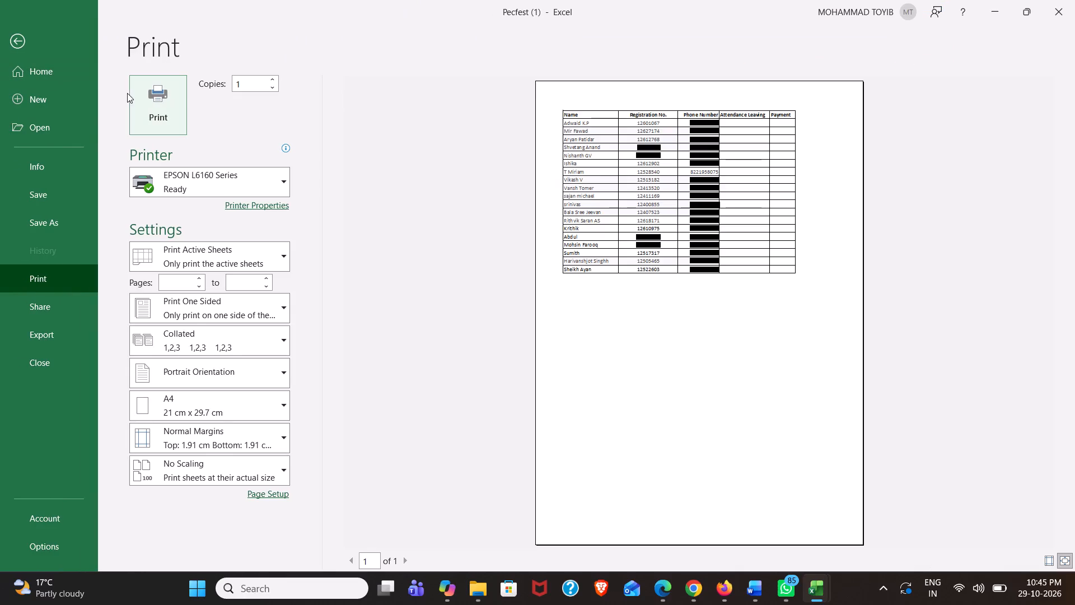
Print one copy of the Sheet3 attendance table on the EPSON L6160 Series, one-sided in portrait on A4 with normal margins.
{"action": "left_click", "coordinate": [143, 103]}
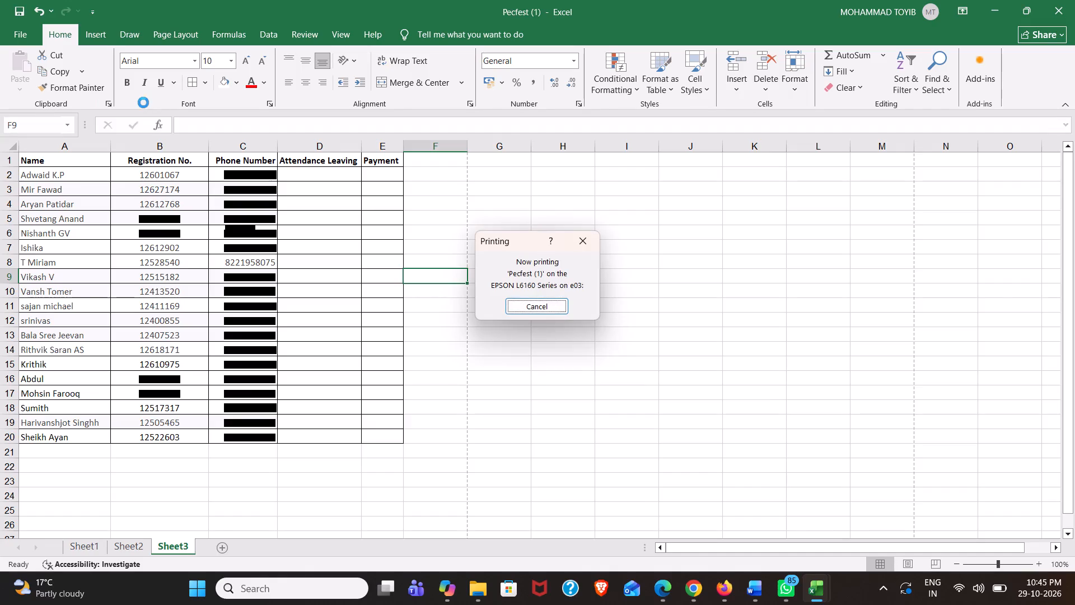
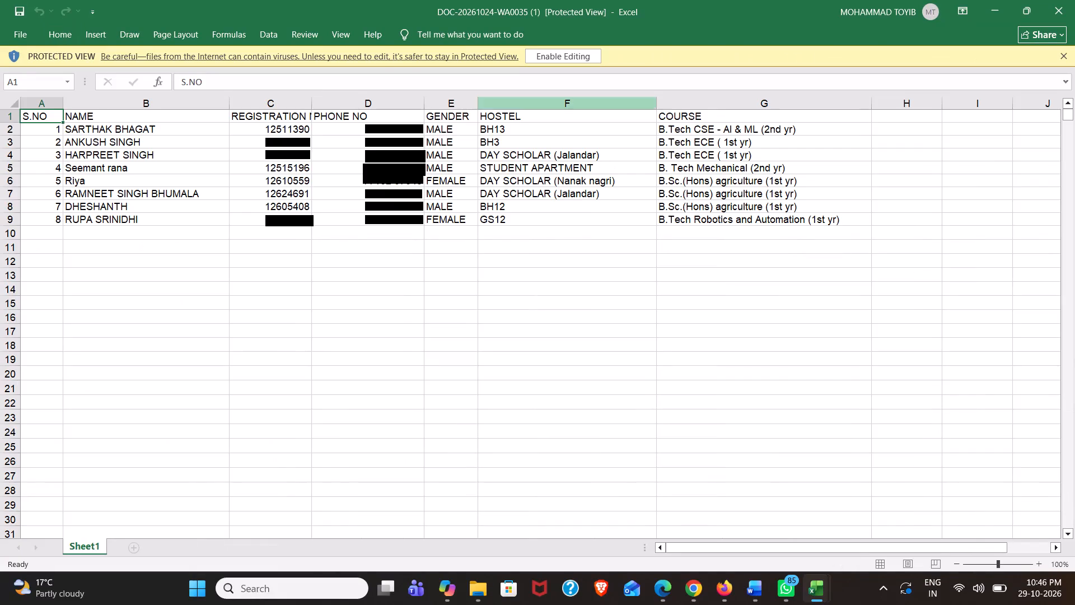
Enable editing for the protected DOC-20261024-WA0035 (1) workbook.
{"action": "left_click", "coordinate": [579, 54]}
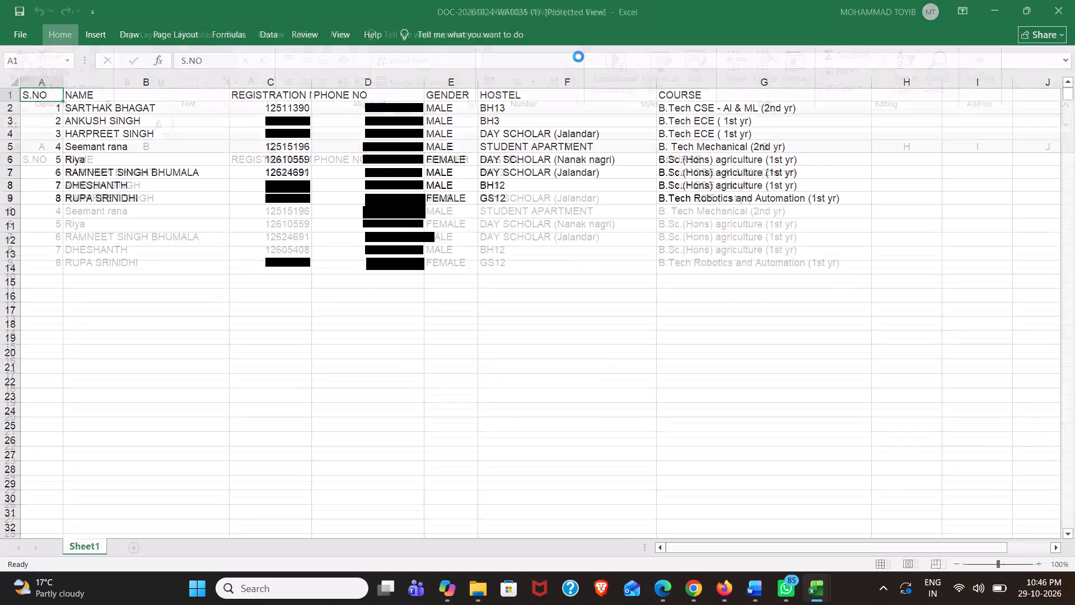
{"action": "scroll", "coordinate": [752, 306], "scroll_direction": "up", "scroll_amount": 1}
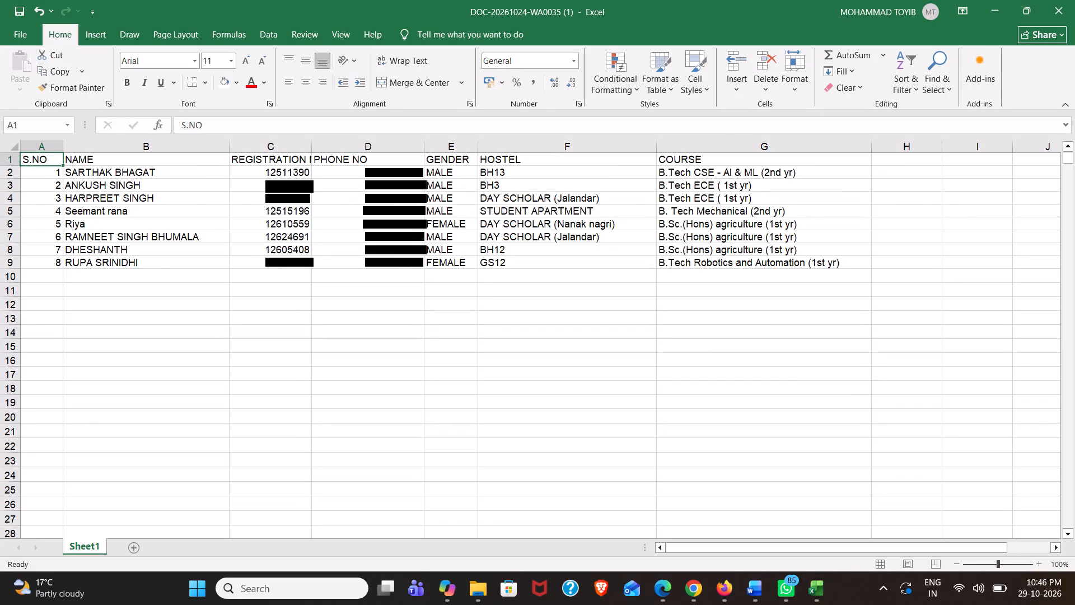
Copy the eight participant names in the NAME column, B2:B9, of Sheet1.
{"action": "left_click_drag", "start_coordinate": [820, 271], "coordinate": [661, 250]}
{"action": "left_click", "coordinate": [216, 222]}
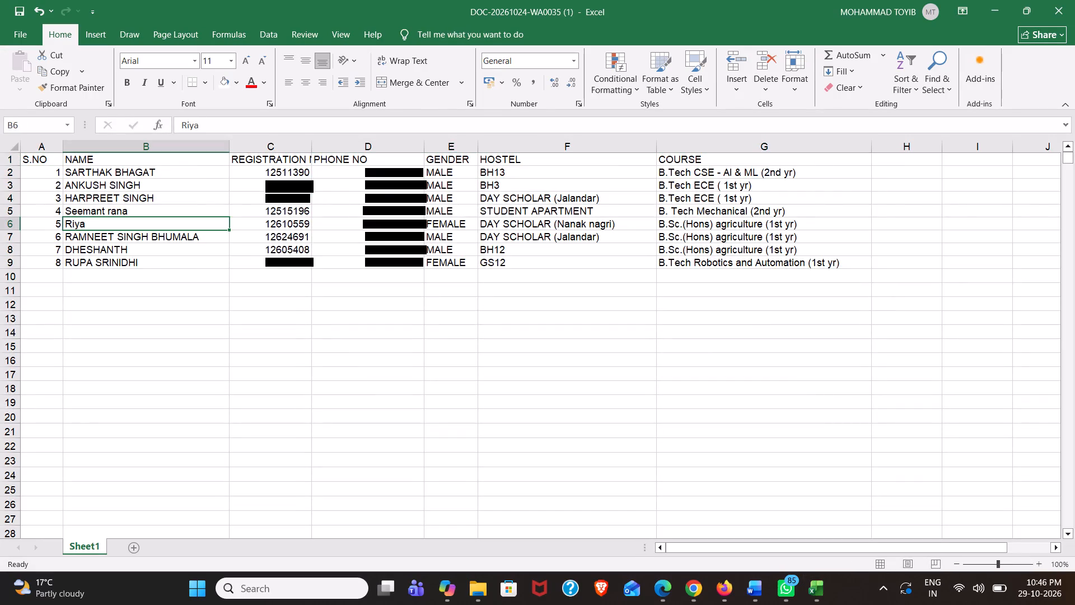
{"action": "left_click_drag", "start_coordinate": [180, 169], "coordinate": [189, 260]}
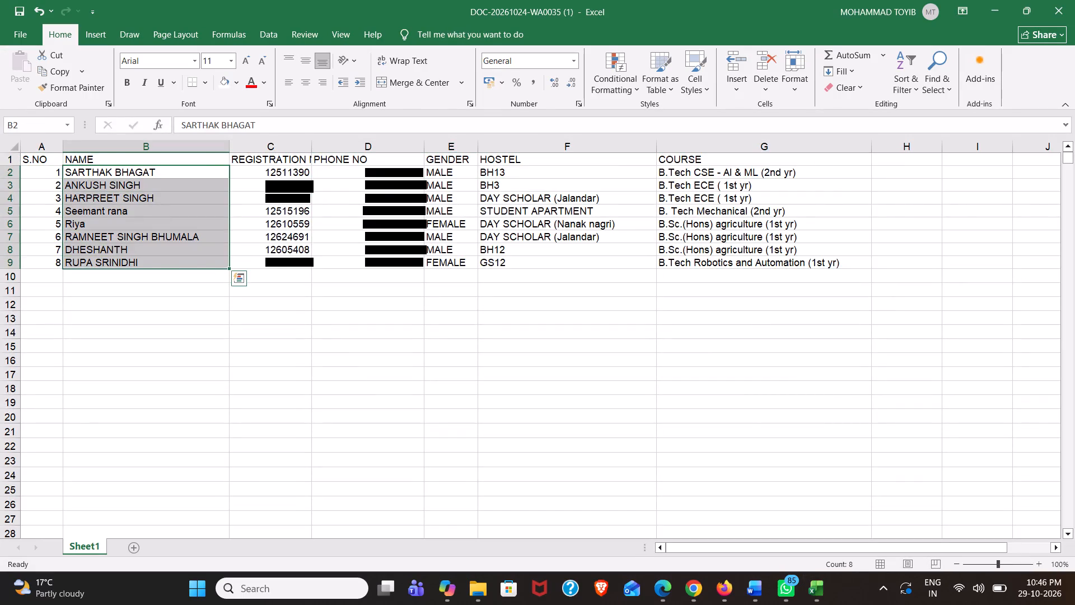
{"action": "key", "text": "ctrl+c"}
{"action": "left_click_drag", "start_coordinate": [357, 367], "coordinate": [356, 359]}
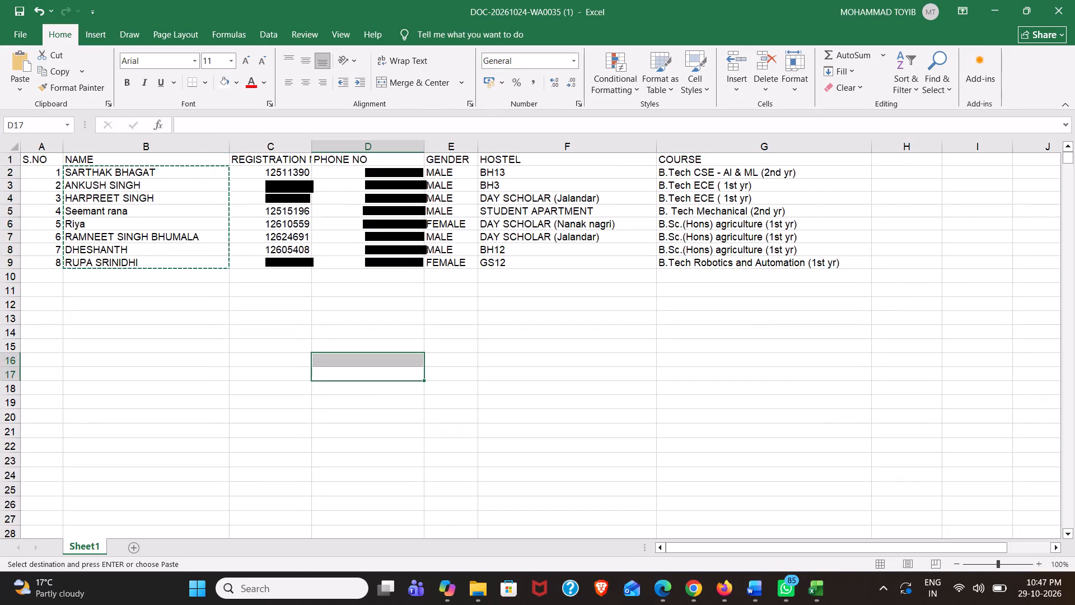
Copy the NAME, REGISTRATION NO and PHONE NO columns, B1:D9 of Sheet1, into a new sheet starting at cell A1.
{"action": "left_click_drag", "start_coordinate": [389, 264], "coordinate": [174, 160]}
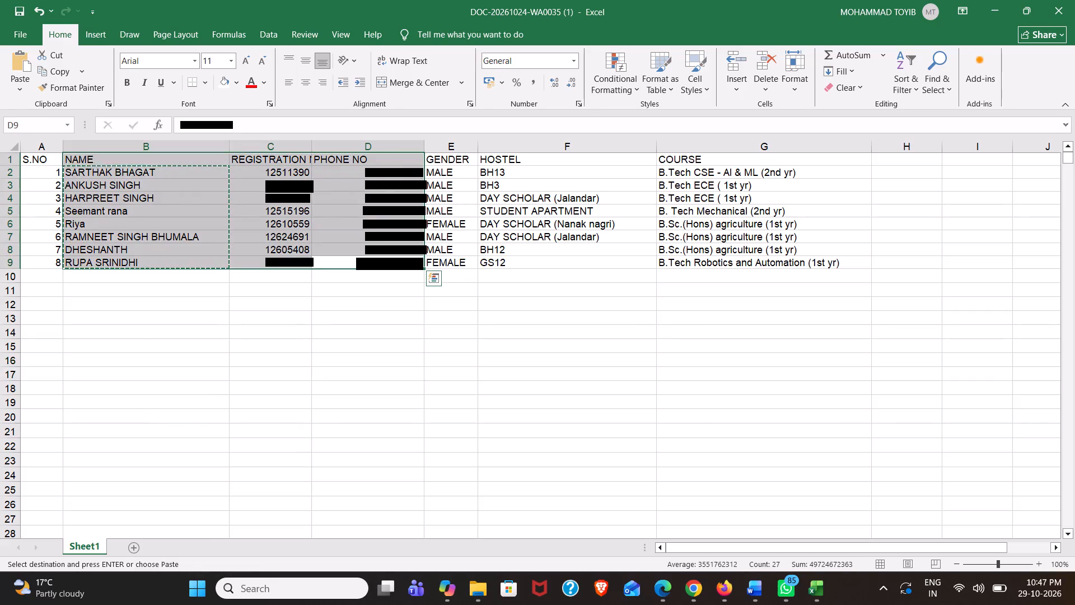
{"action": "key", "text": "ctrl+c"}
{"action": "left_click", "coordinate": [136, 542]}
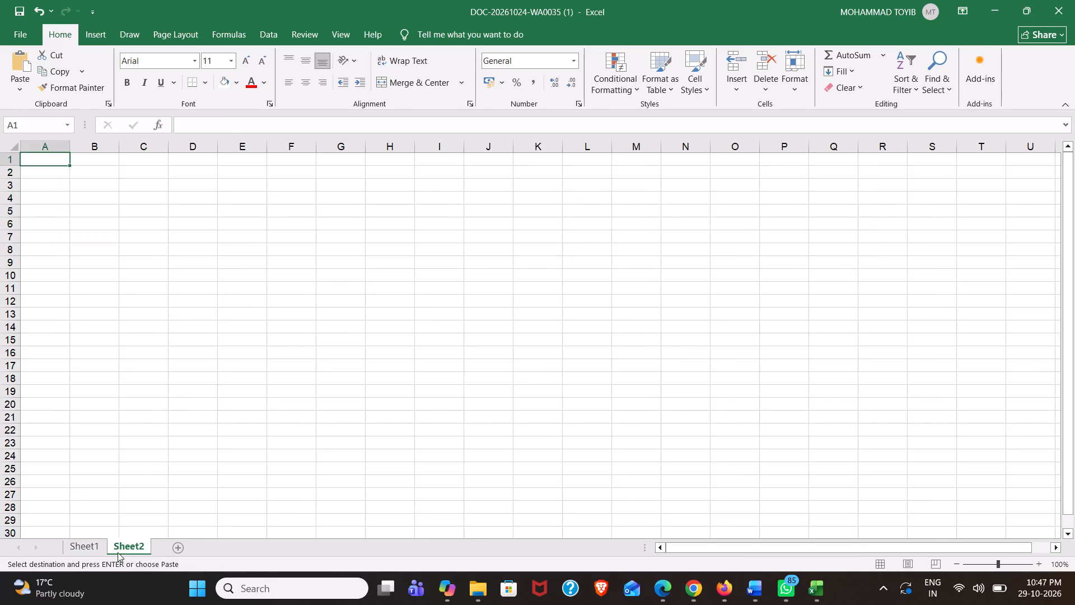
{"action": "left_click", "coordinate": [57, 157]}
{"action": "key", "text": "ctrl+v"}
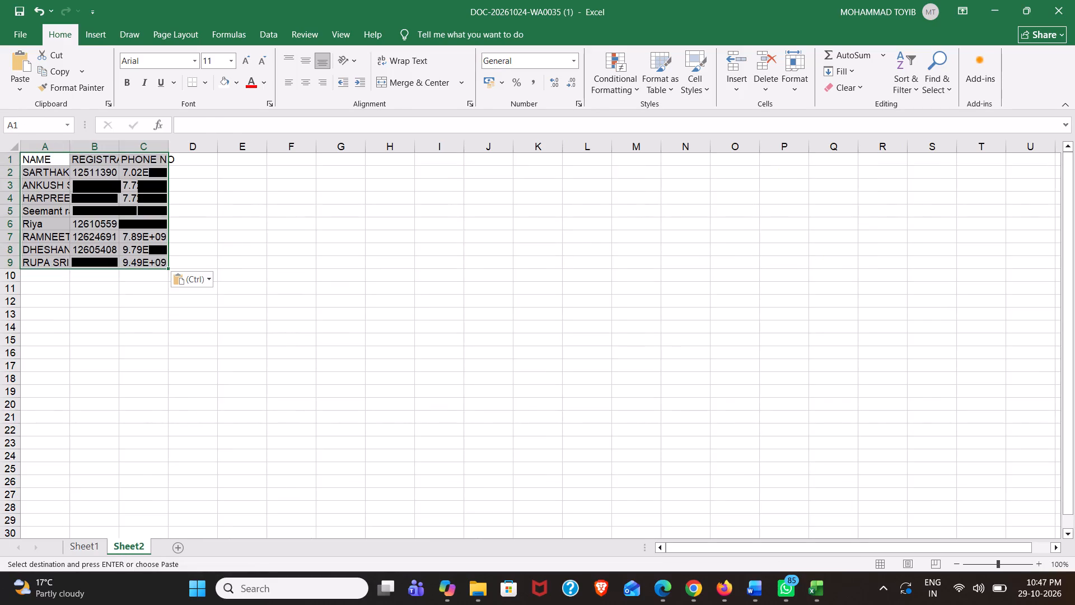
Widen columns A, B and C of the new sheet so the names, registration numbers and phone numbers fit better.
{"action": "left_click_drag", "start_coordinate": [71, 147], "coordinate": [96, 153]}
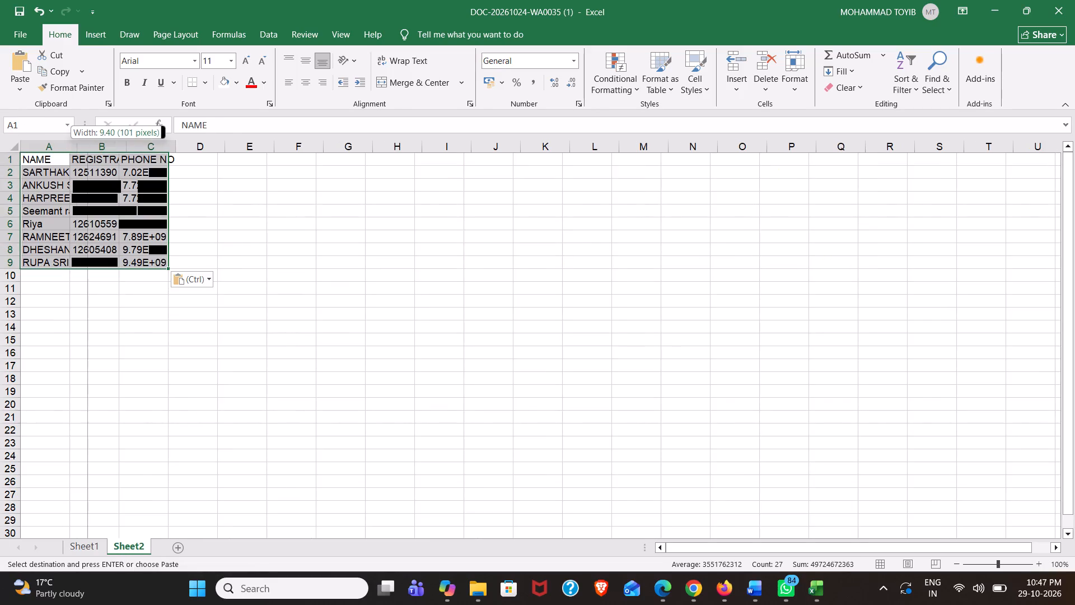
{"action": "left_click_drag", "start_coordinate": [96, 153], "coordinate": [98, 153]}
{"action": "left_click_drag", "start_coordinate": [143, 147], "coordinate": [184, 152]}
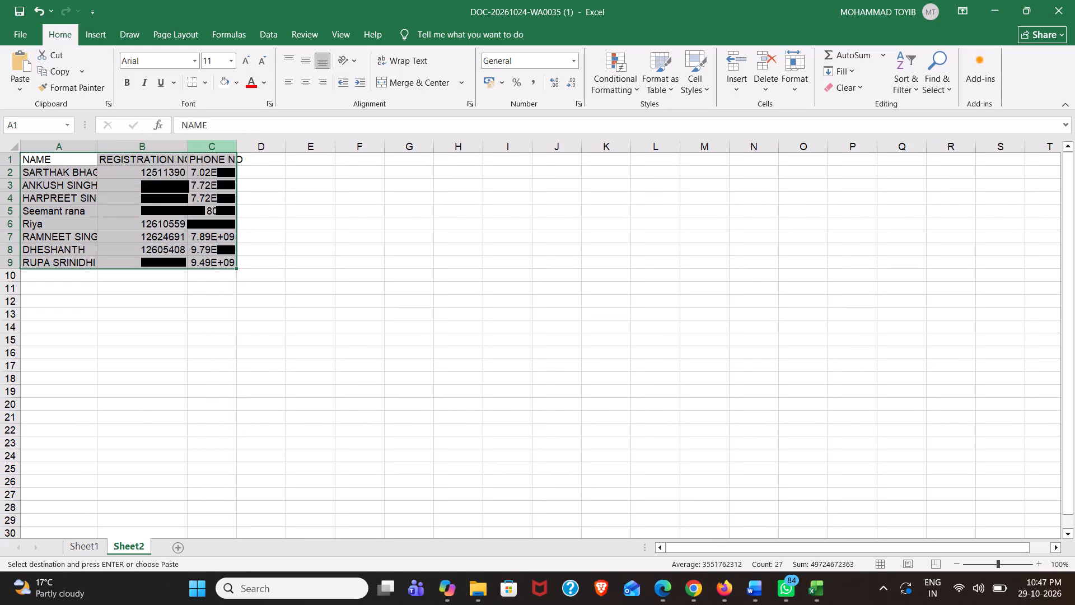
{"action": "left_click_drag", "start_coordinate": [242, 147], "coordinate": [286, 154]}
{"action": "left_click", "coordinate": [339, 300]}
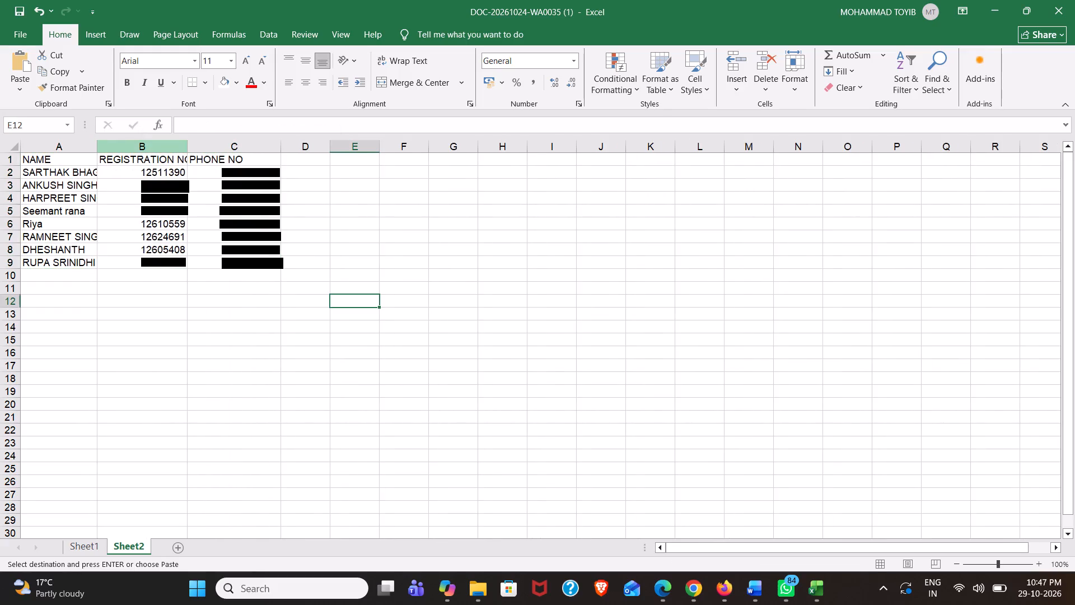
{"action": "left_click_drag", "start_coordinate": [98, 147], "coordinate": [130, 156]}
Center the contents of the copied table A1:C9 horizontally.
{"action": "left_click_drag", "start_coordinate": [87, 157], "coordinate": [221, 227]}
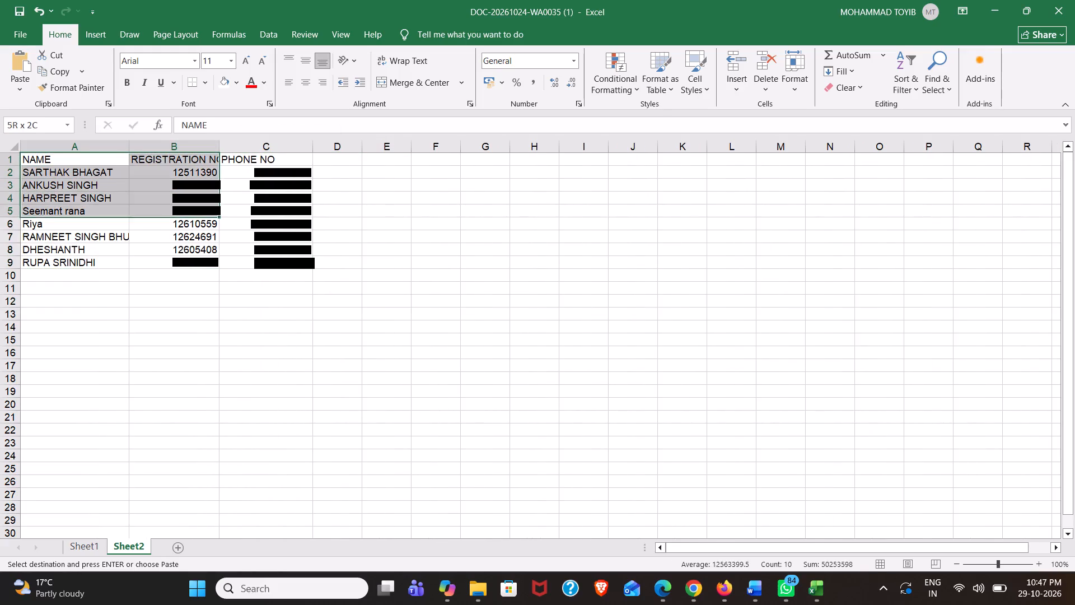
{"action": "left_click_drag", "start_coordinate": [221, 227], "coordinate": [270, 259]}
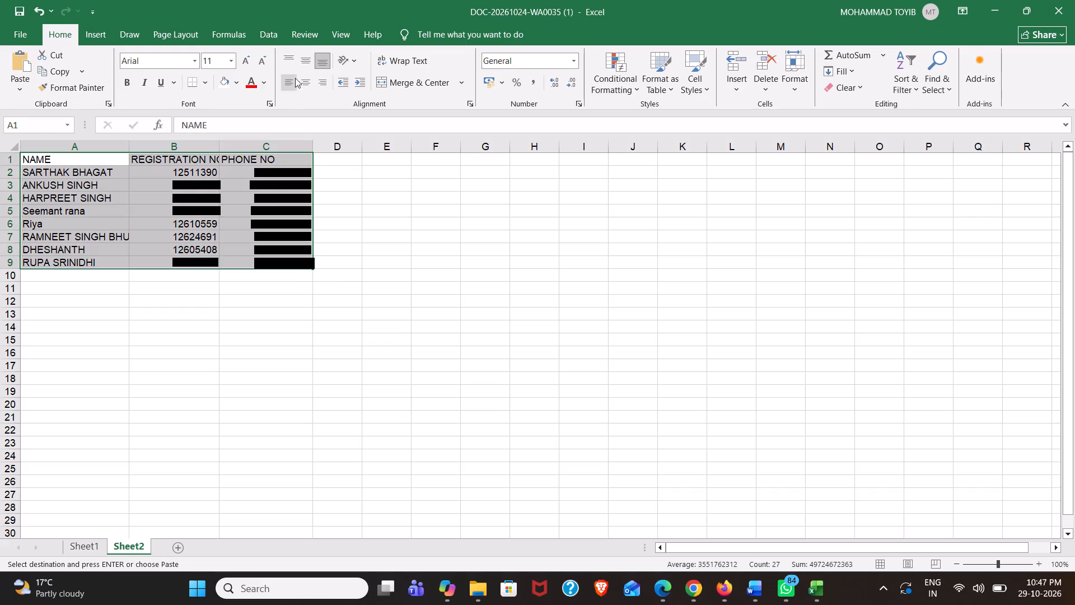
{"action": "left_click", "coordinate": [305, 71]}
{"action": "left_click", "coordinate": [303, 77]}
{"action": "left_click", "coordinate": [406, 292]}
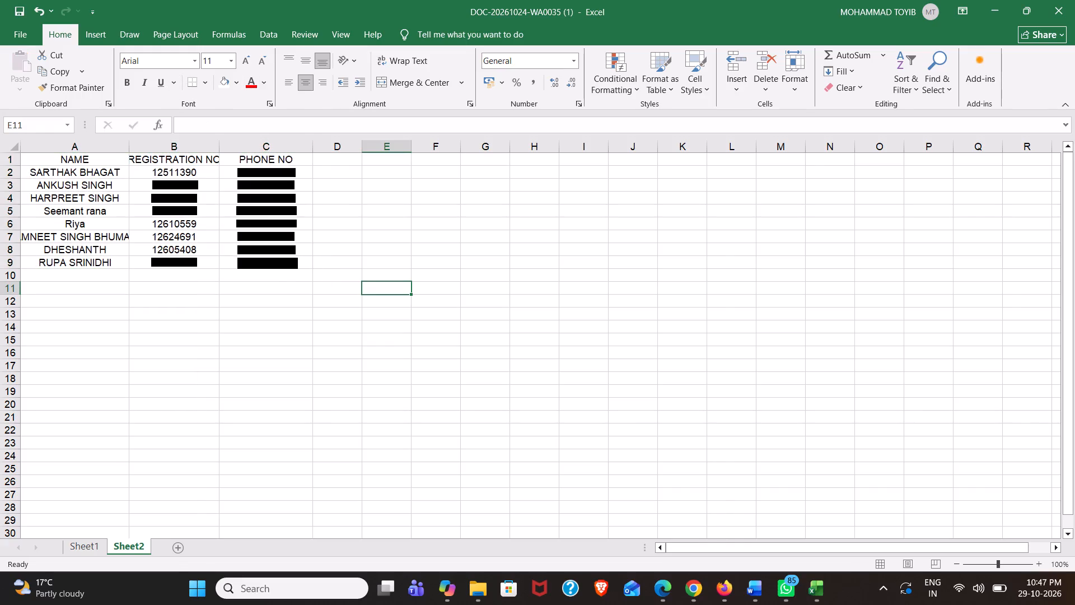
Add the headers Attendance in D1 and Payment in E1, and widen column D to fit its header.
{"action": "left_click", "coordinate": [328, 164]}
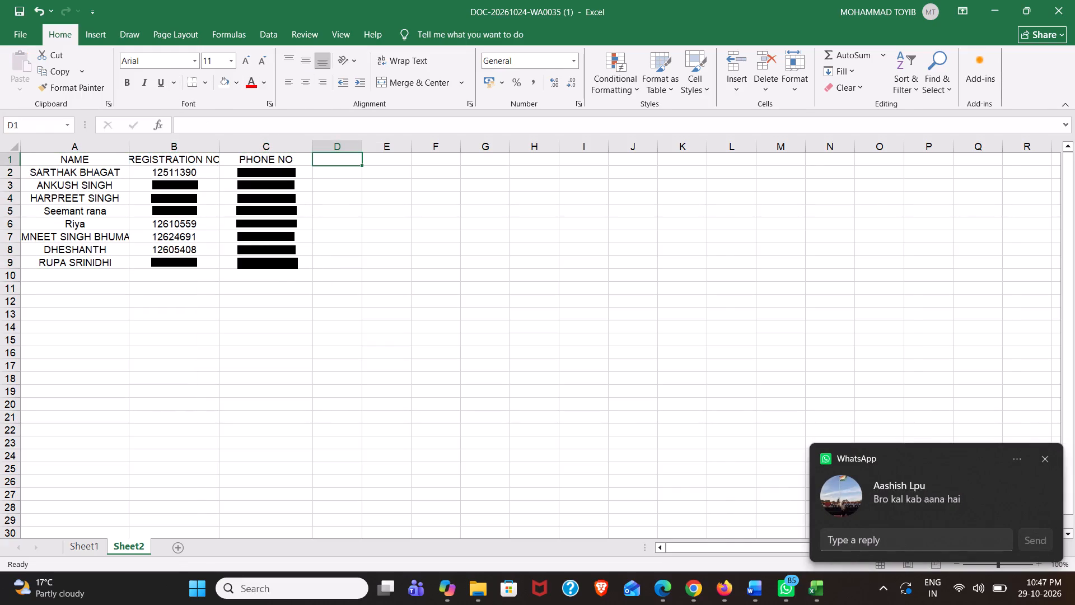
{"action": "type", "text": "ttenda"}
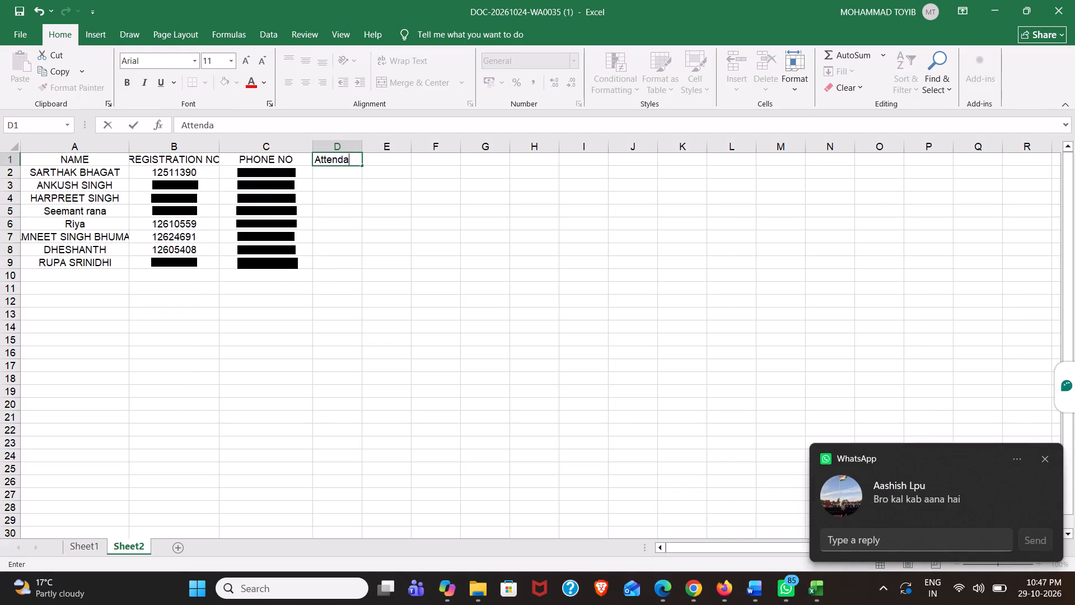
{"action": "type", "text": "nce"}
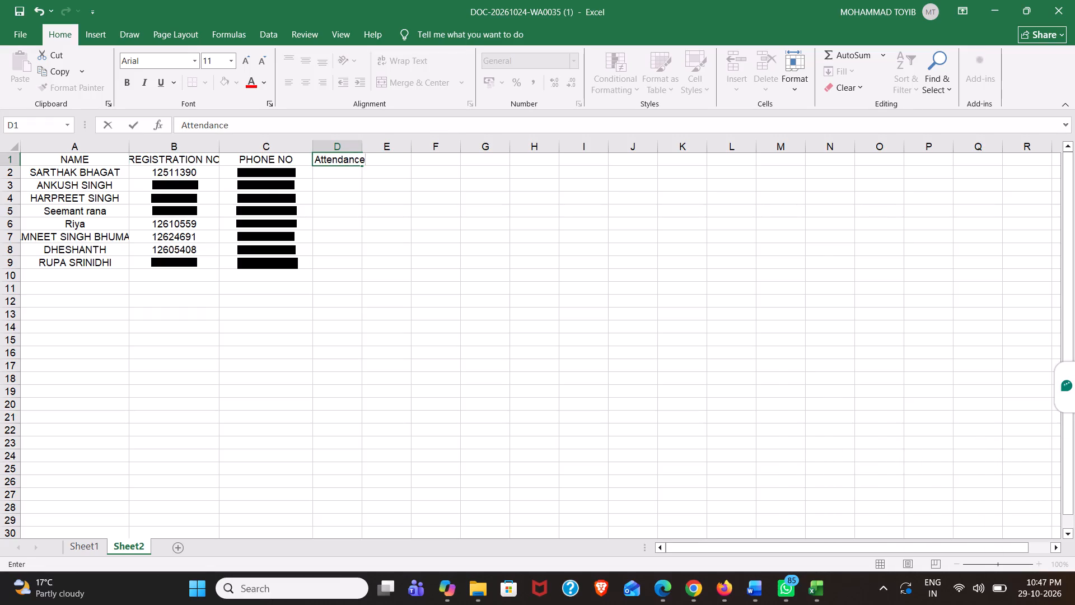
{"action": "left_click", "coordinate": [392, 153]}
{"action": "left_click", "coordinate": [391, 165]}
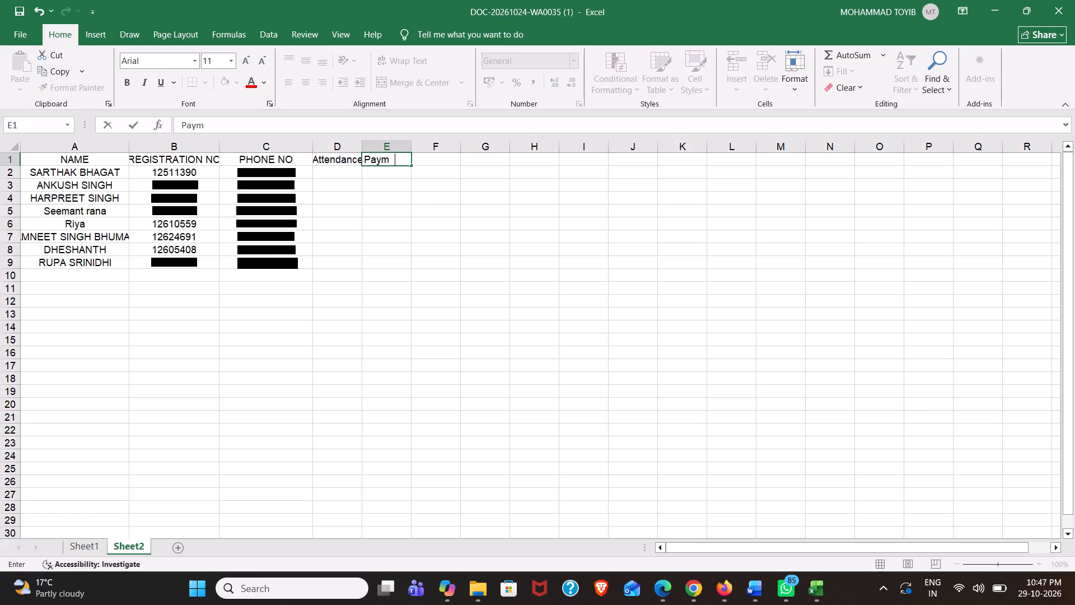
{"action": "left_click", "coordinate": [351, 213]}
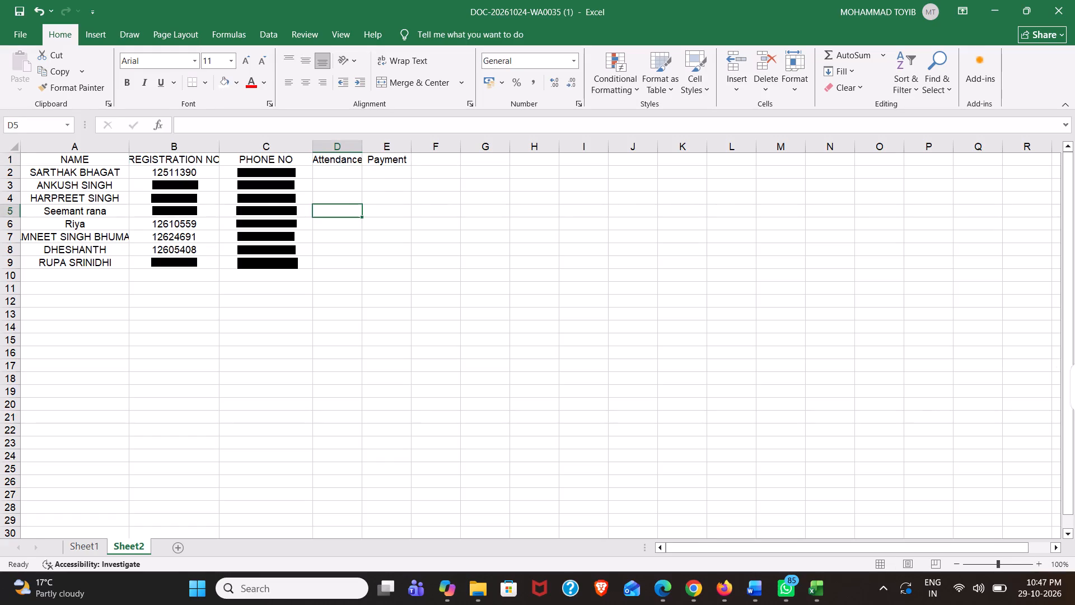
{"action": "left_click_drag", "start_coordinate": [362, 147], "coordinate": [372, 147]}
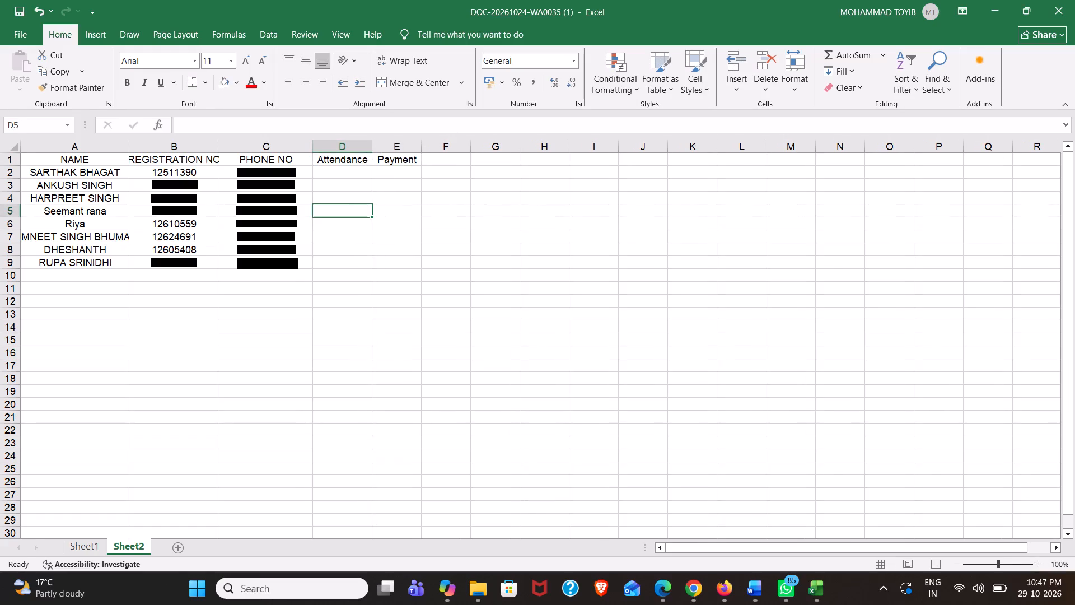
Make the header row A1:E1, from NAME to Payment, bold.
{"action": "left_click_drag", "start_coordinate": [412, 161], "coordinate": [367, 161]}
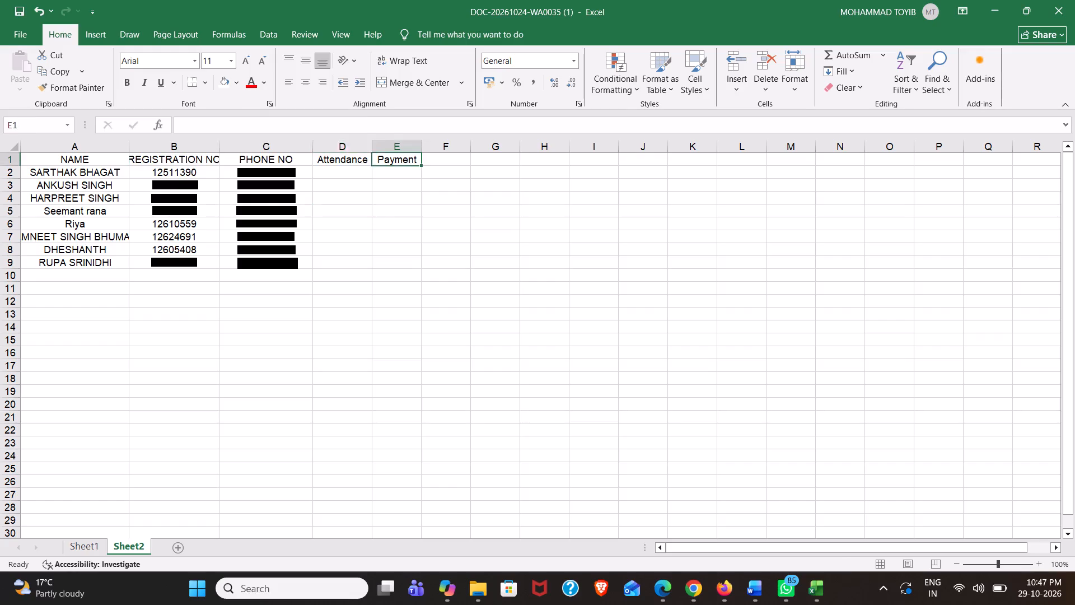
{"action": "left_click_drag", "start_coordinate": [367, 161], "coordinate": [104, 152]}
{"action": "left_click", "coordinate": [125, 83]}
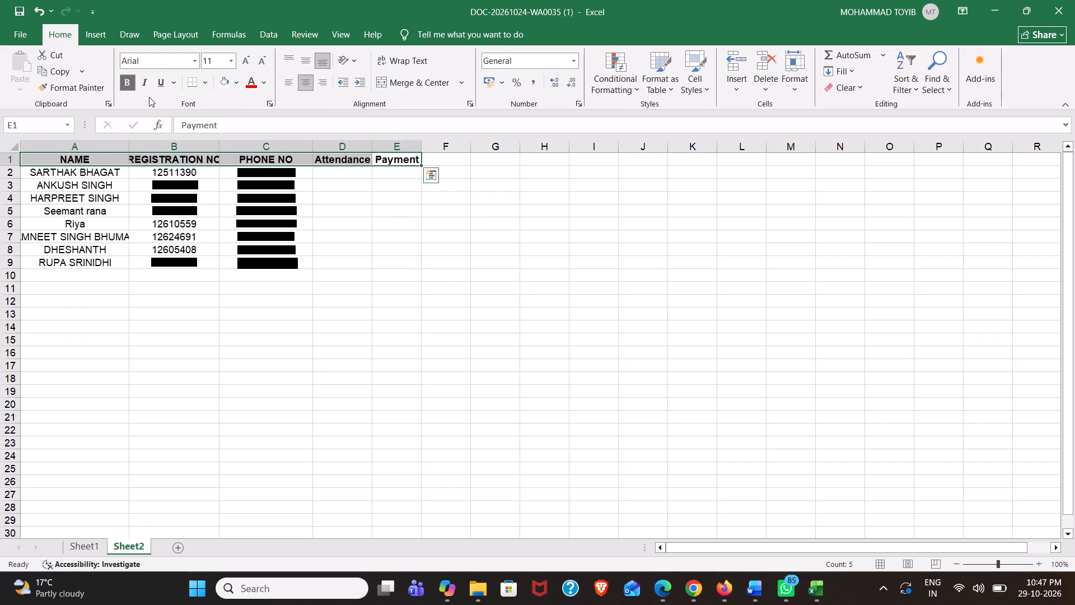
Apply All Borders to the whole attendance table, A1:E9.
{"action": "left_click", "coordinate": [396, 264]}
{"action": "left_click_drag", "start_coordinate": [396, 263], "coordinate": [108, 178]}
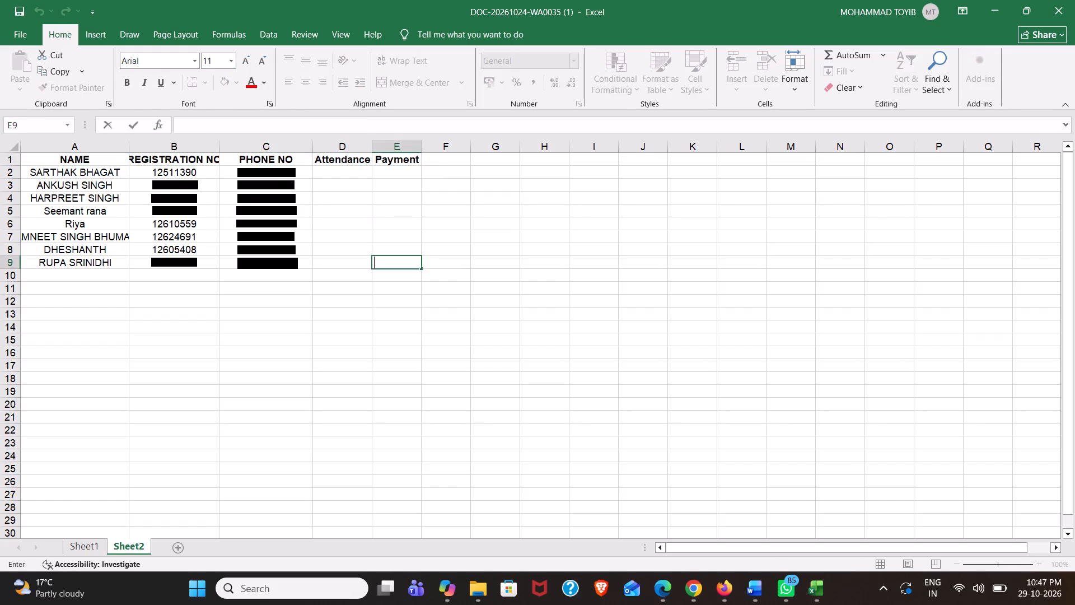
{"action": "left_click_drag", "start_coordinate": [90, 157], "coordinate": [385, 264]}
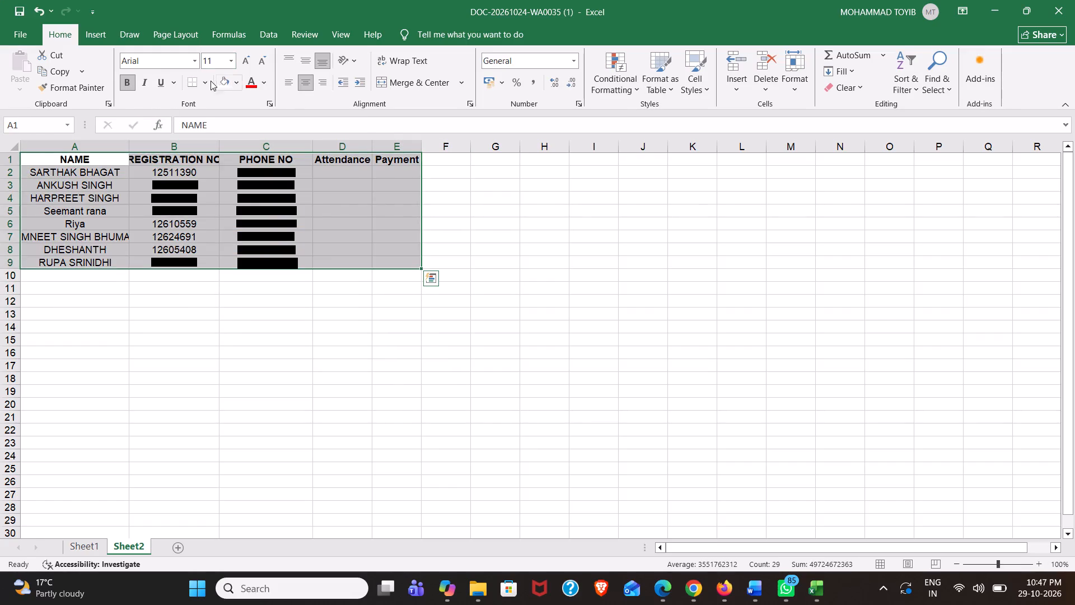
{"action": "left_click", "coordinate": [205, 83]}
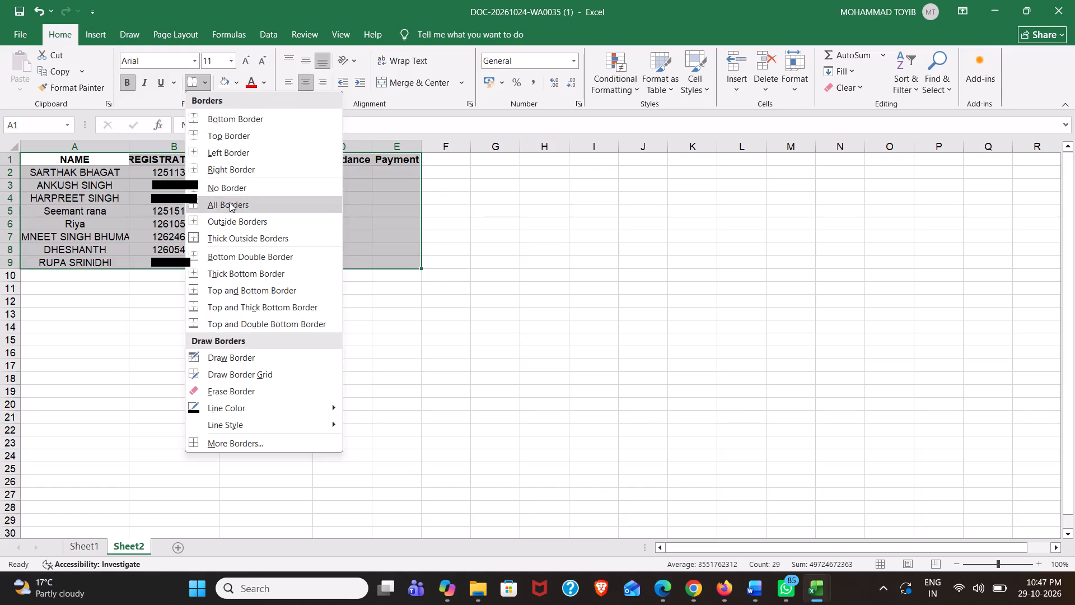
{"action": "left_click", "coordinate": [230, 202]}
{"action": "left_click", "coordinate": [599, 309]}
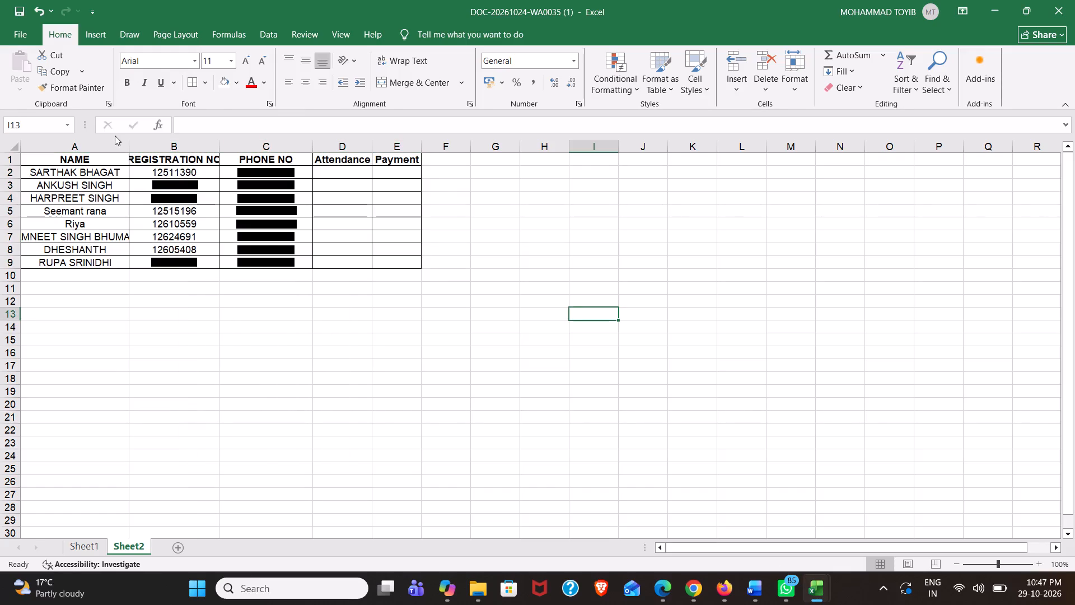
Widen column A further so the longest name in the list fits inside its cell.
{"action": "left_click_drag", "start_coordinate": [128, 144], "coordinate": [147, 147]}
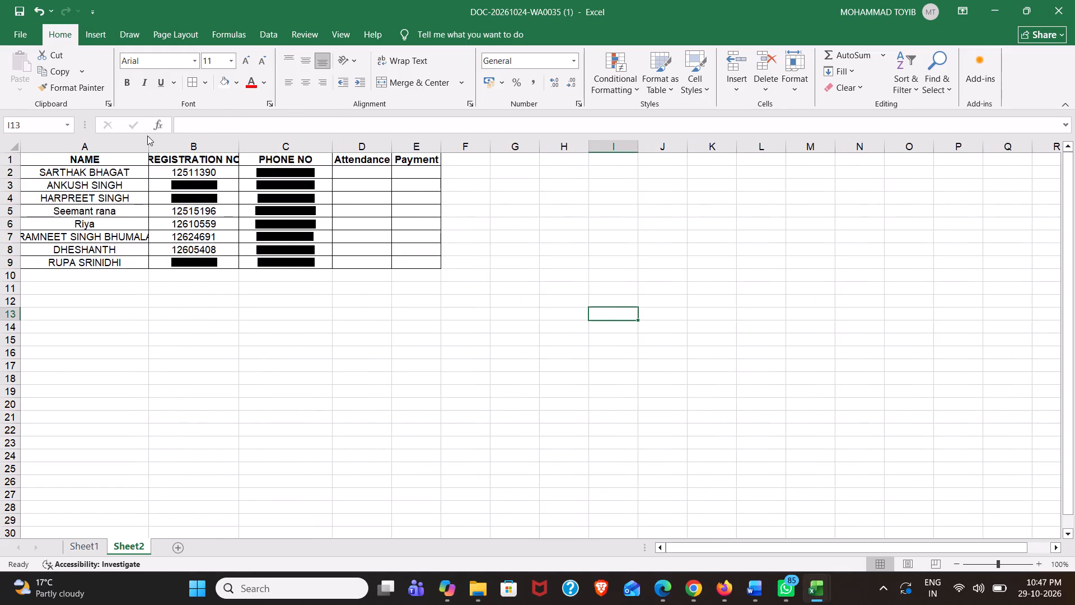
{"action": "left_click_drag", "start_coordinate": [146, 143], "coordinate": [165, 147]}
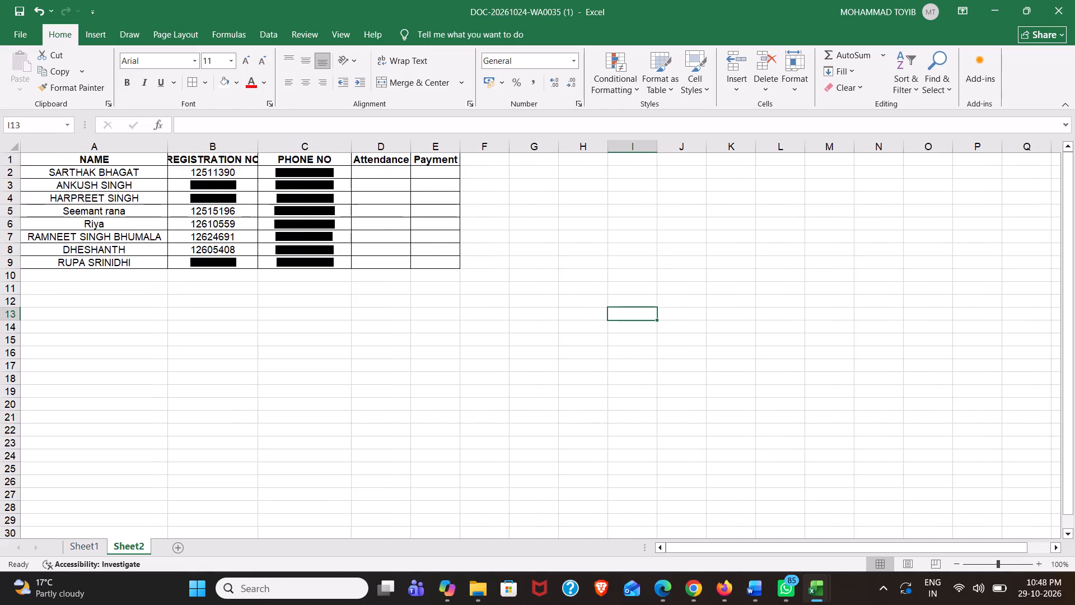
Print Sheet2 with the attendance table in portrait on Letter paper with the EPSON L6160 Series.
{"action": "key", "text": "ctrl+p"}
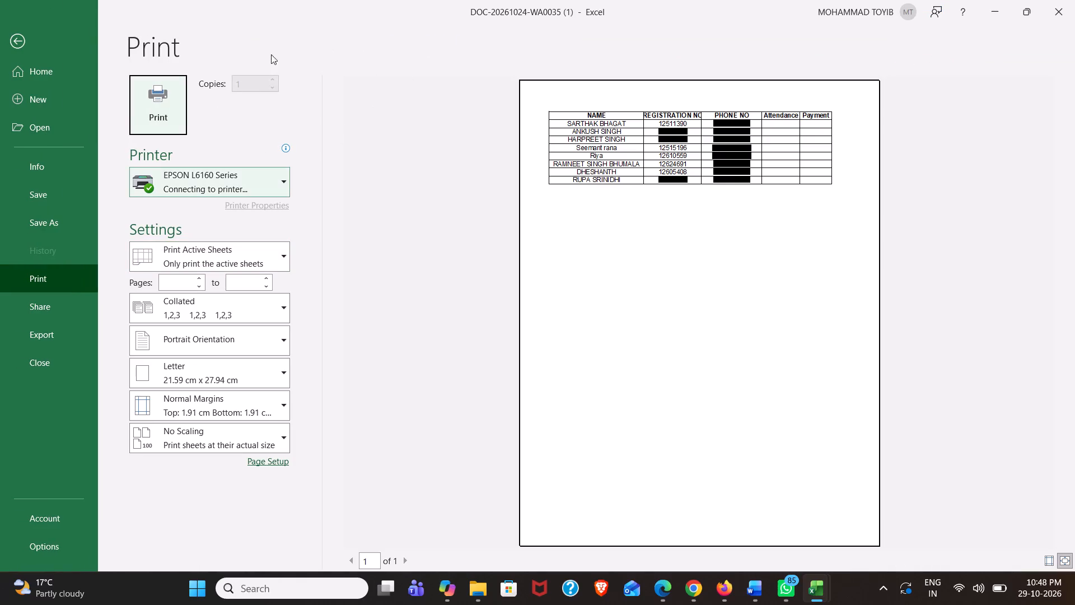
{"action": "left_click", "coordinate": [166, 113]}
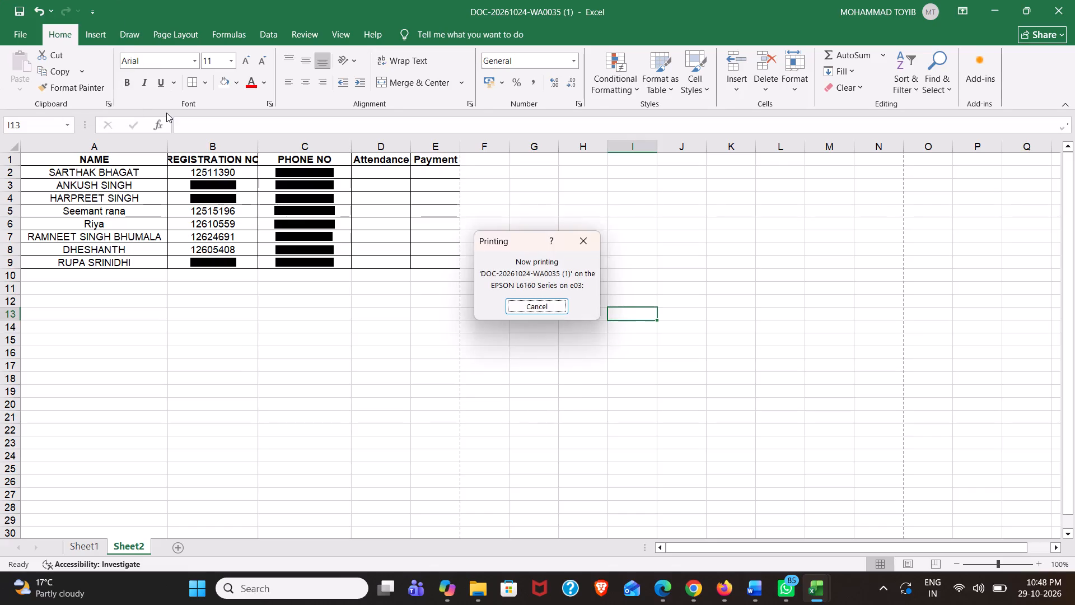